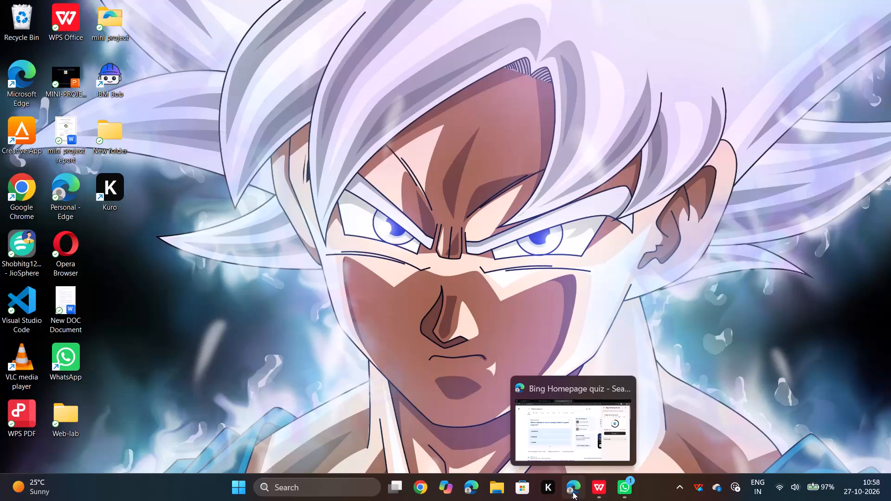
Switch to WPS Office and bring up the MINI-PROJECT-Report_FORMAT document at its Table of Contents.
click(601, 484)
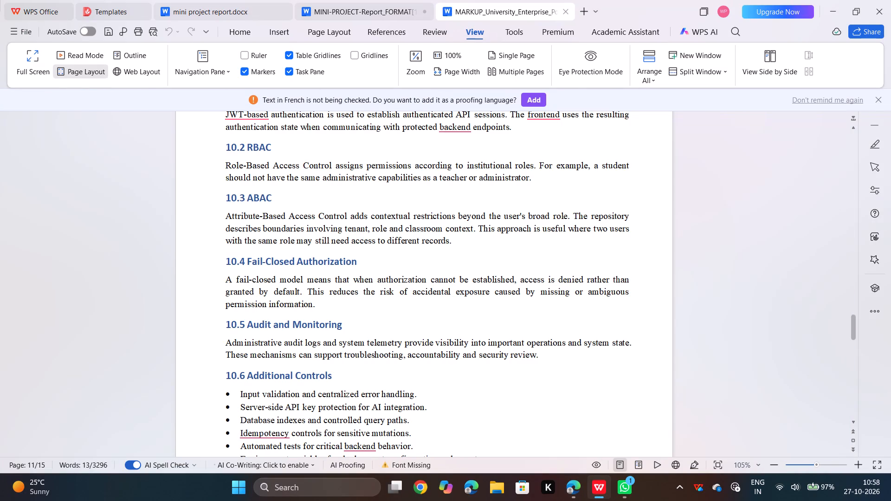
click(363, 0)
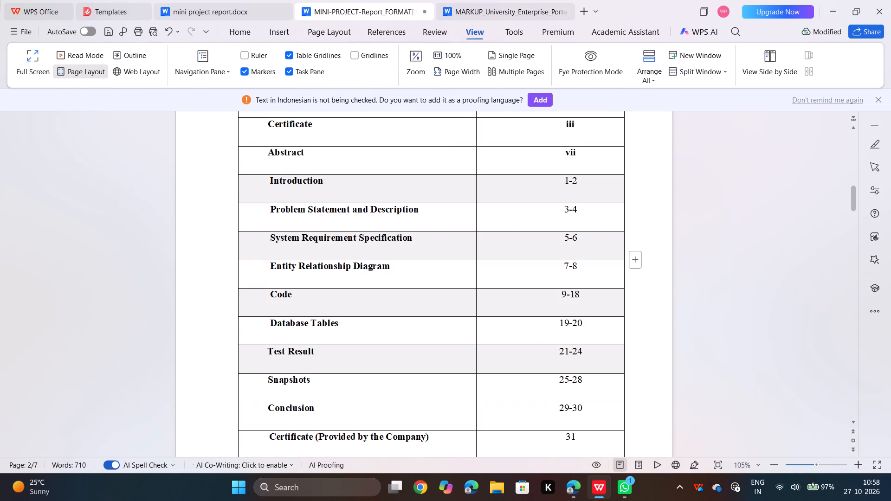
scroll(393, 255, up, 4)
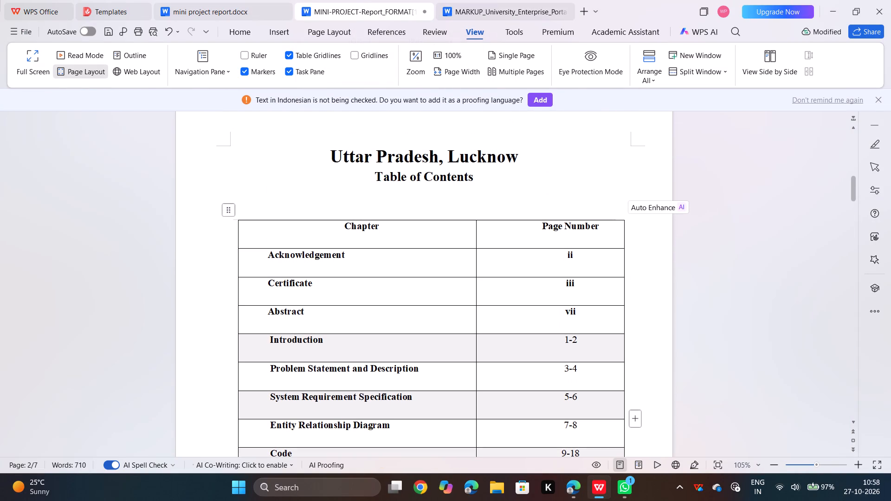
scroll(393, 255, up, 1)
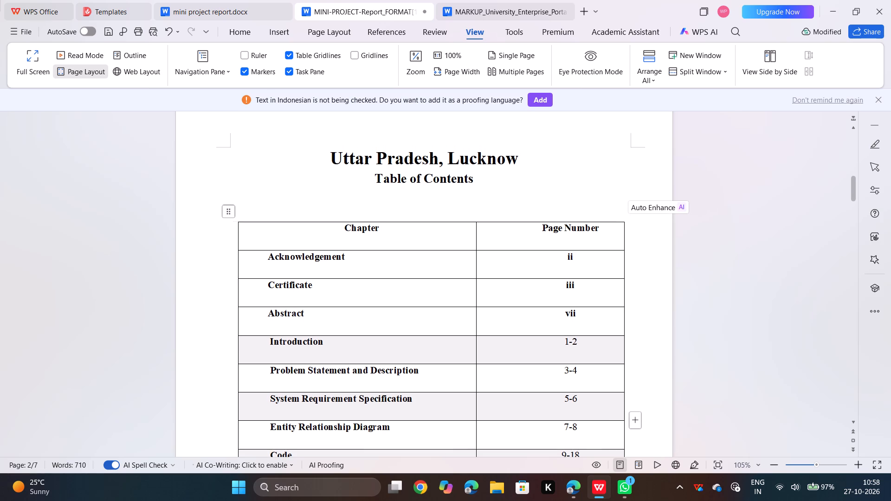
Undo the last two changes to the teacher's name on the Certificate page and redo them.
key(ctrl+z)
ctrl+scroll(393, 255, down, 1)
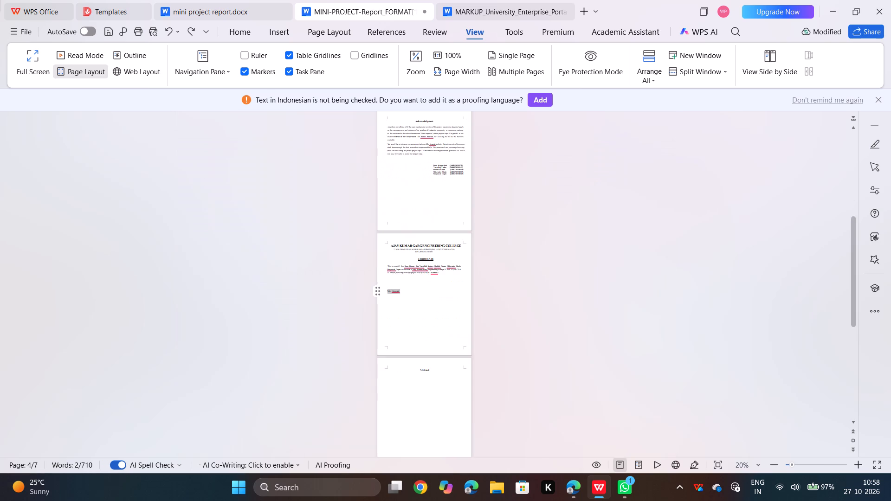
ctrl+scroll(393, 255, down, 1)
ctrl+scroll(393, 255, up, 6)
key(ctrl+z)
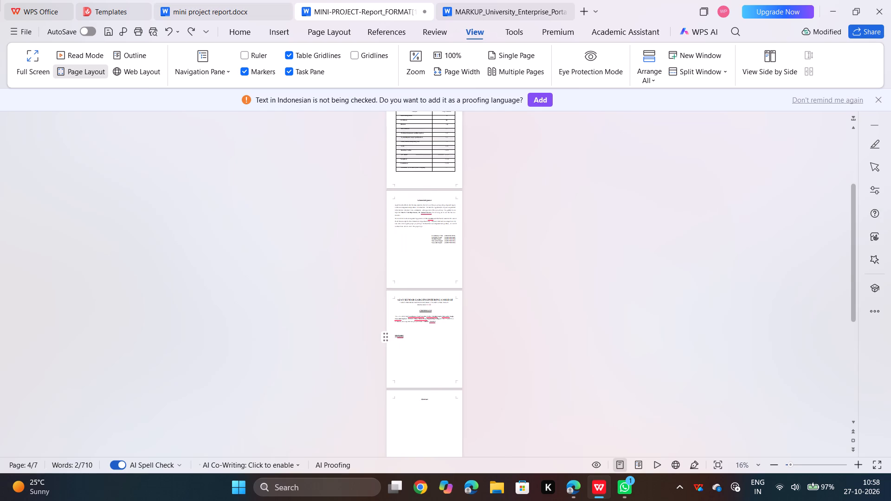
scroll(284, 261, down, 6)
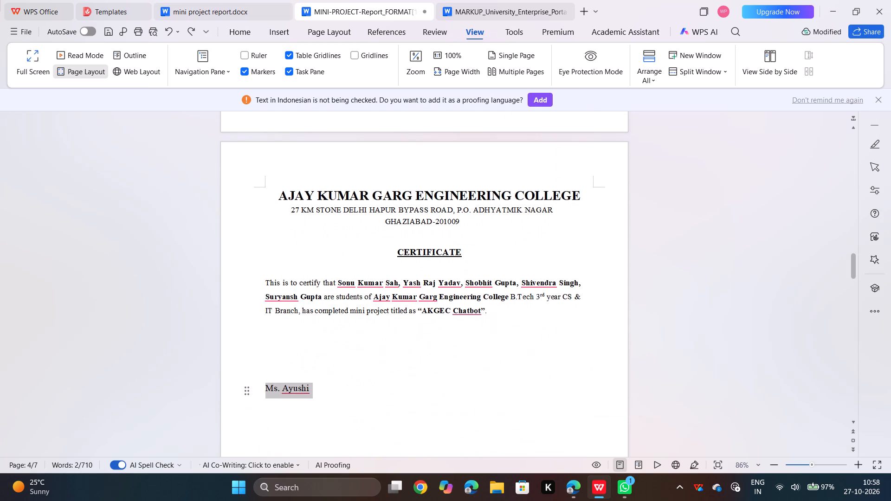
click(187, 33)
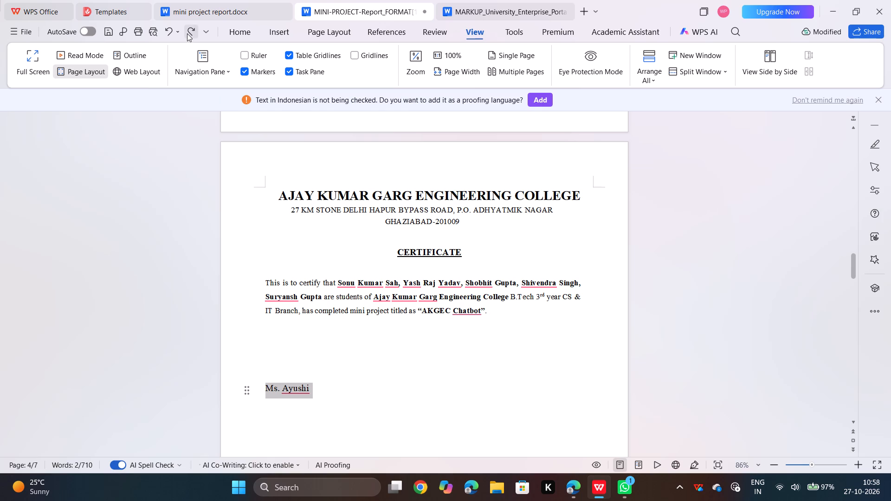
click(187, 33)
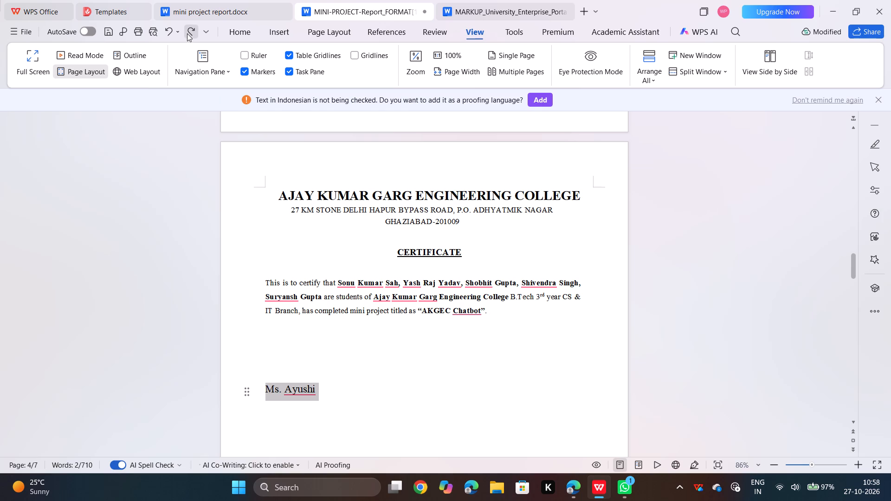
Delete the "Submitted to" line between AKGEC CHATBOT and the college name on the cover page.
scroll(329, 428, up, 13)
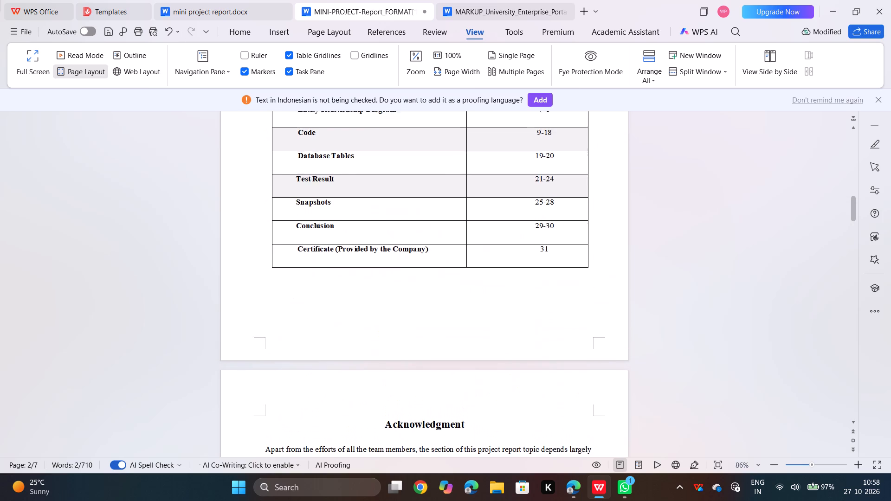
scroll(329, 428, up, 9)
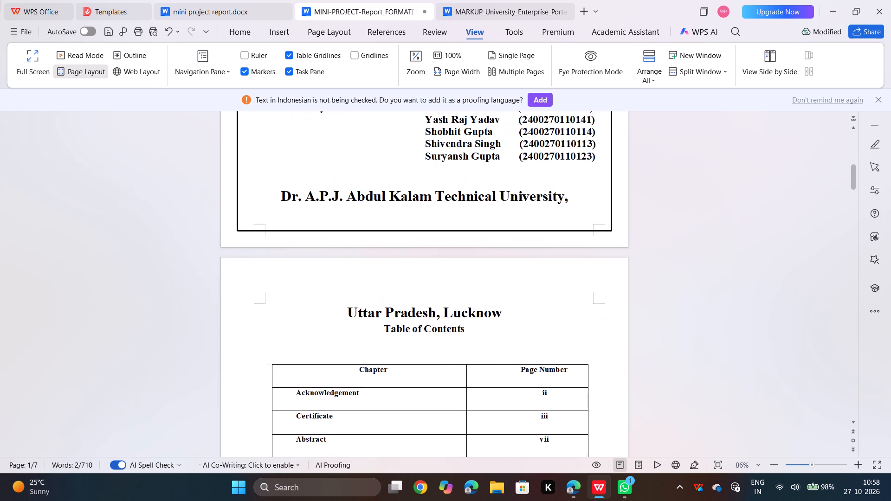
scroll(329, 428, up, 8)
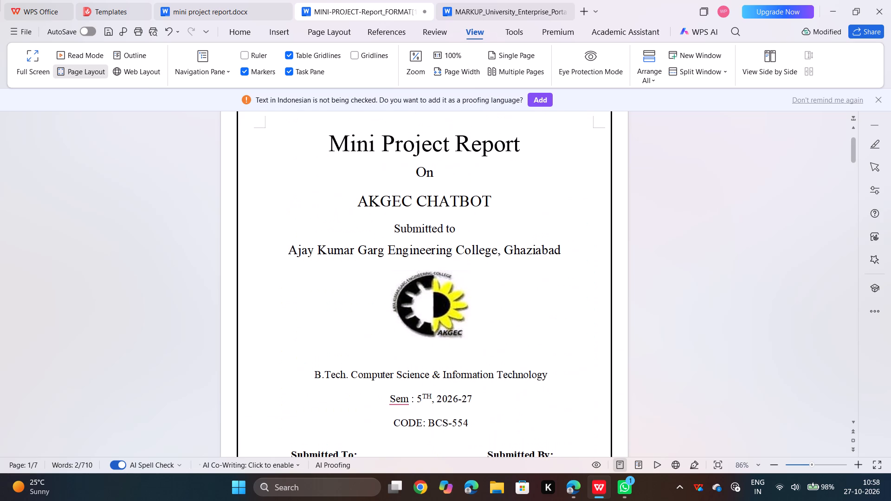
scroll(329, 428, down, 1)
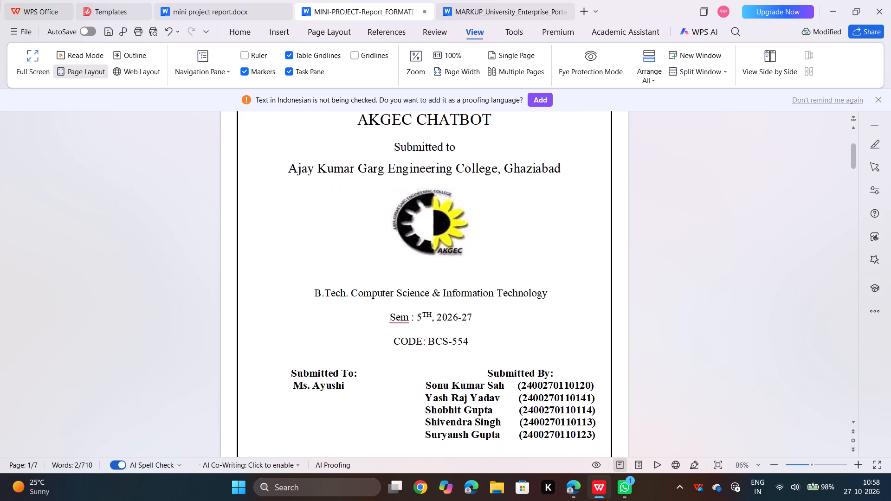
scroll(329, 428, down, 1)
scroll(329, 428, up, 2)
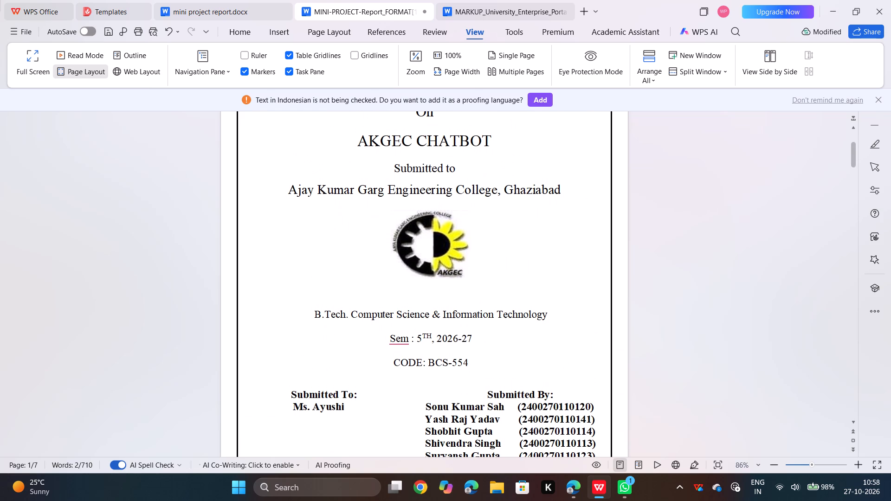
drag(458, 166, 407, 164)
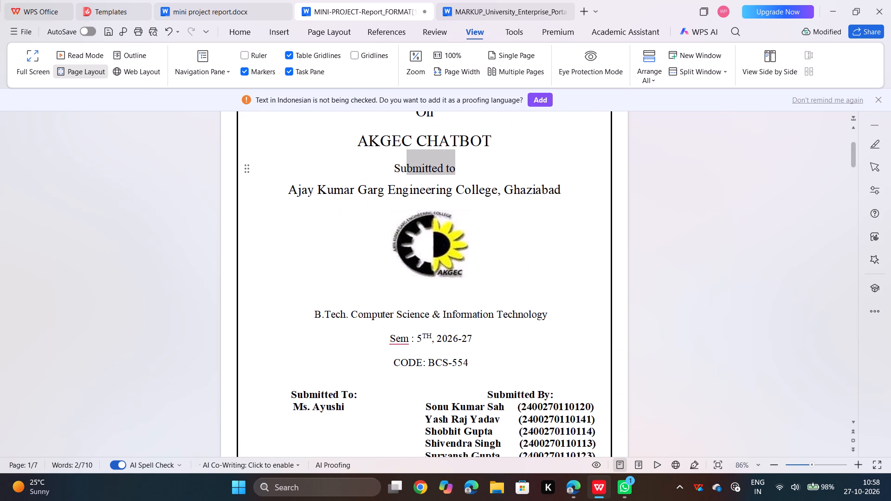
drag(407, 164, 394, 165)
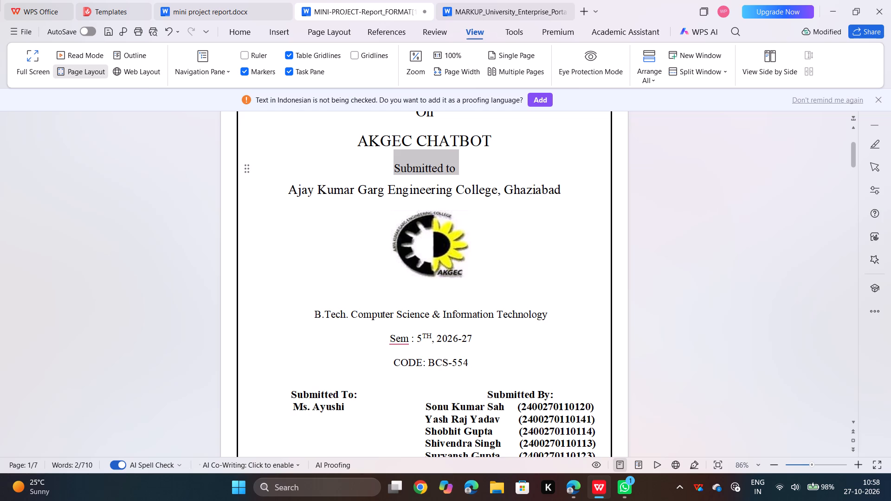
key(BackSpace)
scroll(394, 165, down, 6)
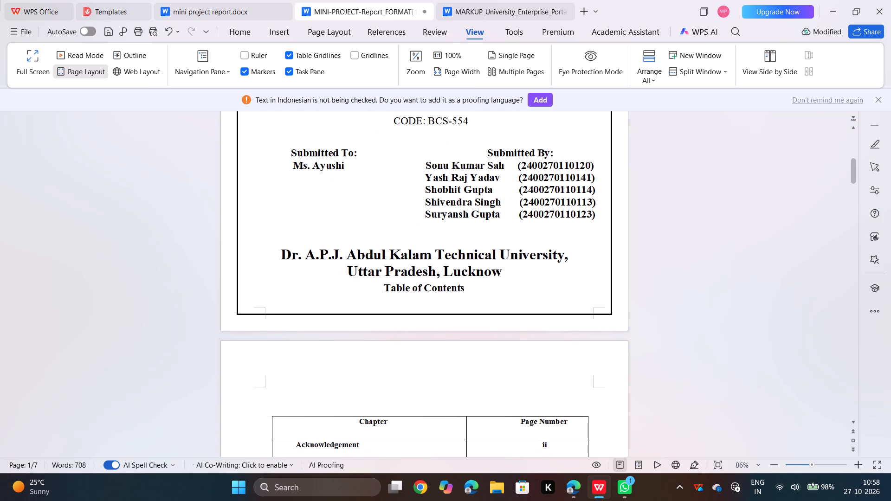
scroll(464, 289, up, 8)
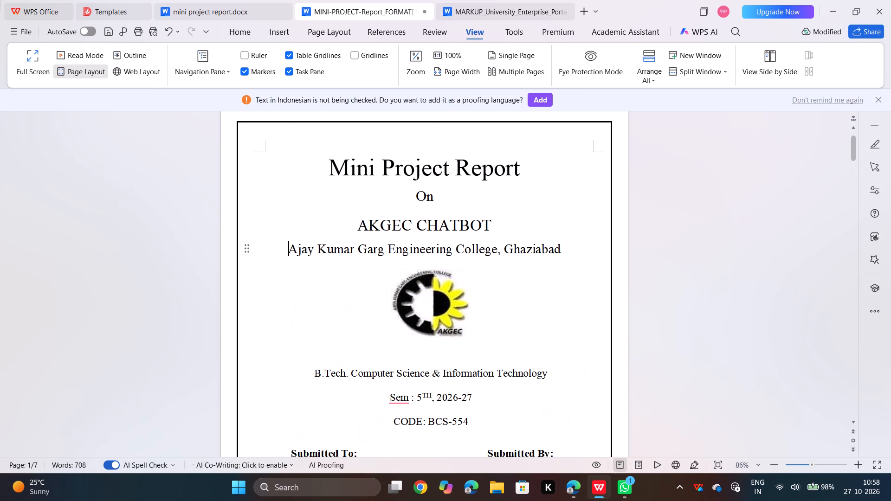
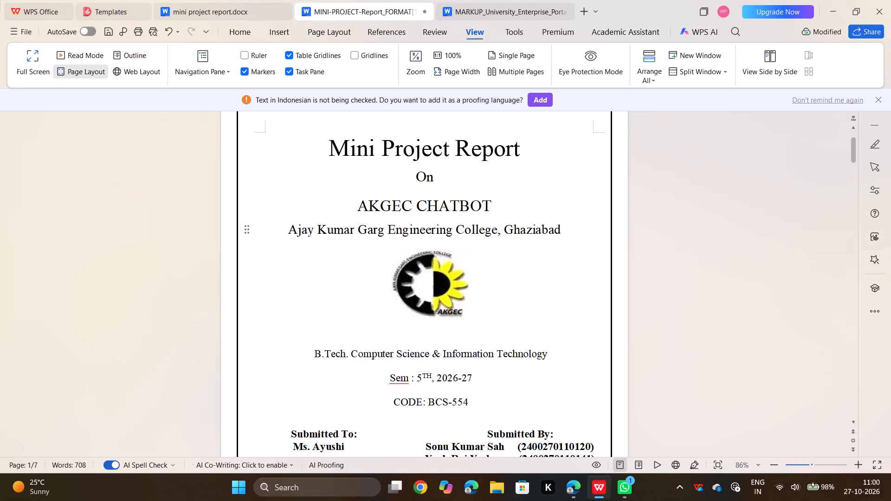
Review the rest of the report from the cover page through the Table of Contents, Certificate and Abstract to the Report Format Instructions.
click(519, 195)
scroll(408, 307, down, 8)
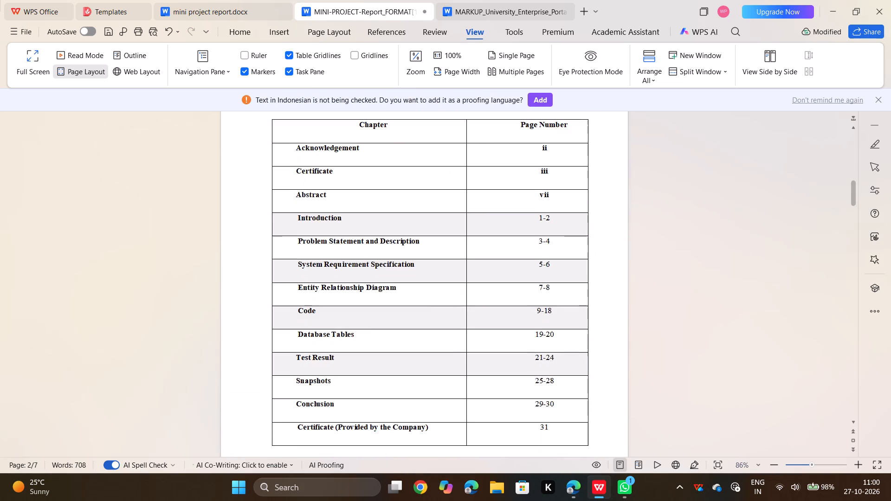
scroll(408, 307, down, 10)
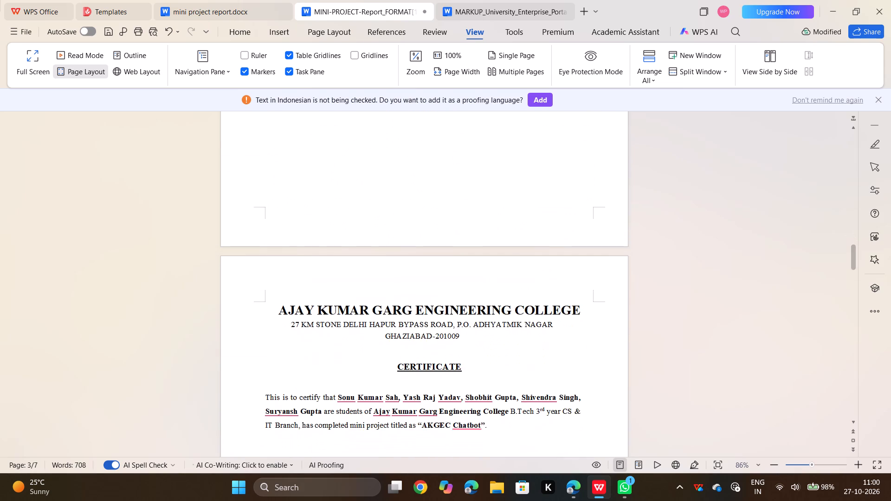
scroll(408, 307, down, 8)
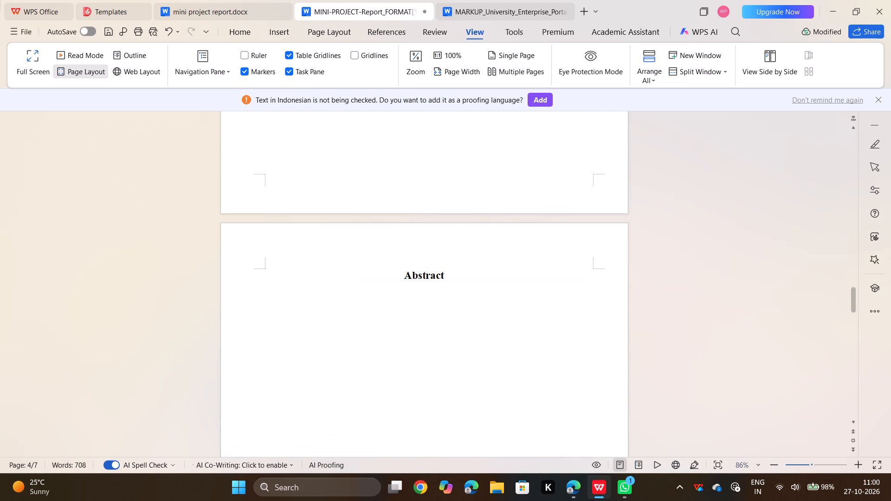
scroll(408, 307, down, 10)
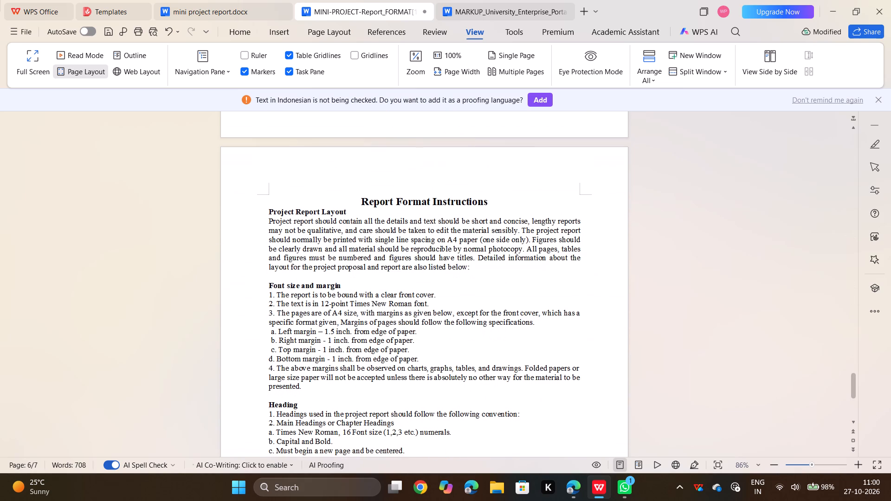
scroll(408, 307, down, 5)
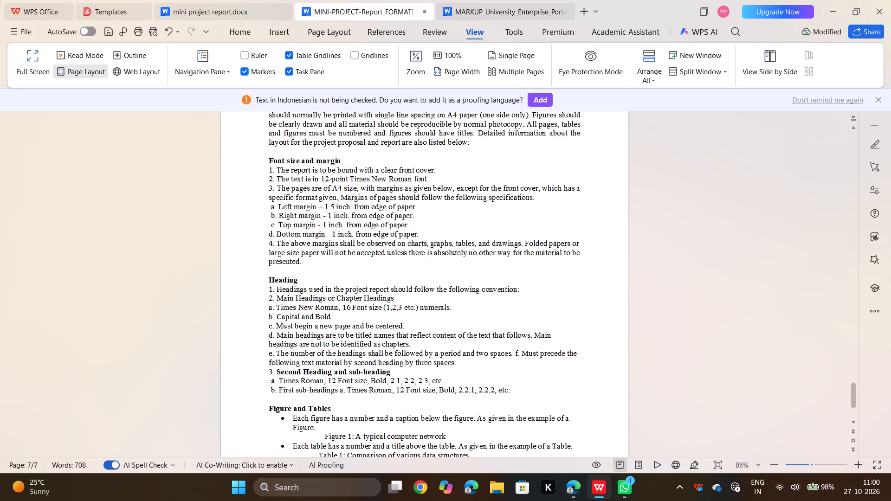
scroll(408, 307, down, 7)
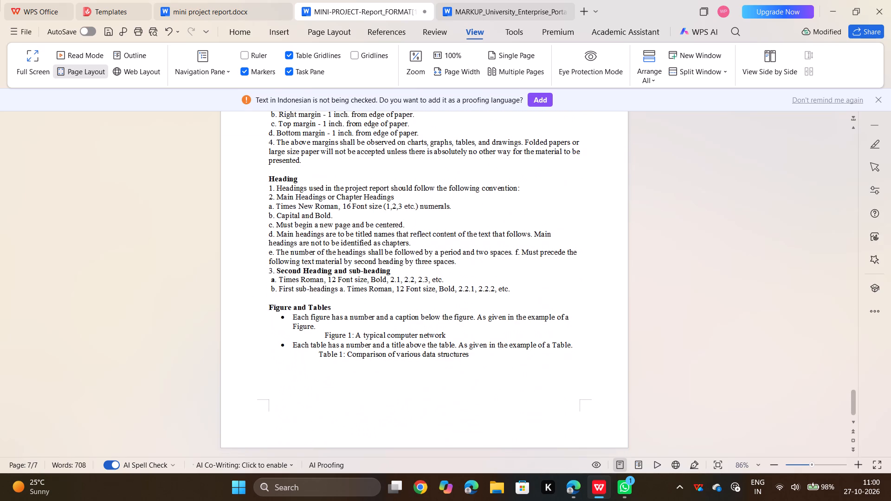
scroll(408, 307, down, 2)
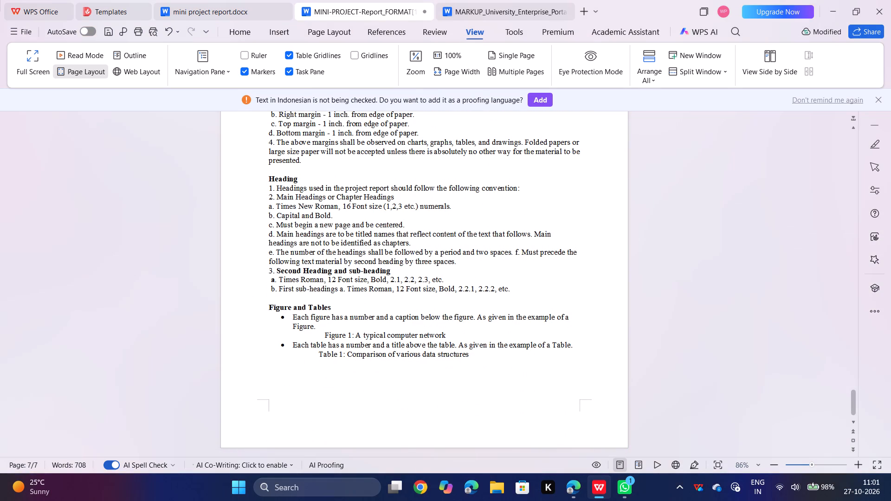
click(717, 233)
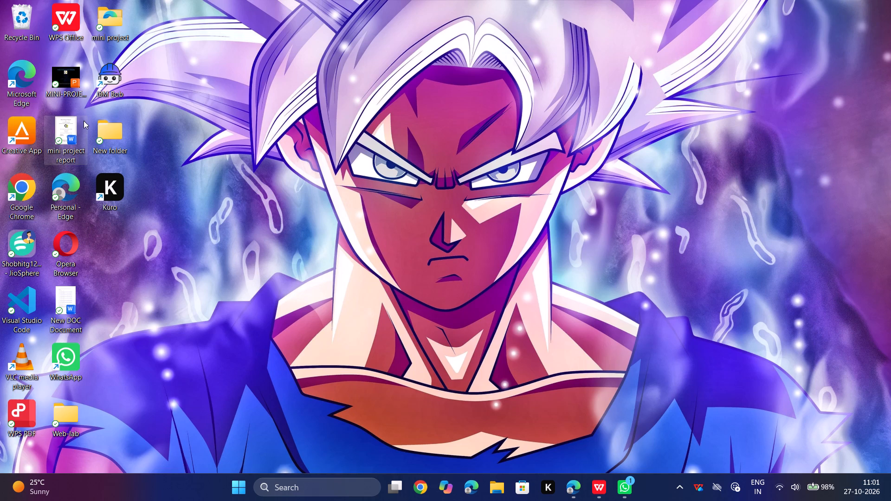
Switch to Google Chrome using the personal profile rather than the AKGEC one.
double_click(20, 189)
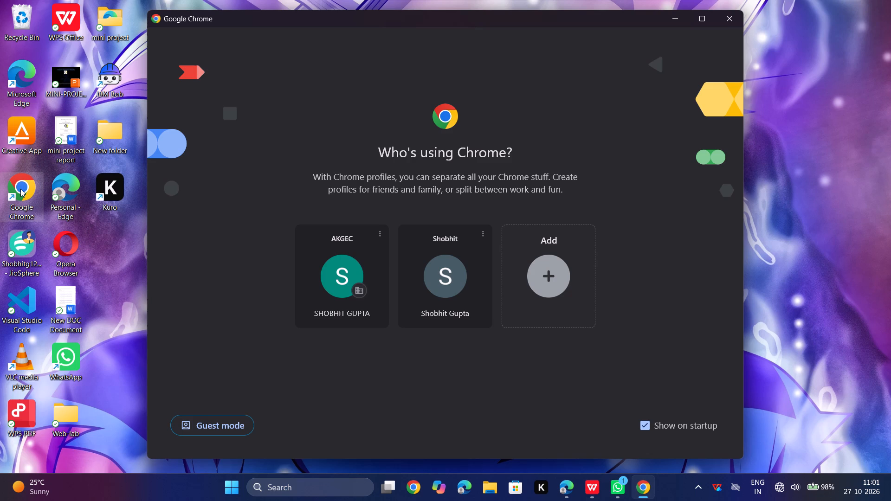
click(410, 270)
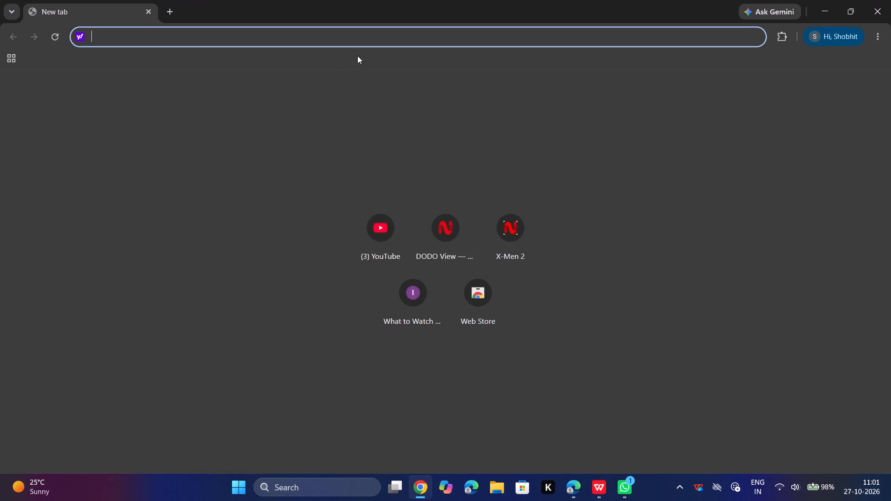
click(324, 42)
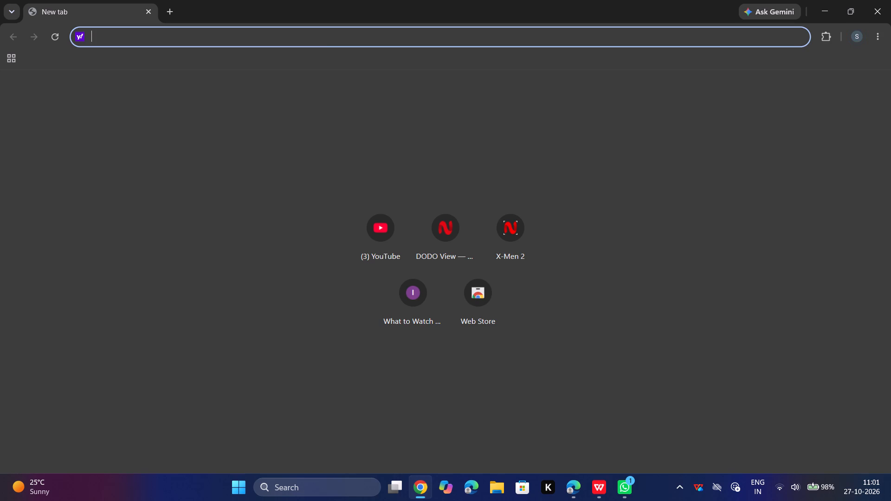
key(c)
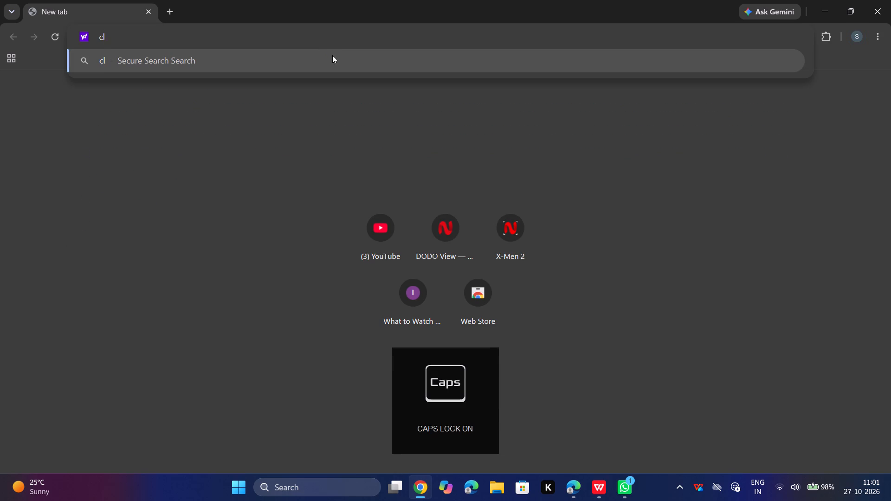
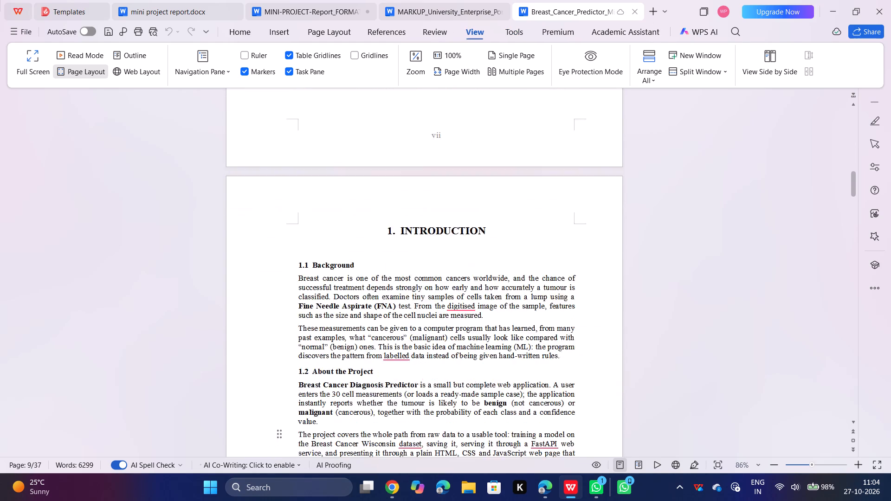
Review the breast cancer predictor report from the Introduction chapter through to the step-by-step workflow figure.
key(Down)
key(Down)
key(Down)
key(Down)
key(Down)
key(Down)
key(Down)
key(Down)
key(Down)
key(Down)
key(Down)
key(Down)
key(Down)
key(Down)
key(Down)
key(Down)
key(Down)
key(Down)
key(Down)
key(Down)
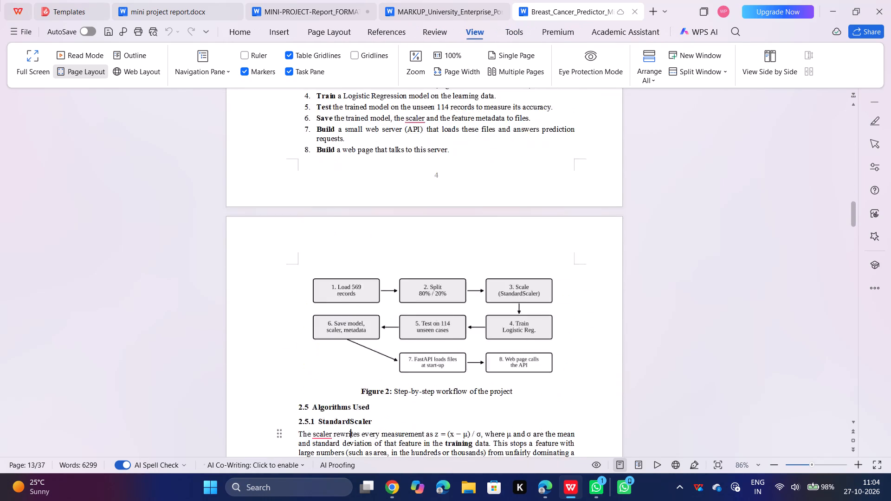
key(Up)
key(Up)
key(Up)
key(Up)
key(Up)
key(Up)
key(Up)
key(Up)
key(Up)
key(Up)
key(Up)
key(Up)
key(Up)
key(Up)
key(Up)
key(Up)
key(Up)
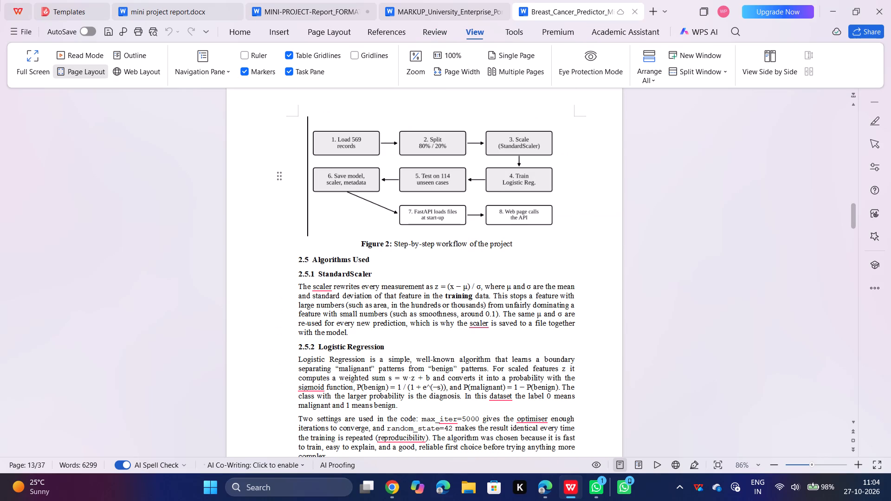
Read on from the Algorithms Used section through the hardware and software requirements tables to the Technology Stack table.
key(Down)
key(Down)
key(Down)
key(Down)
key(Down)
key(Down)
key(Down)
key(Down)
key(Down)
key(Down)
key(Down)
key(Down)
key(Down)
key(Down)
key(Down)
key(Down)
key(Down)
key(Down)
key(Down)
key(Down)
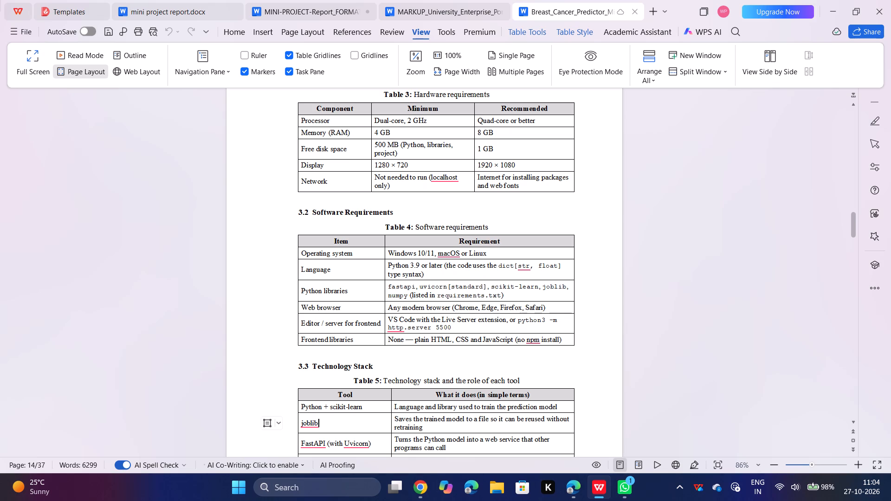
Review the Breast Cancer Predictor report from the hardware and software requirements through the functional requirements to the Entity Relationship Diagram chapter.
key(Down)
key(Down)
key(Down)
key(Down)
key(Down)
key(Down)
key(Down)
key(Down)
key(Down)
key(Down)
key(Down)
key(Down)
key(Down)
key(Down)
key(Down)
key(Down)
key(Down)
key(Down)
key(Down)
key(Down)
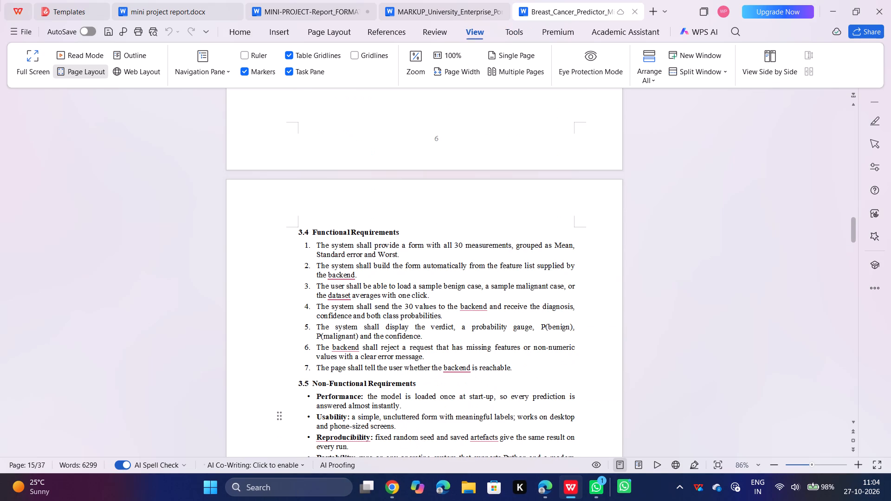
key(Down)
key(Down)
key(Down)
key(Down)
key(Down)
key(Down)
key(Down)
key(Down)
key(Down)
key(Down)
key(Down)
key(Down)
key(Down)
key(Down)
key(Down)
key(Down)
key(Down)
key(Down)
key(Down)
key(Down)
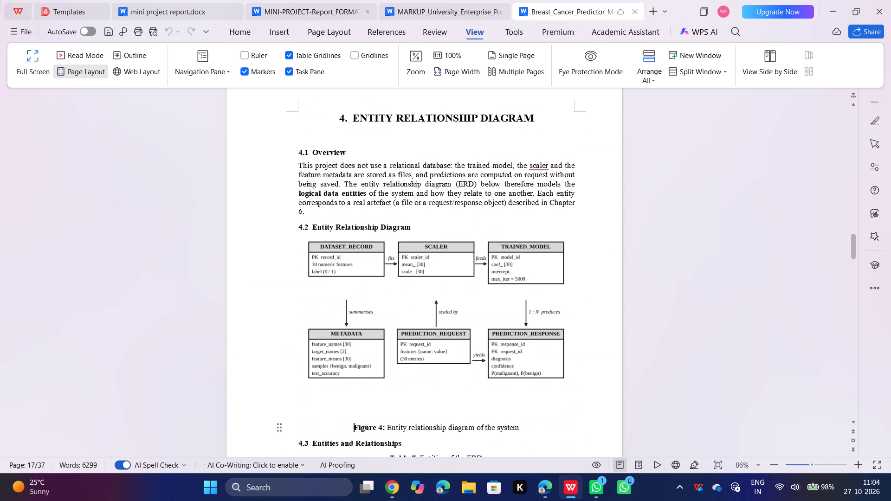
Read on from the entity relationship diagram to the model training code in section 5.3.
key(Down)
key(Down)
key(Down)
key(Down)
key(Down)
key(Down)
key(Down)
key(Down)
key(Down)
key(Down)
key(Down)
key(Down)
key(Down)
key(Down)
key(Down)
key(Down)
key(Down)
key(Down)
key(Down)
key(Down)
key(Down)
key(Down)
key(Down)
key(Down)
key(Down)
key(Down)
key(Down)
key(Down)
key(Down)
key(Down)
key(Down)
key(Down)
key(Down)
key(Down)
key(Down)
key(Down)
key(Down)
key(Down)
key(Down)
key(Down)
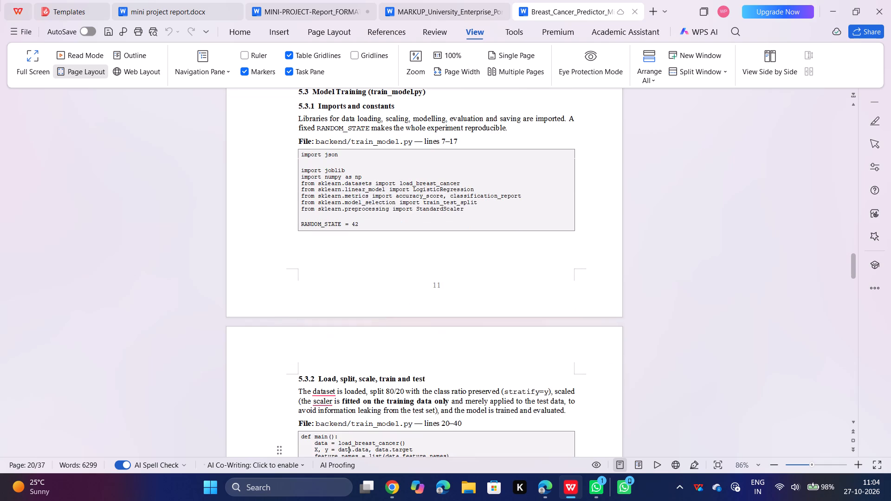
Look back over the setup commands and the imports and constants part of the model training section.
key(Up)
key(Up)
key(Up)
key(Up)
key(Up)
key(Up)
key(Up)
key(Up)
key(Up)
key(Up)
key(Up)
key(Up)
key(Up)
key(Up)
key(Up)
key(Up)
key(Up)
key(Up)
key(Up)
key(Up)
key(Up)
key(Up)
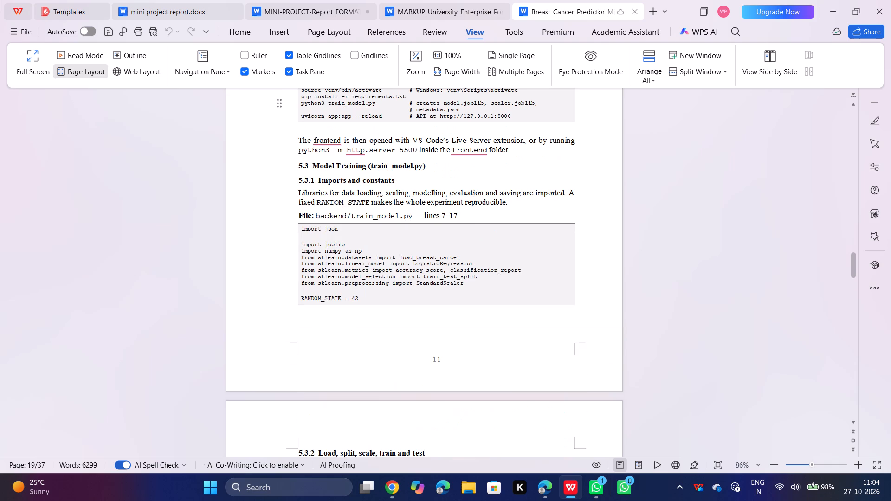
key(Up)
key(Up)
key(Up)
key(Up)
Read on from the model training section through the following chapters to the Test Result chapter.
key(Down)
key(Down)
key(Down)
key(Down)
key(Down)
key(Down)
key(Down)
key(Down)
key(Down)
key(Down)
key(Down)
key(Down)
key(Down)
key(Down)
key(Down)
key(Down)
key(Down)
key(Down)
key(Down)
key(Down)
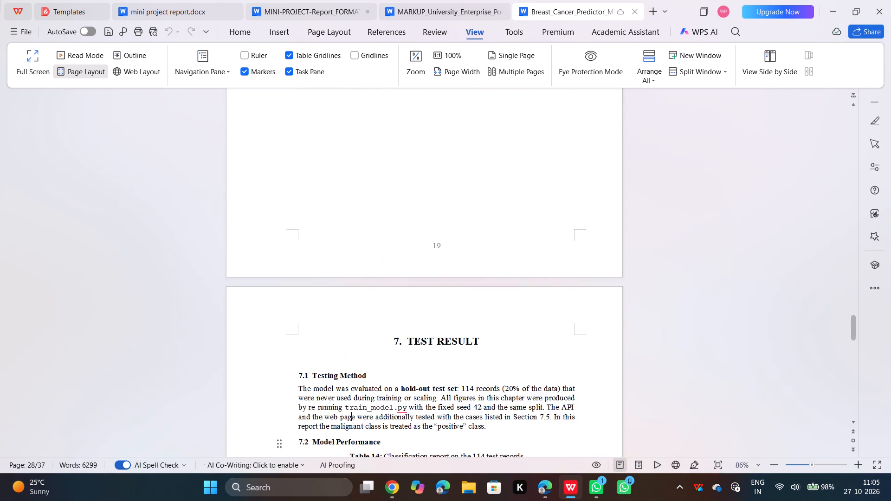
Look back over the Test Result chapter from the Figure 6 model coefficients to the model performance tables in section 7.2.
key(Up)
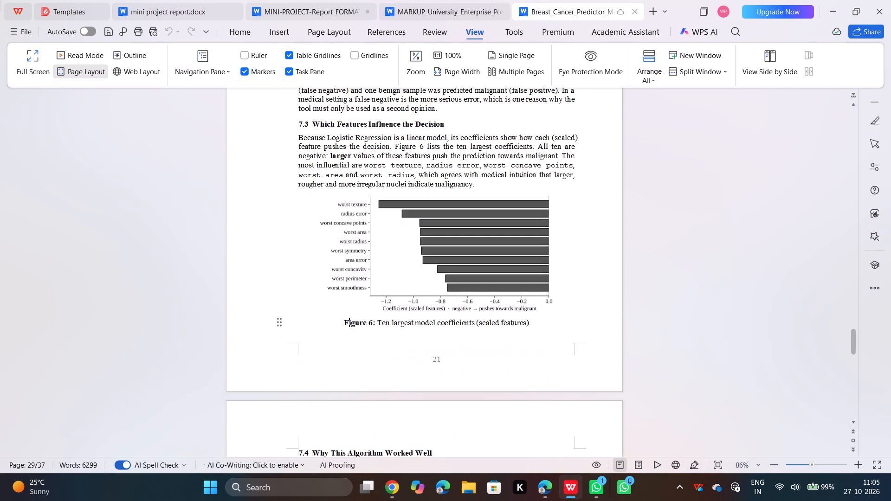
key(Up)
key(Up)
key(Up)
key(Up)
key(Up)
key(Up)
key(Up)
key(Up)
key(Up)
key(Up)
key(Up)
key(Up)
key(Up)
key(Up)
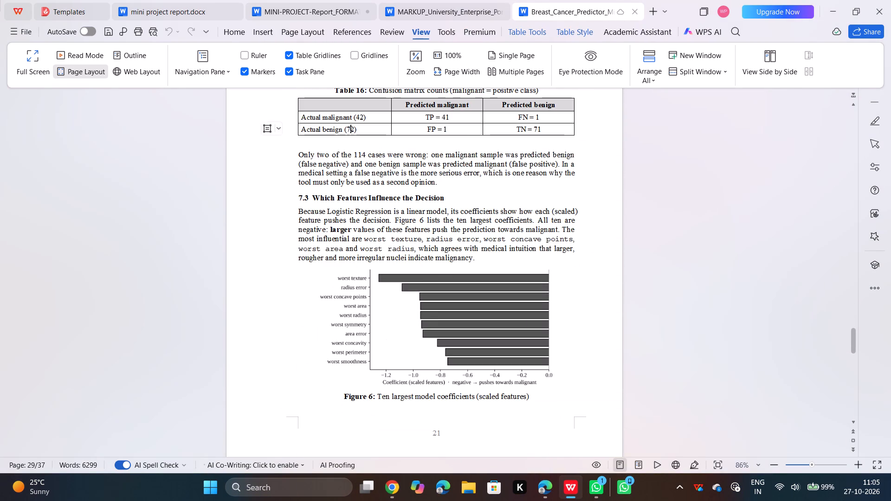
key(Up)
key(Up)
key(Up)
key(Up)
key(Up)
key(Up)
key(Up)
key(Up)
key(Up)
key(Up)
key(Up)
key(Up)
Examine the confusion matrix and ROC curve in Figure 5 and the confusion matrix counts in Table 16.
key(Down)
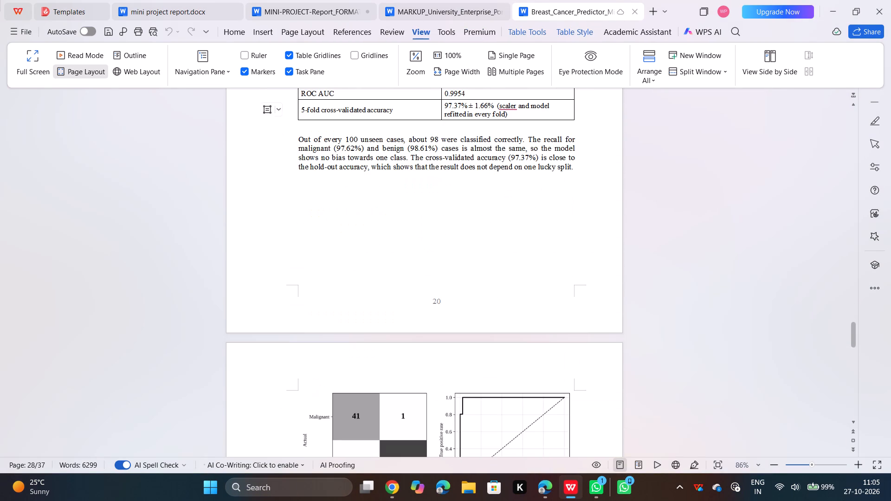
key(Down)
key(Down)
key(Down)
key(Down)
key(Down)
key(Down)
key(Down)
key(Down)
key(Down)
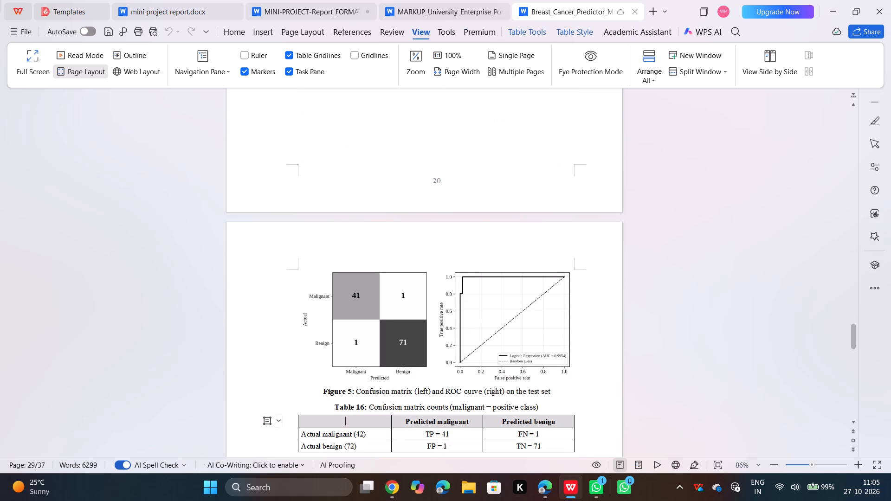
key(Down)
Read on from Table 16 through the remaining test results and application screenshots to the Conclusion chapter.
key(Down)
key(Down)
key(Down)
key(Down)
key(Down)
key(Down)
key(Down)
key(Down)
key(Down)
key(Down)
key(Down)
key(Down)
key(Down)
key(Down)
key(Down)
key(Down)
key(Down)
key(Down)
key(Down)
key(Down)
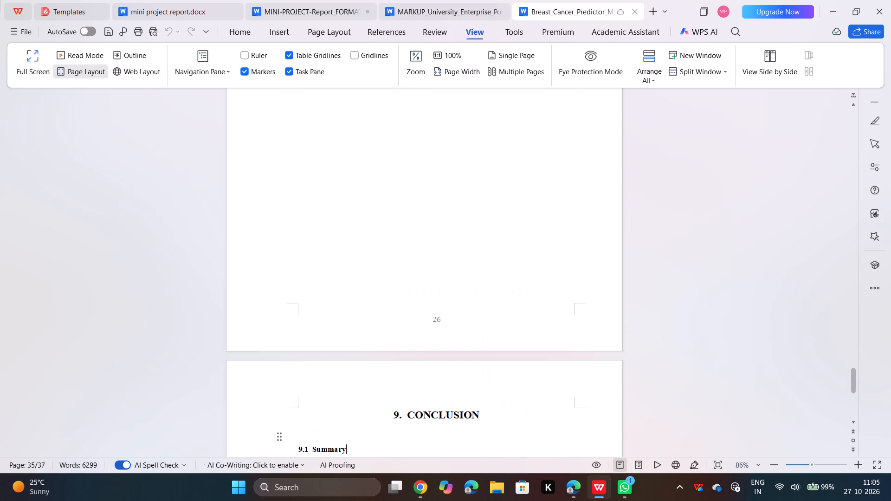
Go back to the application screenshots and examine the Figure 7 start-up page of the web form.
key(Up)
key(Up)
key(Up)
key(Up)
key(Up)
key(Up)
key(Up)
key(Up)
key(Up)
key(Up)
key(Up)
key(Up)
key(Up)
key(Up)
key(Up)
key(Up)
key(Up)
key(Up)
key(Up)
key(Up)
key(Up)
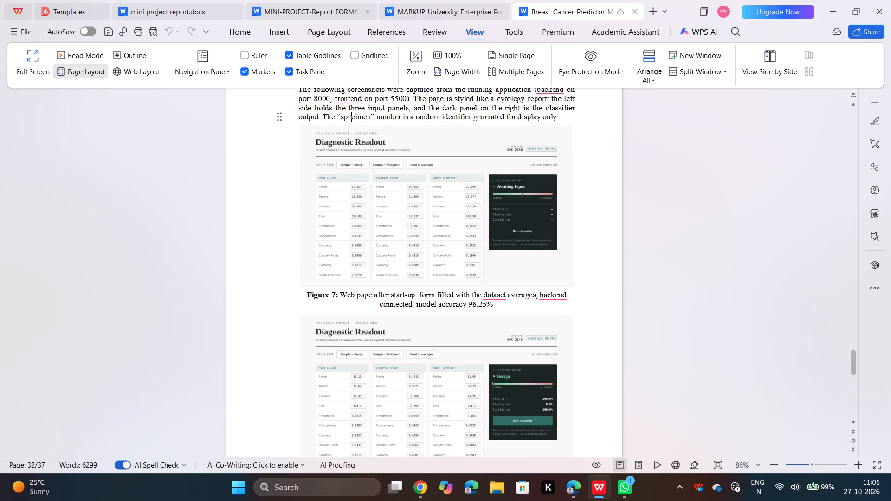
click(395, 176)
click(143, 231)
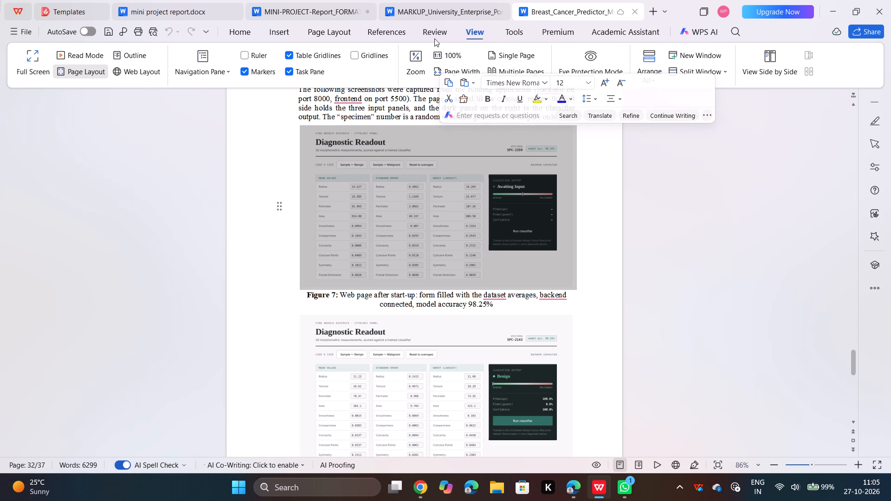
click(592, 249)
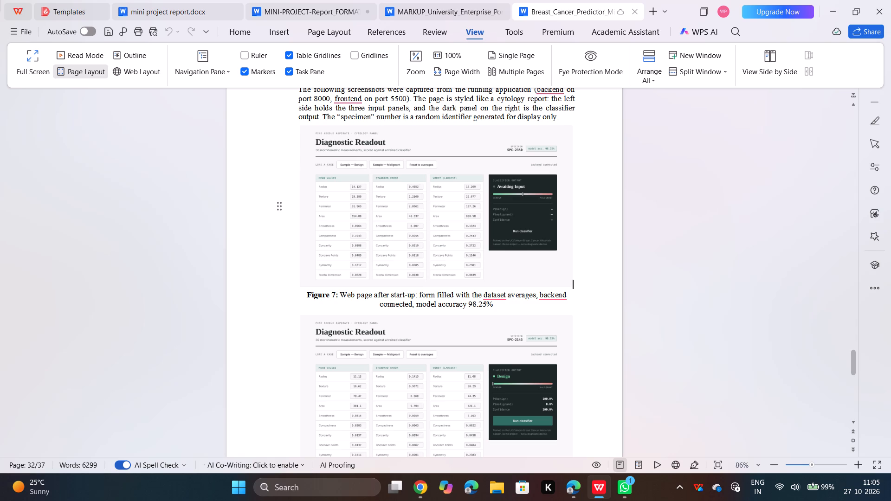
Review the application screenshots from Figure 7 through the sample results to the phone-sized layout in Figure 11.
key(Down)
key(Down)
key(Down)
key(Down)
key(Down)
key(Down)
key(Down)
key(Down)
key(Down)
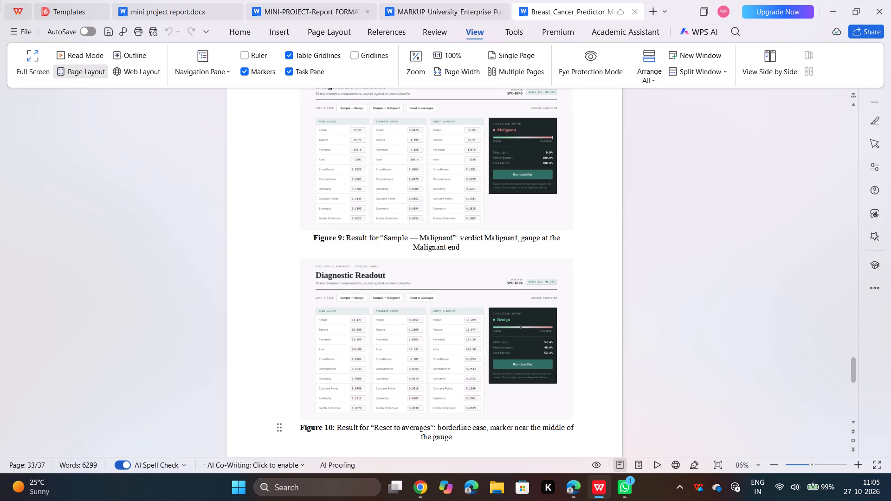
key(Down)
key(Down)
key(Down)
key(Down)
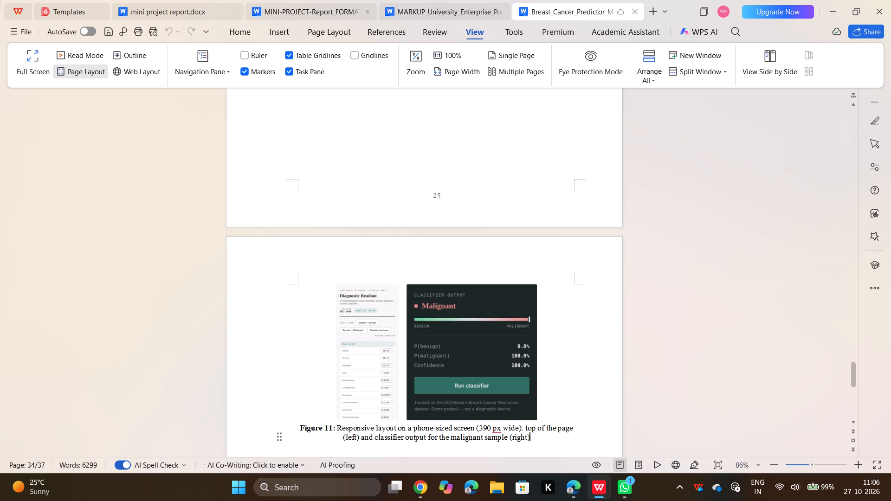
key(Down)
key(Down)
key(Up)
key(Up)
key(Up)
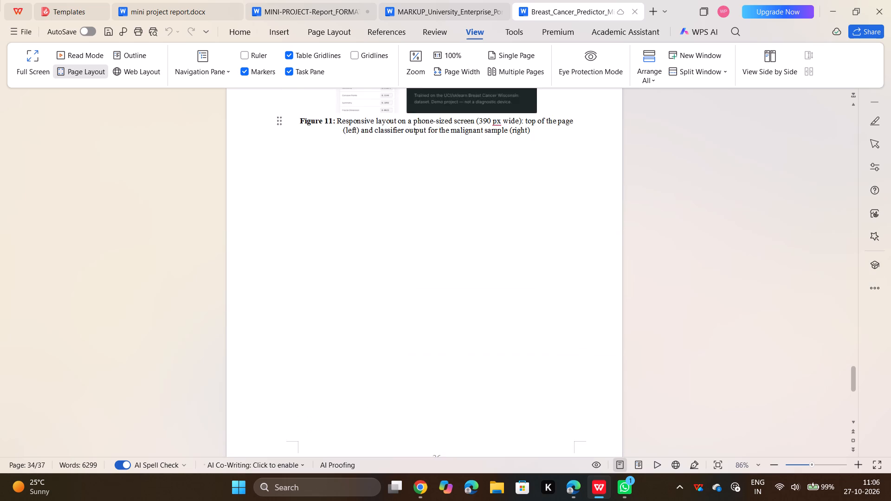
Look back at the Figure 11 phone-sized layout and read on to the Summary and Challenges Faced sections of the Conclusion chapter.
key(Up)
key(Up)
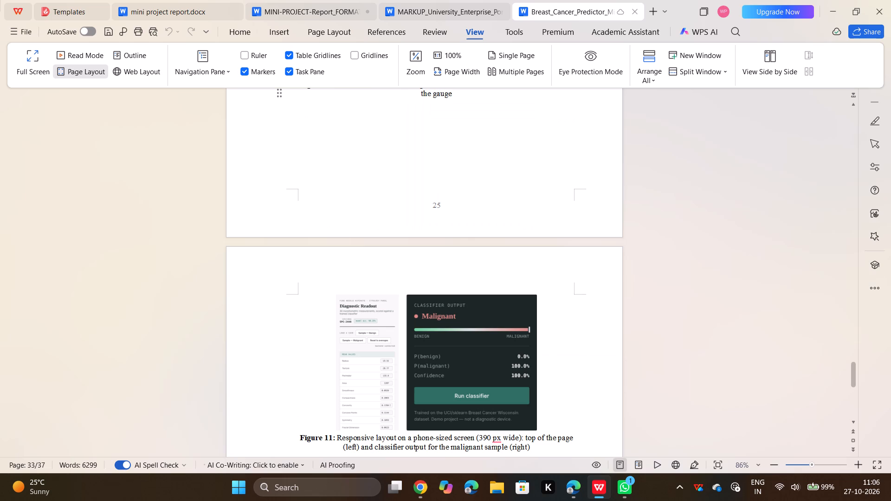
key(Down)
key(Down)
key(Down)
key(Down)
key(Down)
key(Down)
key(Down)
key(Down)
key(Down)
key(Down)
key(Down)
key(Down)
key(Down)
key(Down)
key(Down)
key(Down)
key(Down)
key(Down)
key(Down)
key(Down)
key(Down)
key(Down)
key(Down)
key(Down)
key(Down)
key(Down)
key(Down)
key(Down)
key(Down)
key(Down)
key(Down)
key(Down)
key(Down)
key(Down)
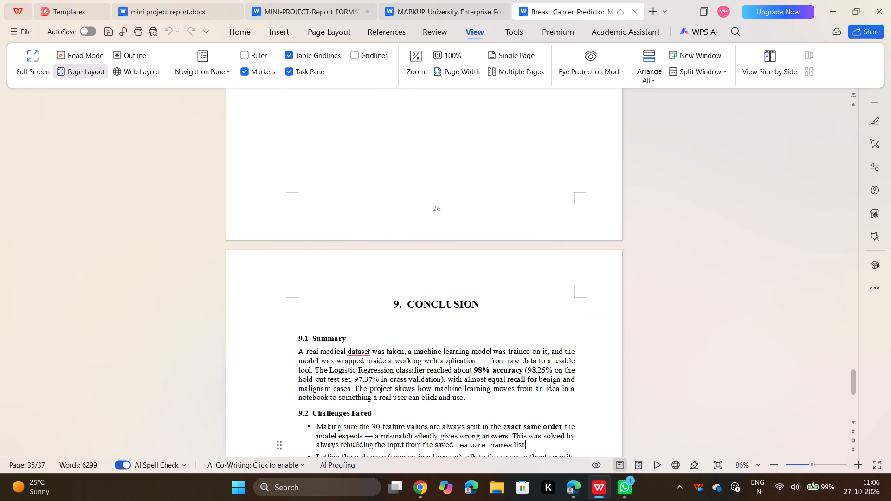
Go through the rest of the report from Challenges Faced to the company certificate page at the end.
key(Down)
key(Down)
key(Down)
key(Down)
key(Down)
key(Down)
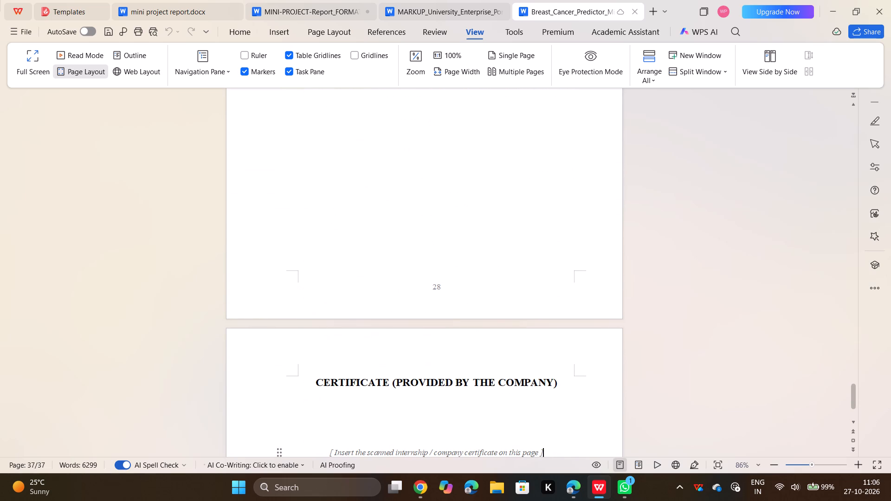
key(Down)
key(Down)
key(Down)
key(Down)
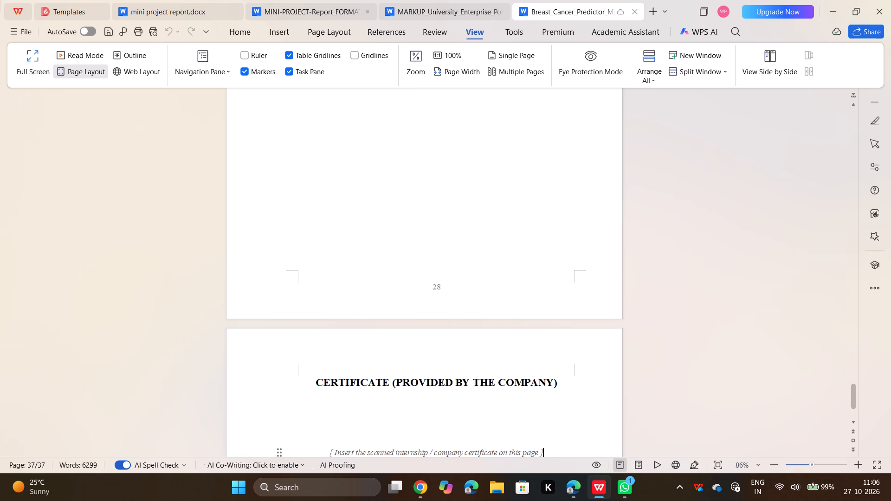
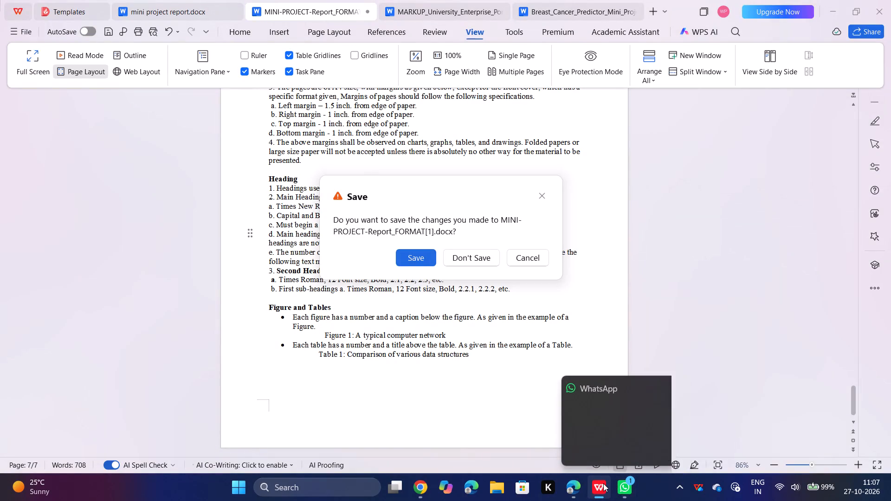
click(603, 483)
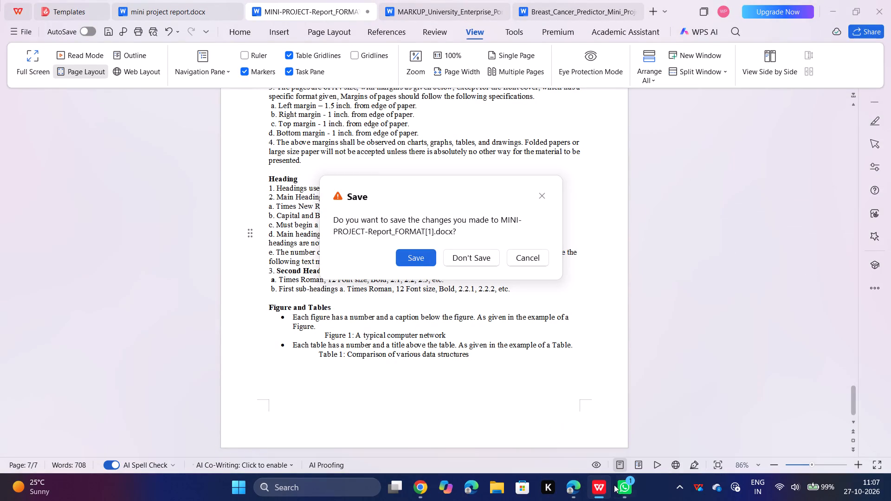
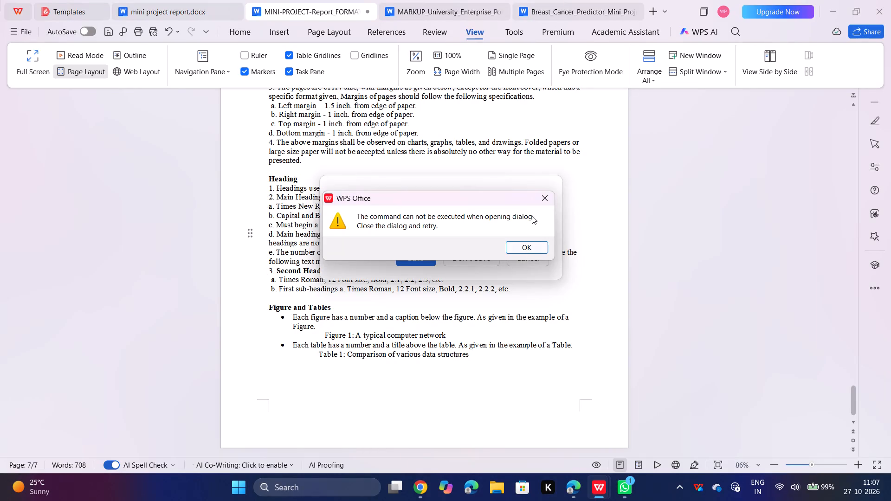
Dismiss the open warning and cancel the save prompt behind it, keeping the mini project report format document open.
scroll(540, 203, down, 1)
click(540, 203)
click(541, 192)
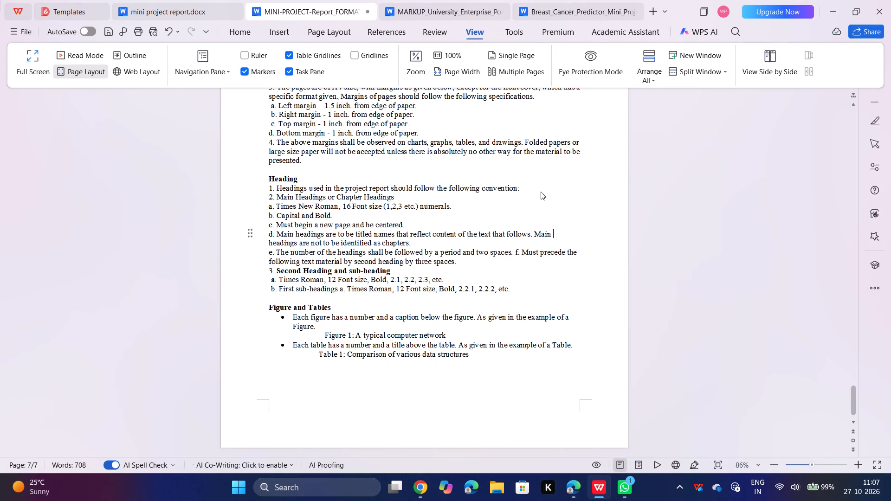
Look back through the mini project report format document from the heading and figure guidelines to its title page.
scroll(407, 175, up, 19)
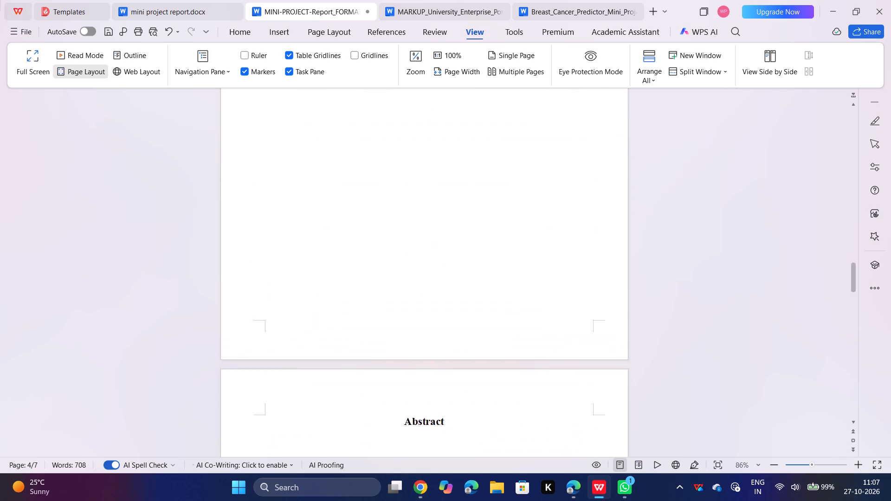
scroll(407, 175, up, 9)
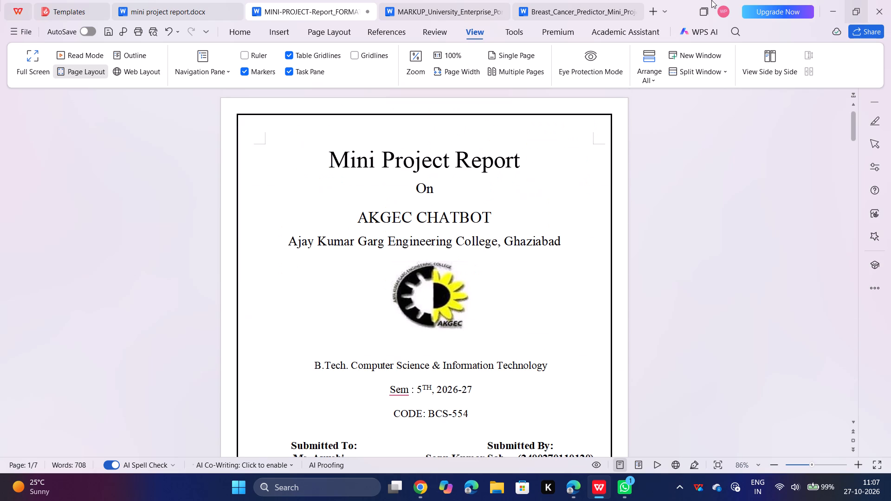
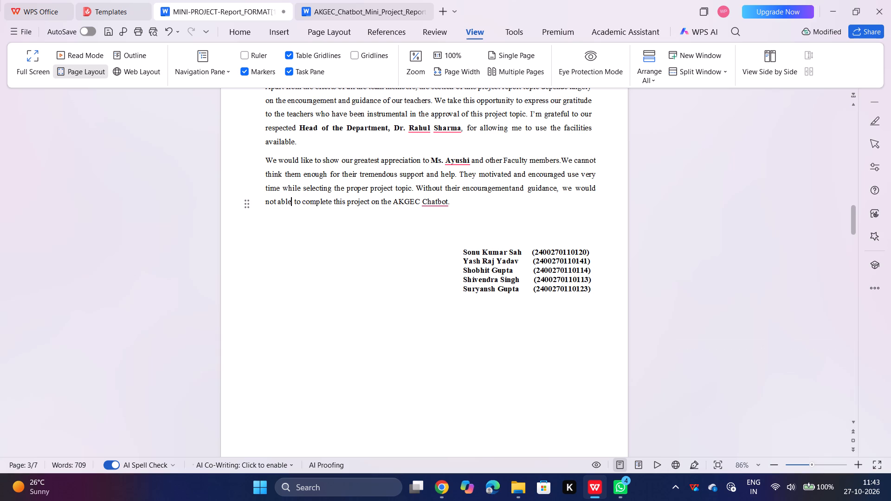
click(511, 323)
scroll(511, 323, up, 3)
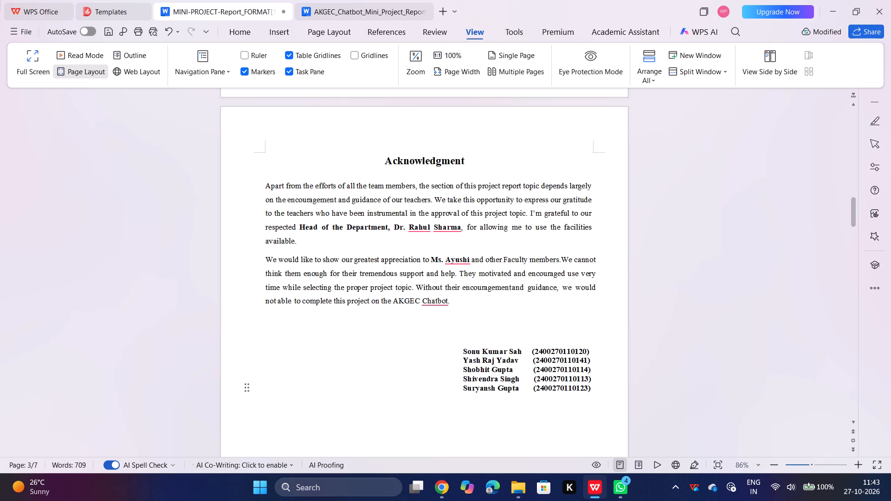
Compare the cover page of the format document with the cover and acknowledgement pages of the AKGEC chatbot report.
scroll(466, 310, up, 11)
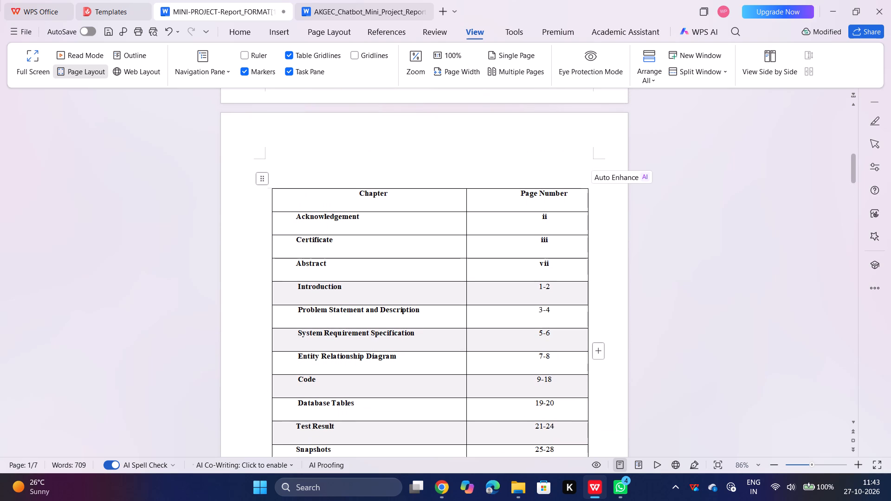
scroll(398, 96, up, 7)
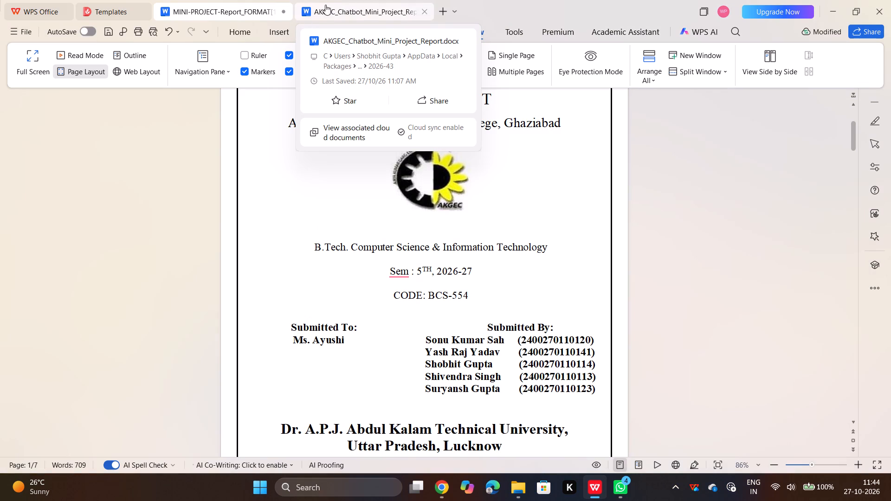
click(331, 2)
scroll(381, 242, up, 7)
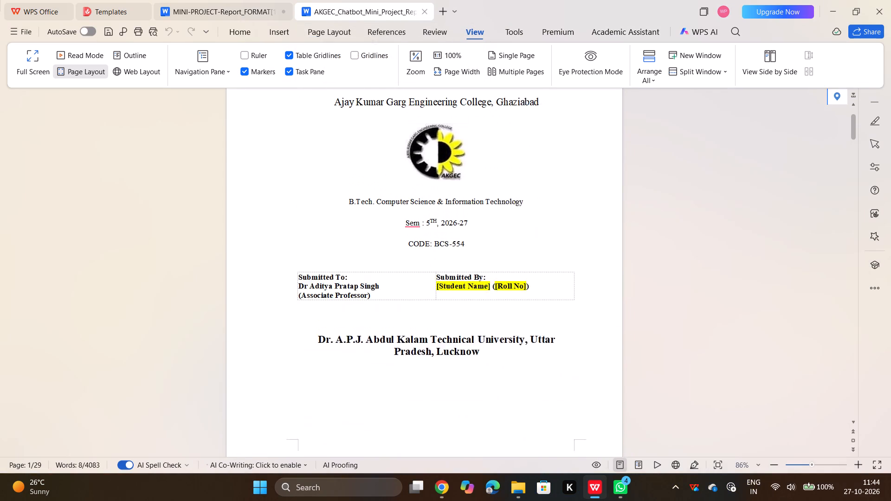
scroll(510, 232, down, 4)
click(517, 368)
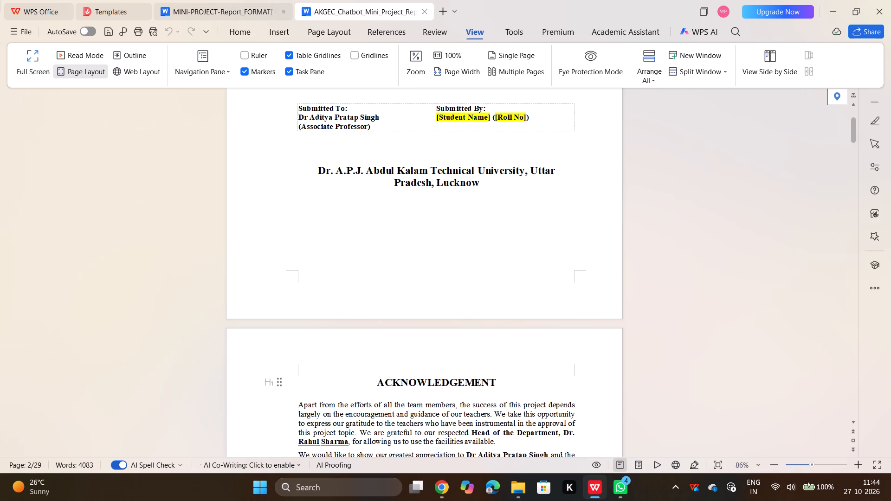
scroll(560, 301, down, 5)
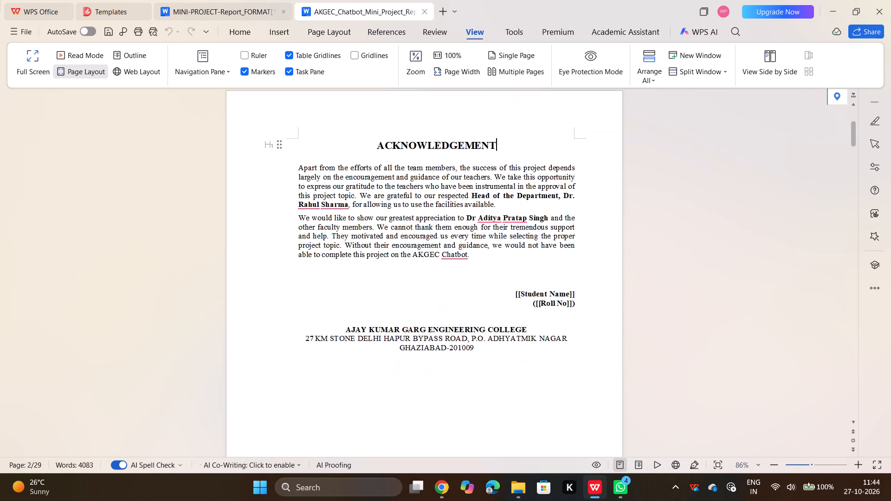
scroll(560, 301, down, 2)
scroll(560, 301, up, 6)
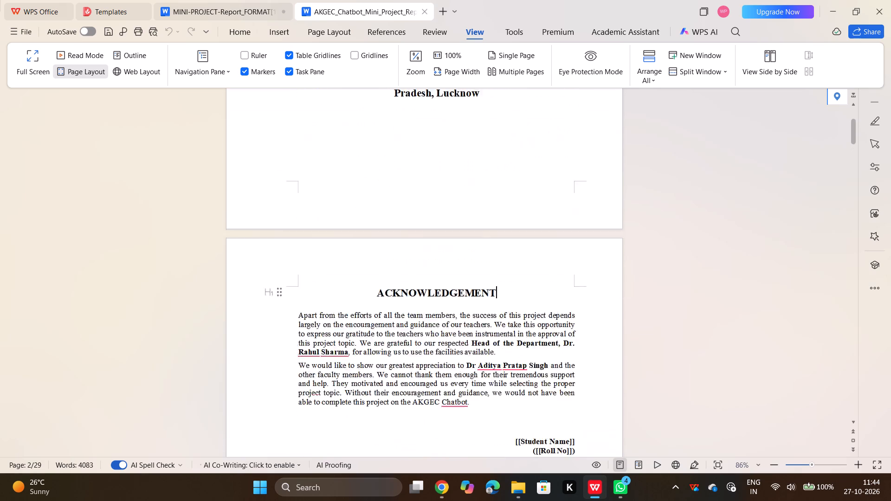
scroll(560, 301, up, 4)
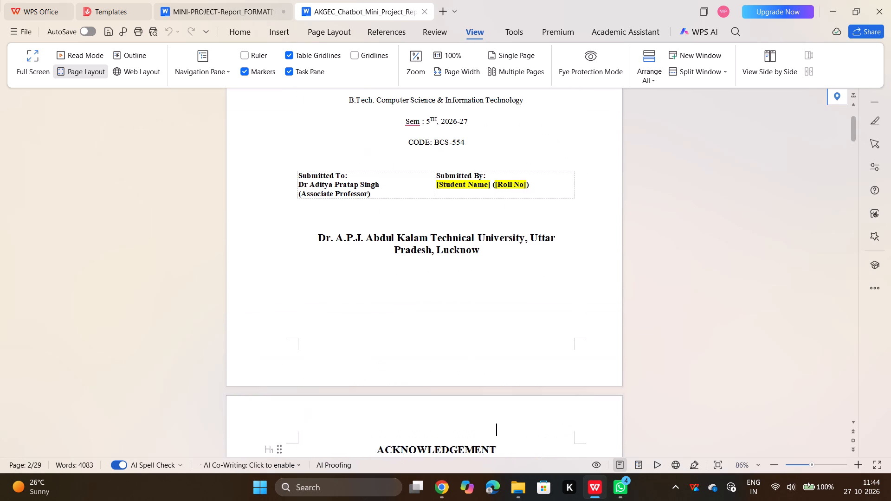
scroll(560, 301, up, 3)
Review the chatbot report's front matter from the acknowledgement and certificate through the abbreviations to the list of tables.
scroll(560, 301, down, 4)
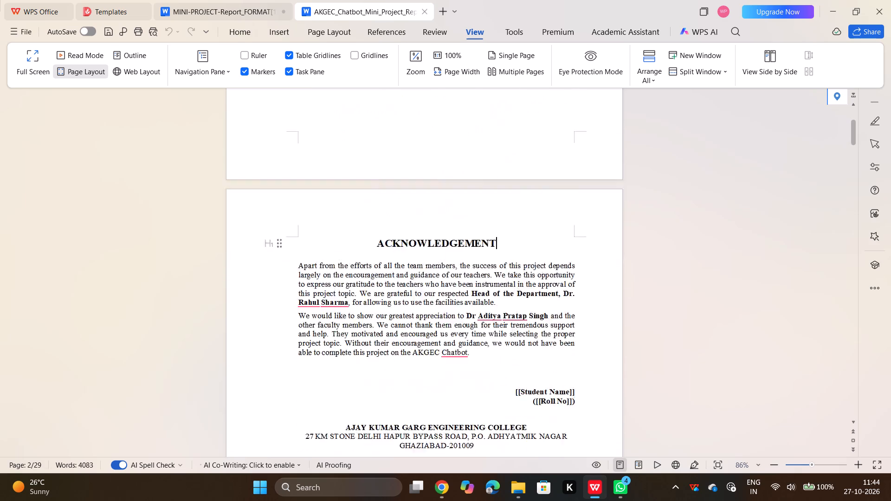
scroll(560, 301, down, 2)
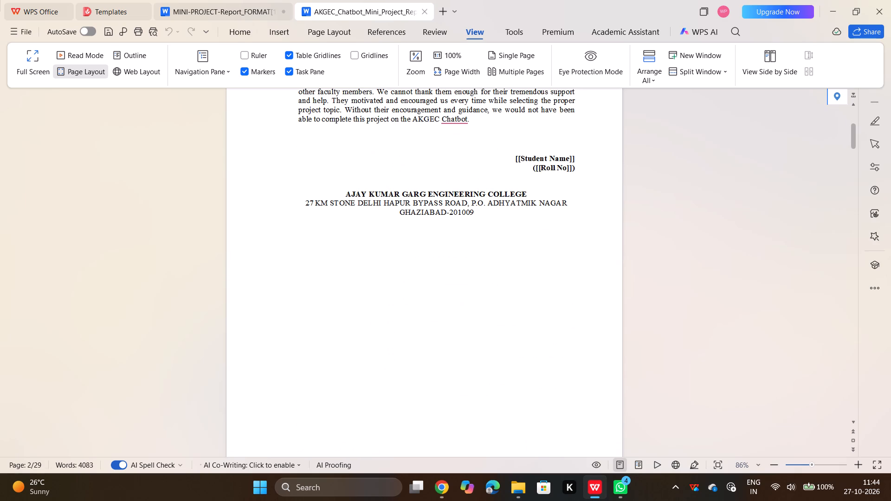
scroll(510, 227, down, 1)
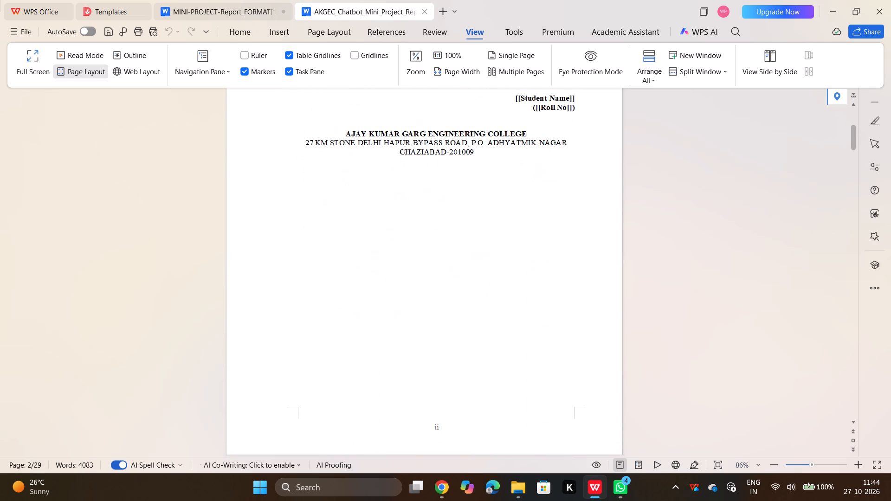
scroll(510, 227, down, 1)
scroll(462, 190, down, 6)
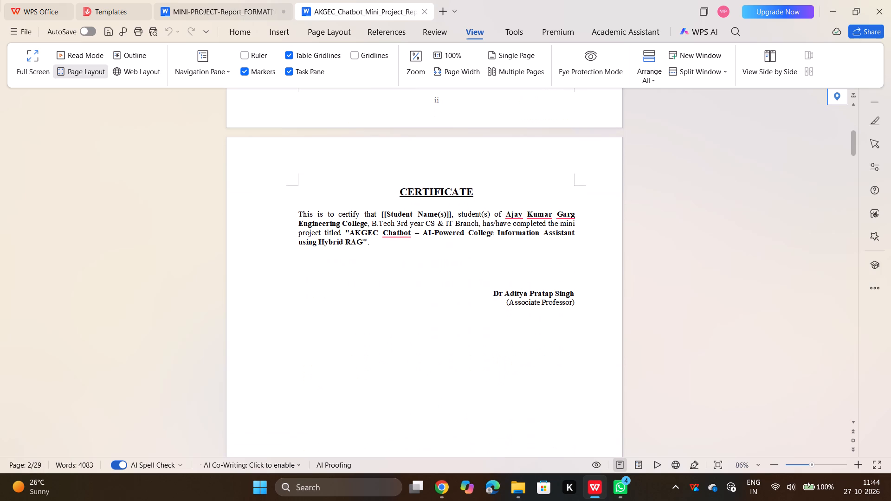
scroll(462, 190, down, 6)
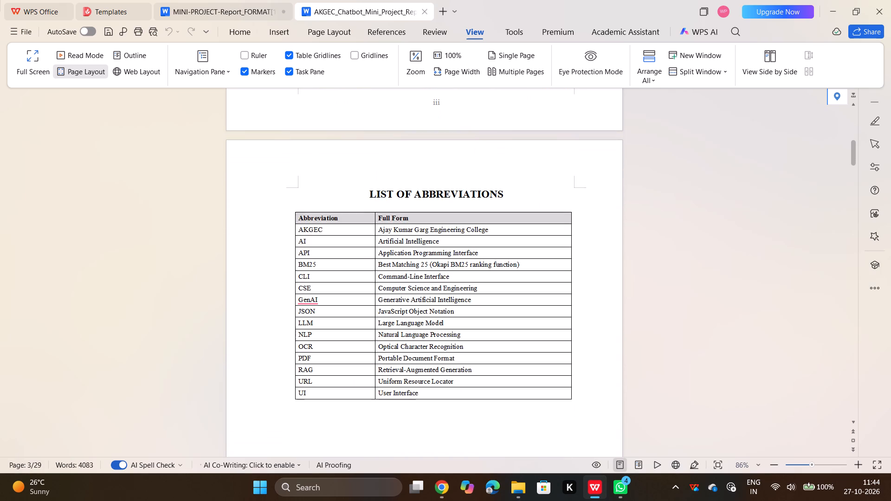
scroll(462, 190, down, 1)
scroll(462, 190, up, 5)
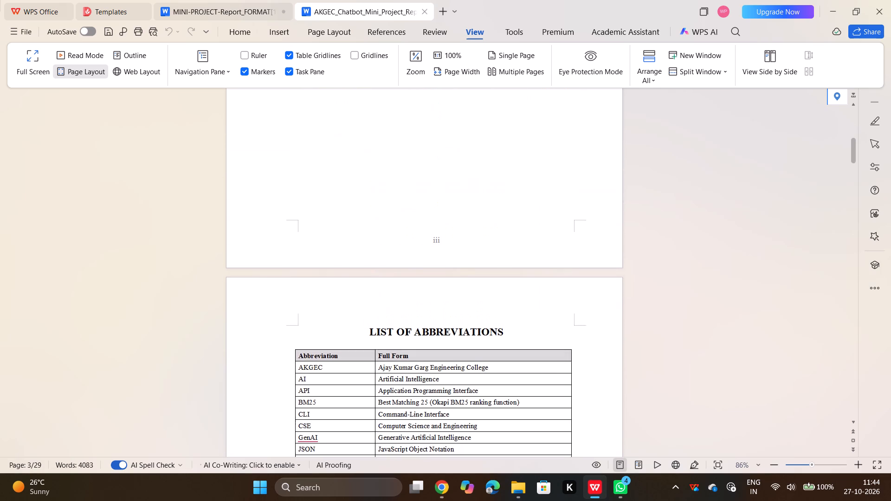
scroll(462, 190, up, 2)
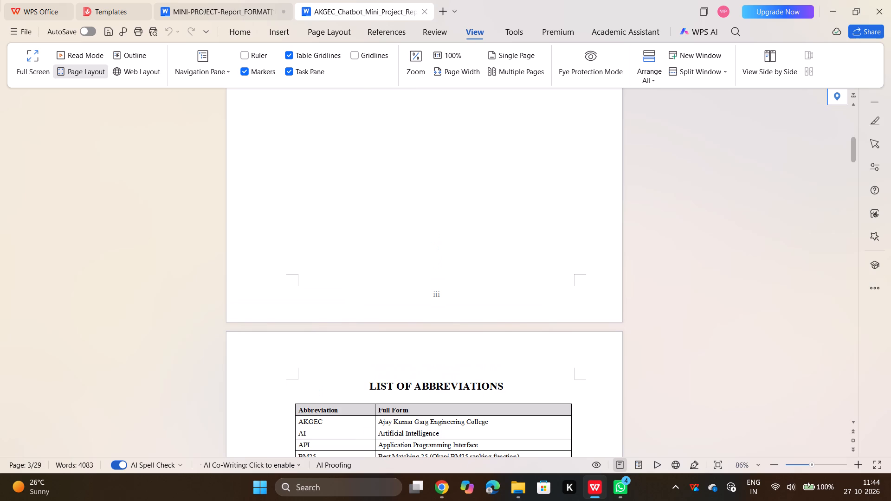
scroll(462, 190, up, 6)
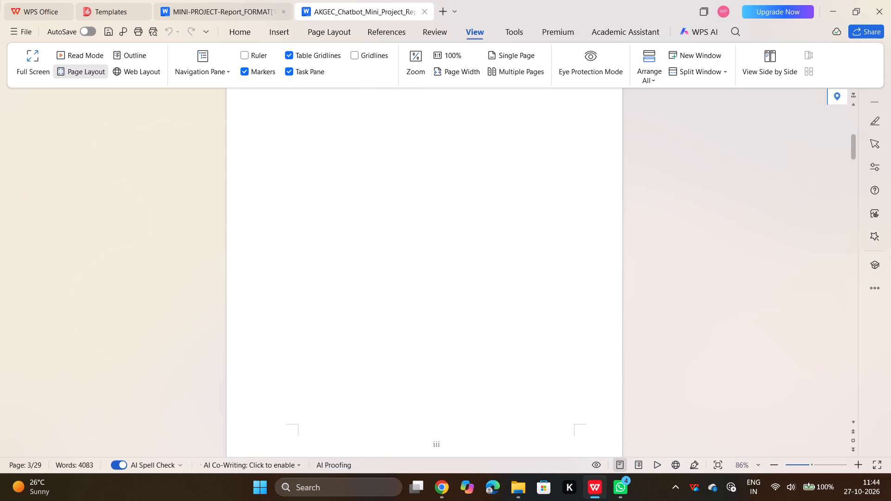
scroll(462, 190, up, 7)
scroll(462, 190, down, 8)
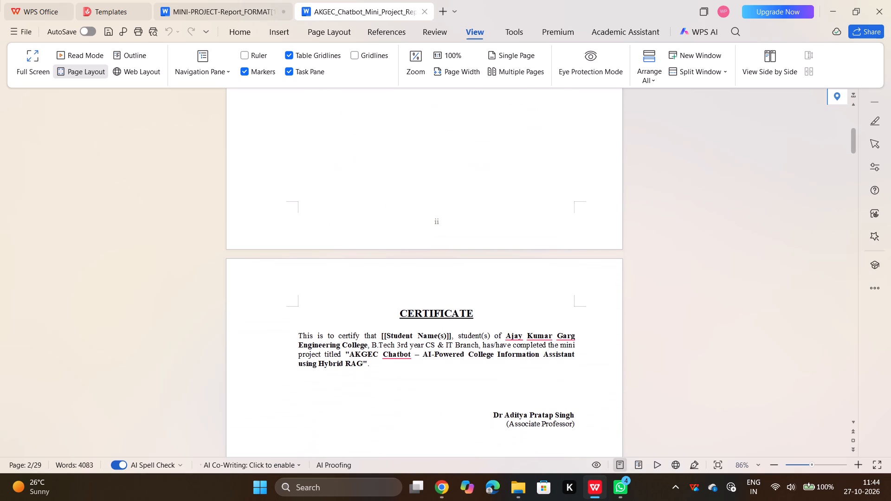
scroll(462, 190, down, 11)
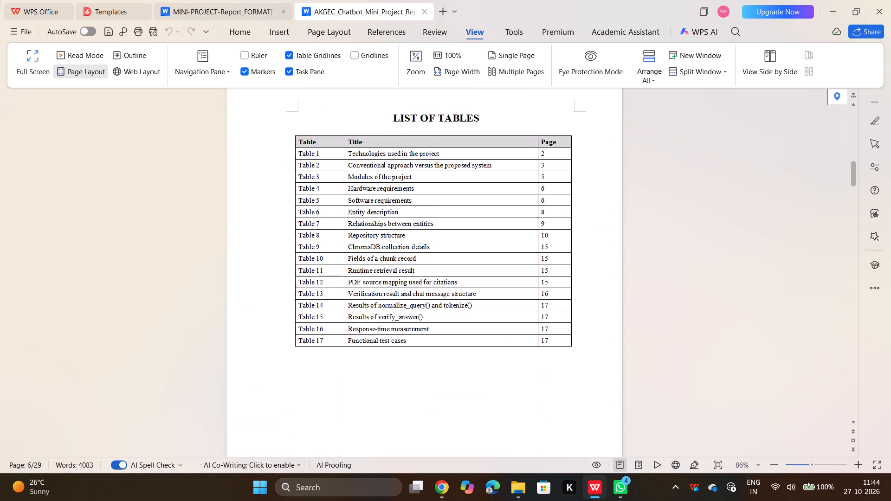
scroll(462, 190, up, 6)
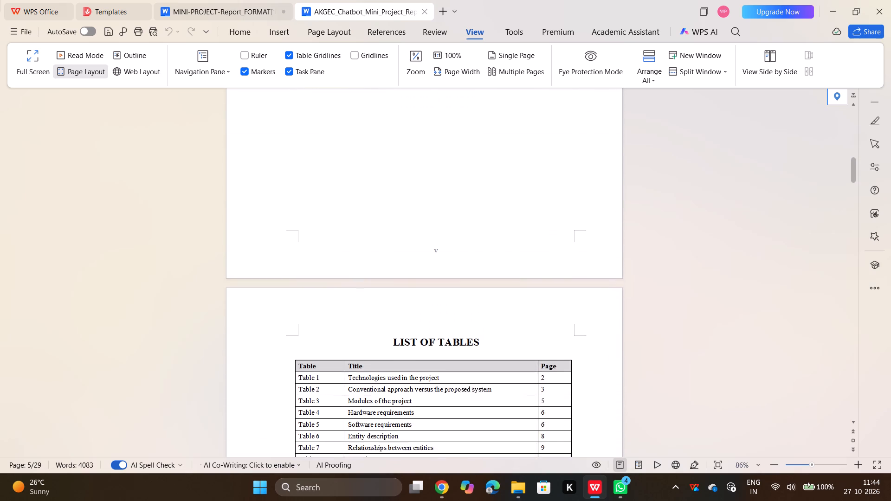
Copy "AI-Powered College Information Assistant using Hybrid RAG" from the chatbot report's cover to below AKGEC CHATBOT on the format document's cover, without extra blank lines.
click(247, 1)
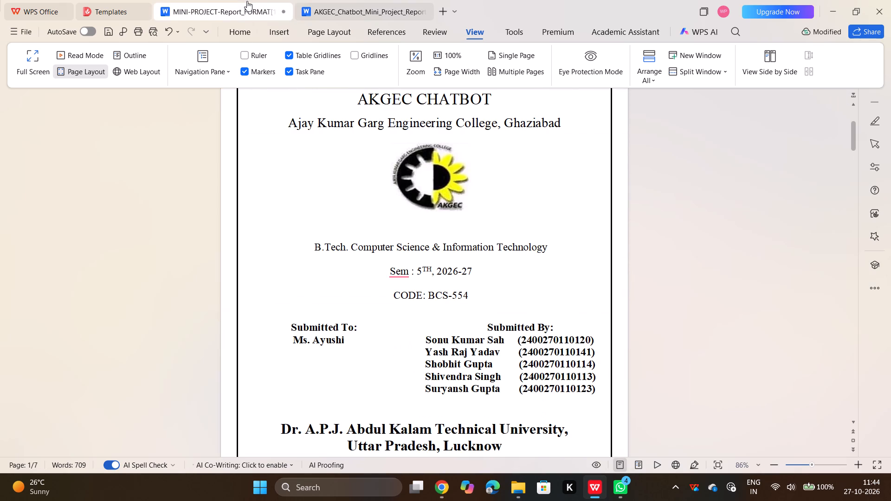
scroll(297, 222, down, 2)
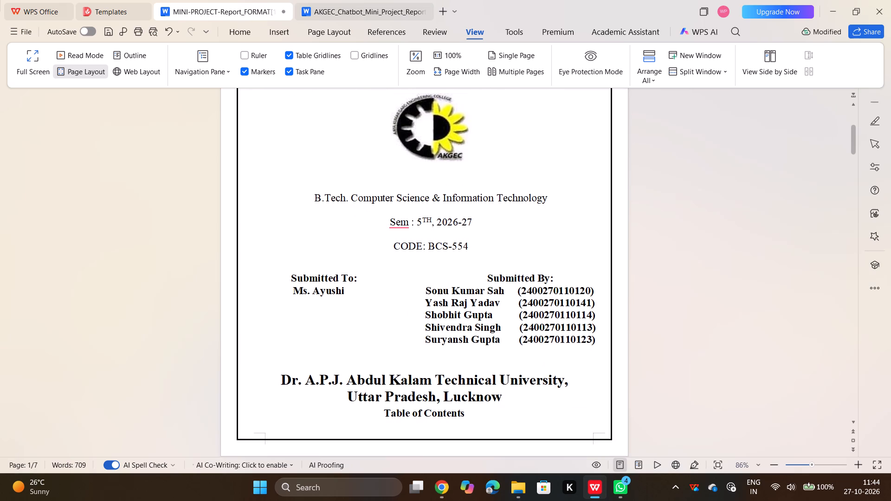
scroll(297, 222, up, 5)
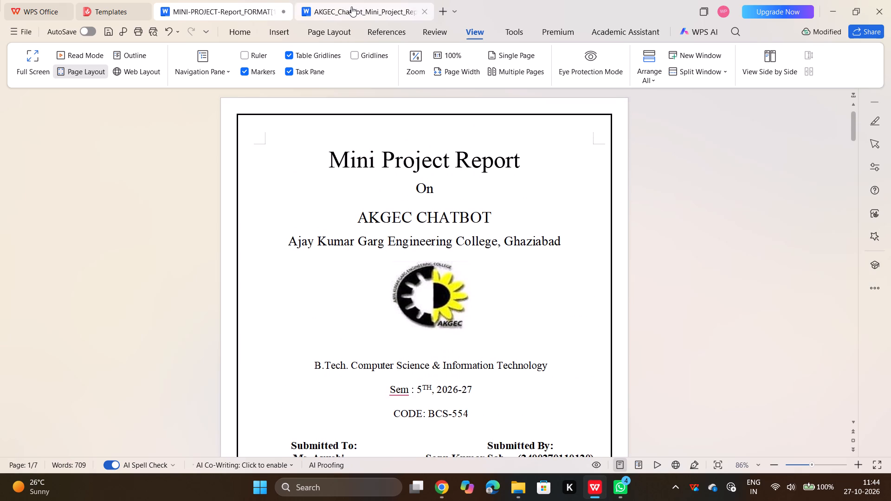
click(351, 5)
scroll(362, 342, up, 17)
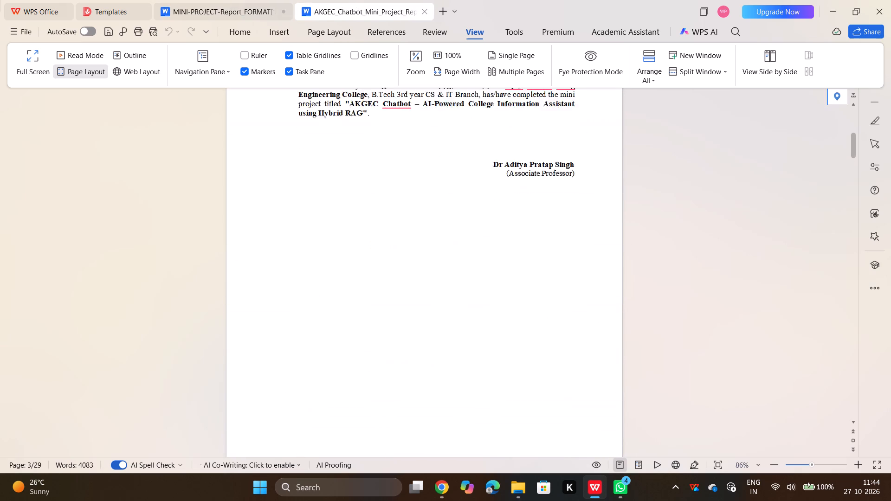
scroll(362, 342, up, 7)
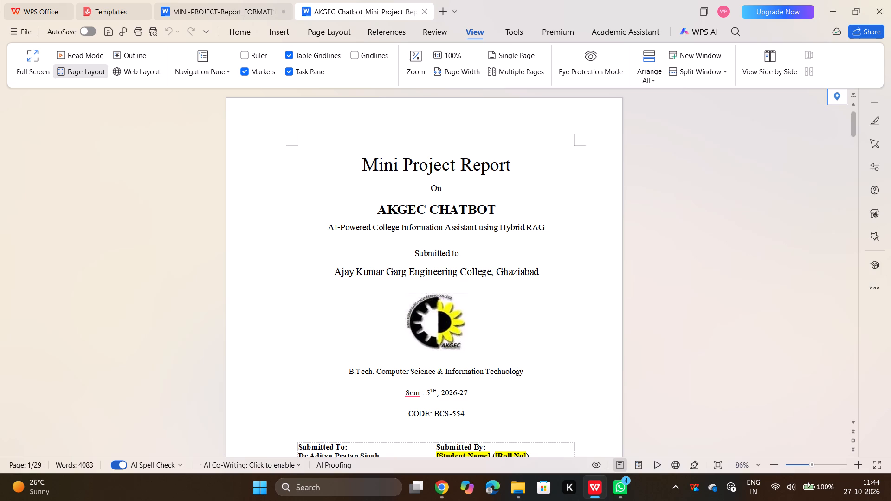
drag(545, 229, 328, 235)
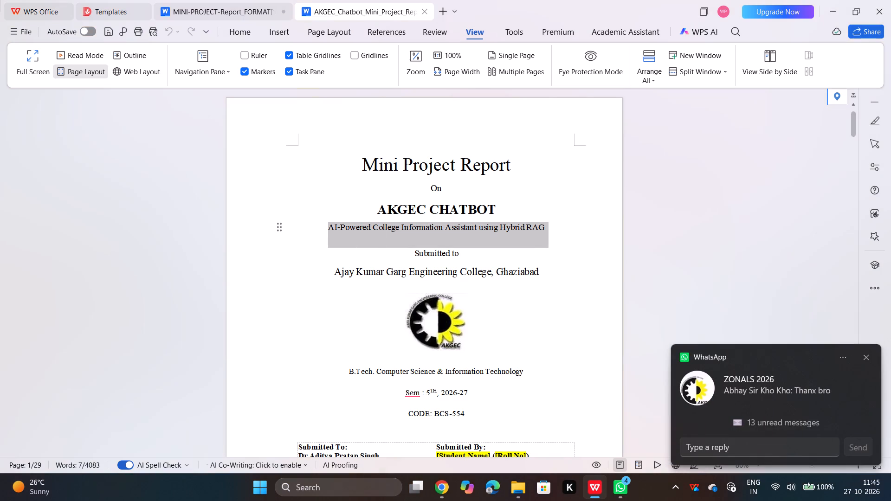
drag(328, 235, 328, 234)
key(ctrl+c)
click(237, 14)
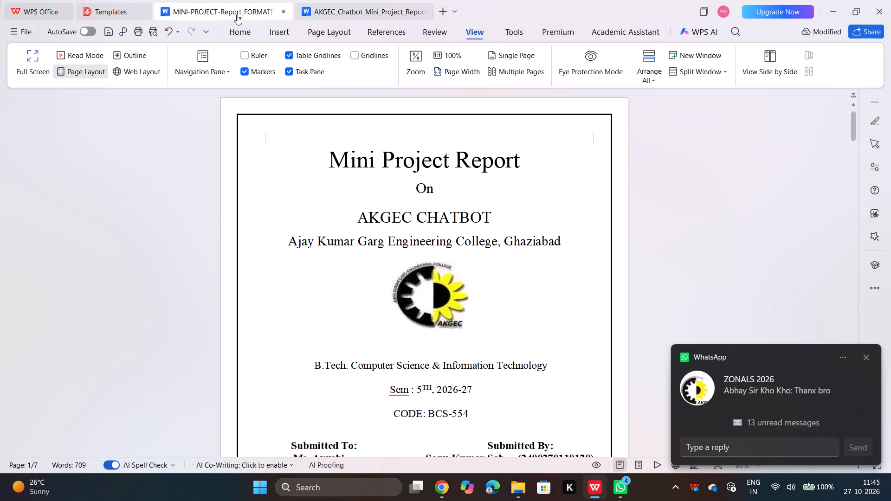
click(501, 214)
key(Return)
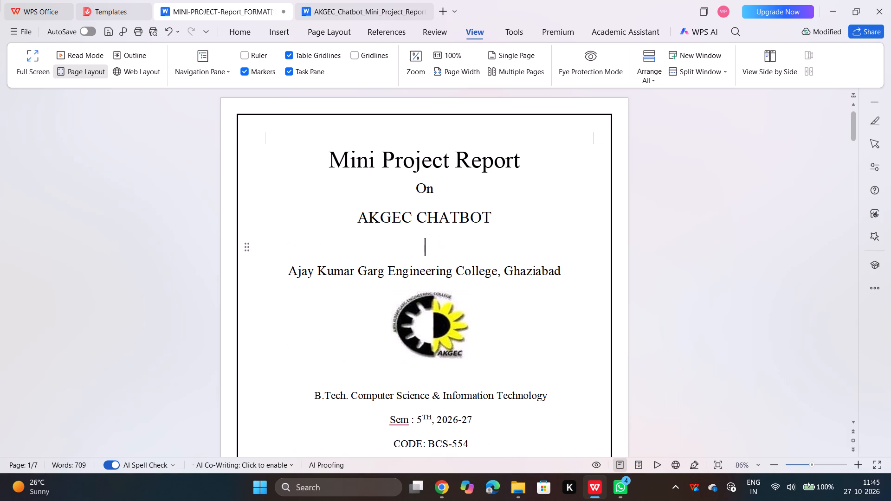
key(ctrl+v)
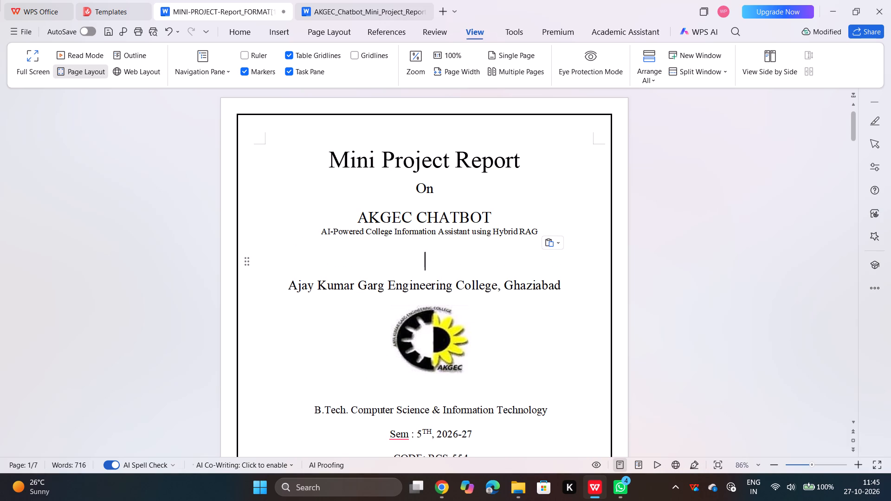
key(BackSpace)
key(BackSpace)
key(BackSpace)
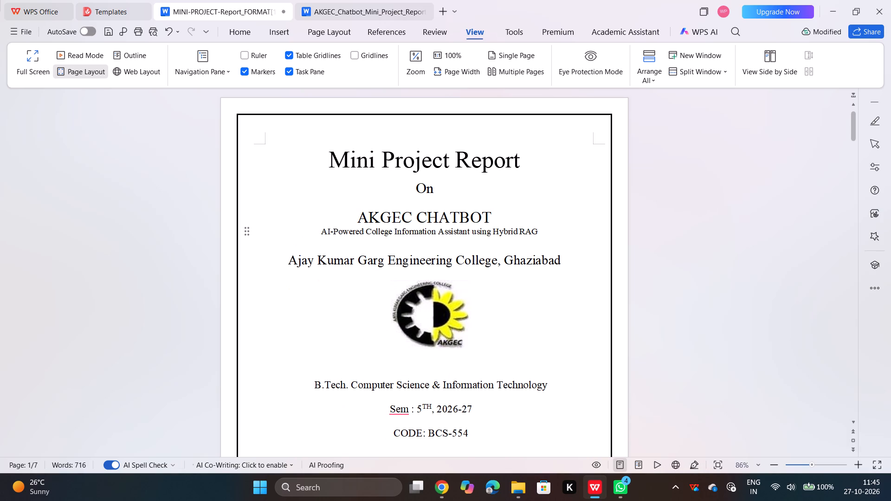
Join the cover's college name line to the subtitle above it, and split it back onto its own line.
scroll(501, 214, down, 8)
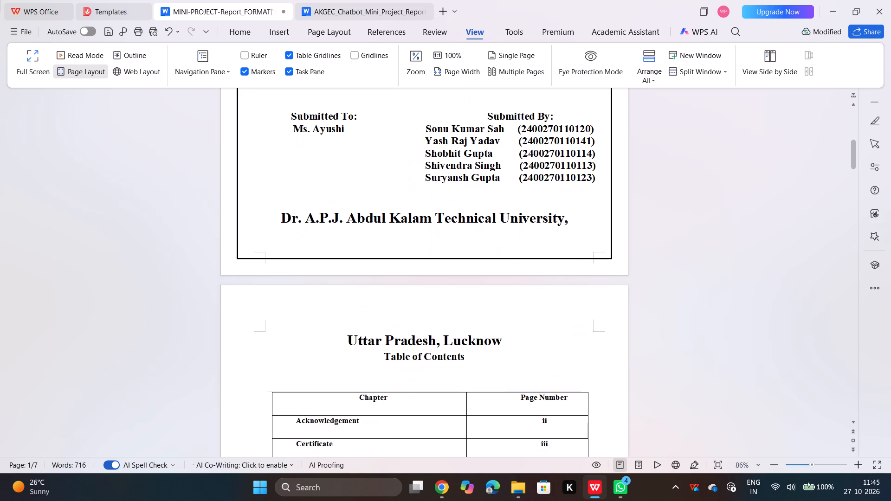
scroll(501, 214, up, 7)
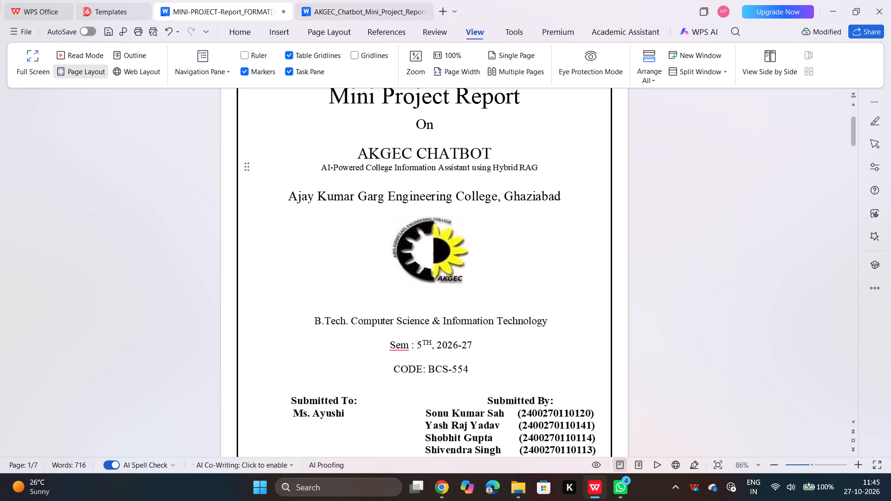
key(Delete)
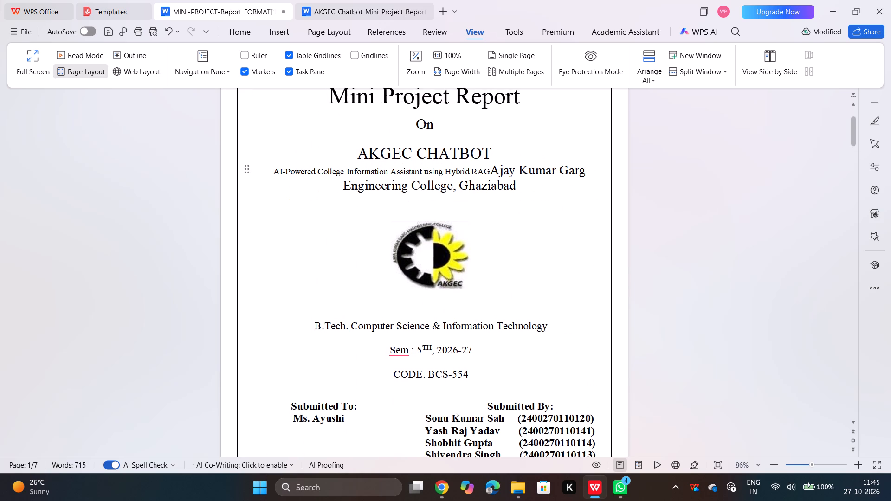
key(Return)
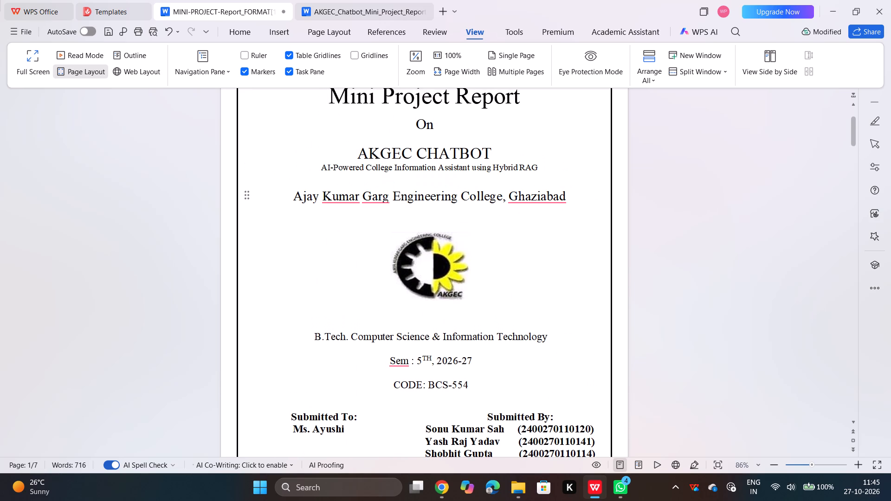
Remove the blank lines between the Submitted By student list and the university name on the format document's cover.
scroll(545, 187, down, 6)
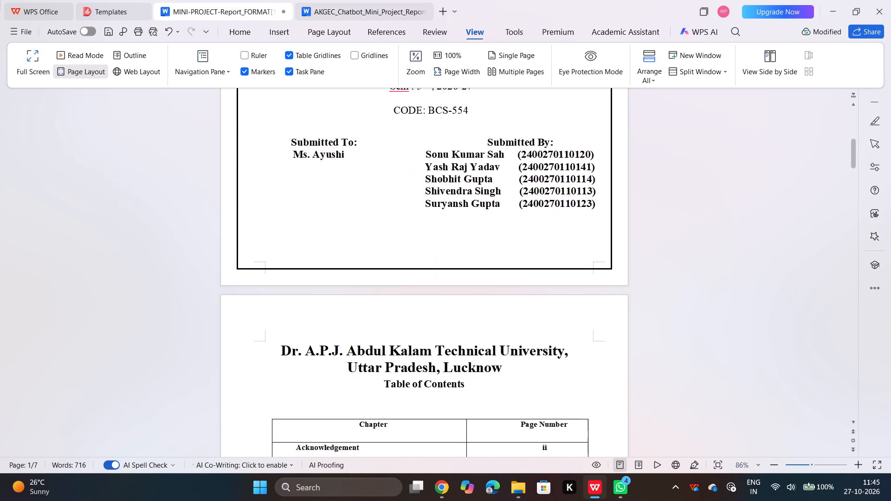
scroll(545, 187, up, 3)
scroll(486, 236, up, 3)
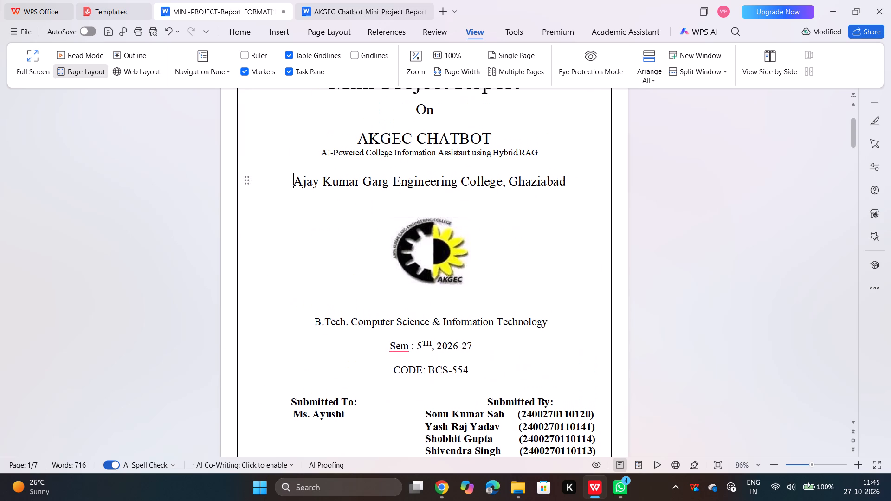
scroll(486, 236, up, 3)
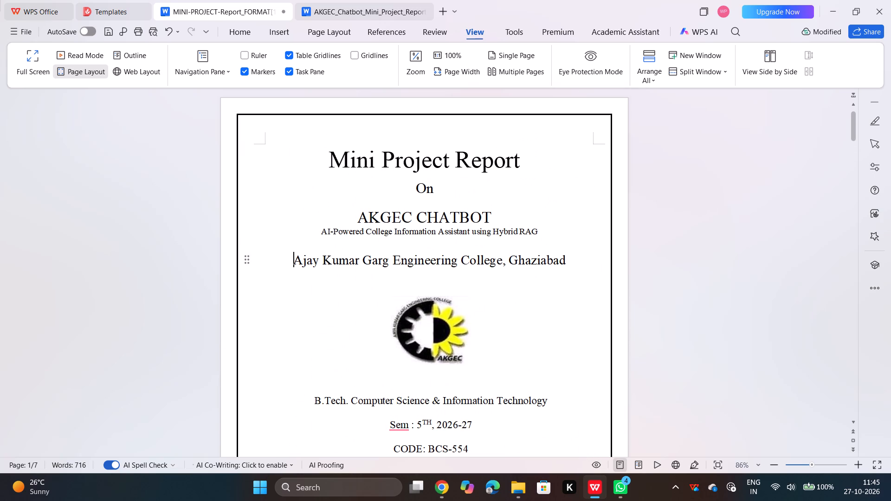
click(460, 131)
scroll(450, 259, down, 4)
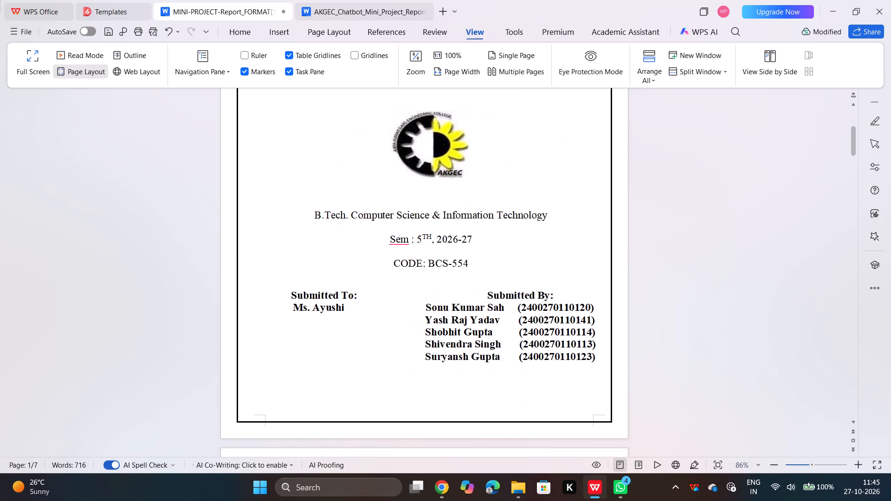
scroll(450, 259, down, 2)
click(450, 259)
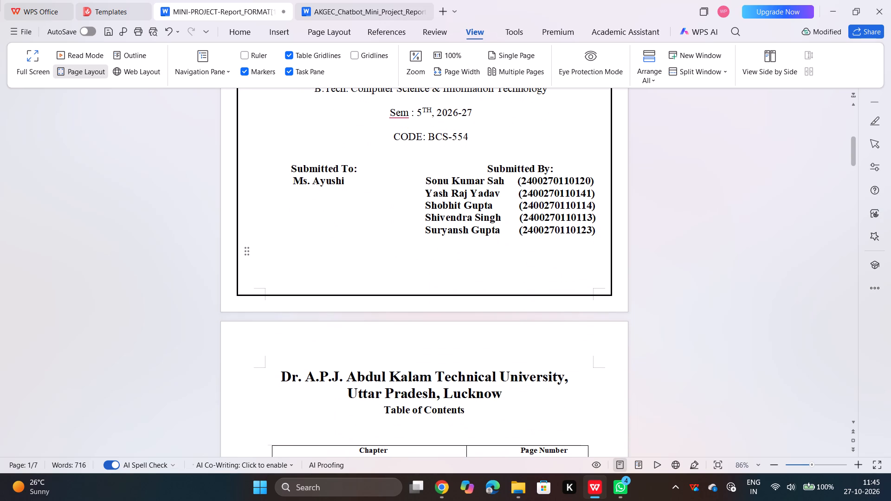
key(BackSpace)
key(BackSpace)
key(BackSpace)
Remove the blank space between the college logo and the B.Tech. Computer Science & Information Technology line on the cover.
scroll(450, 259, up, 1)
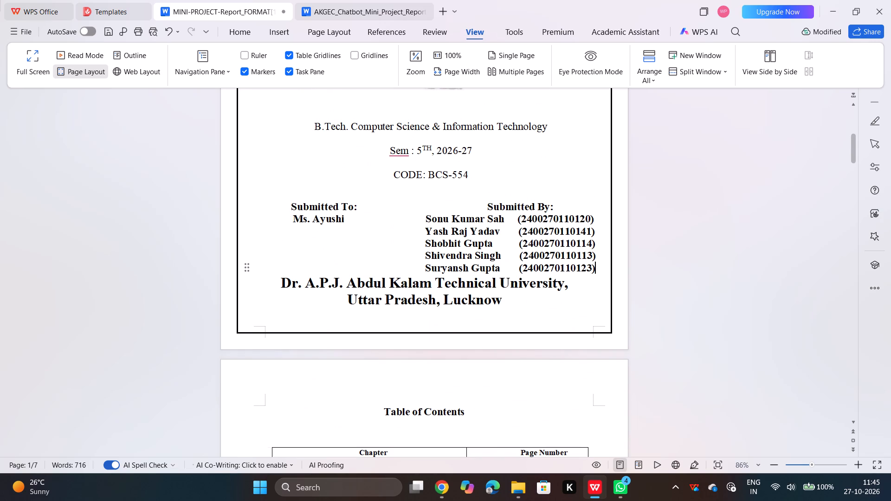
scroll(450, 259, up, 6)
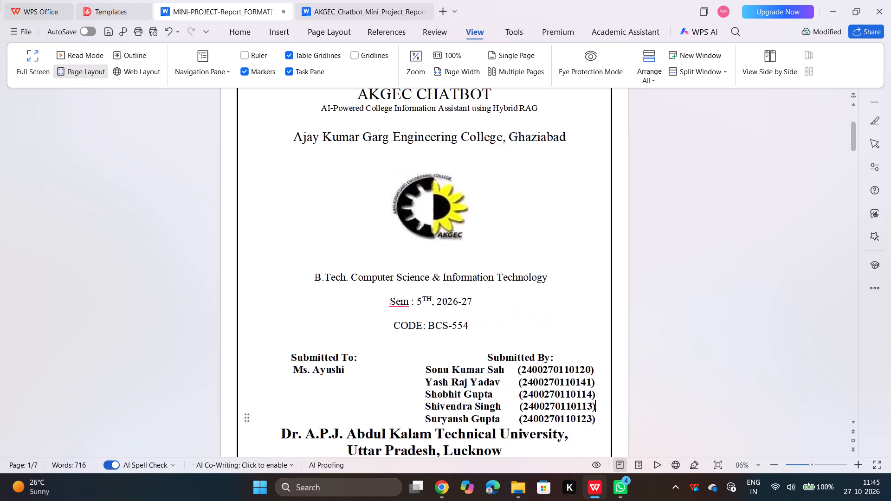
scroll(450, 259, up, 1)
scroll(450, 259, down, 4)
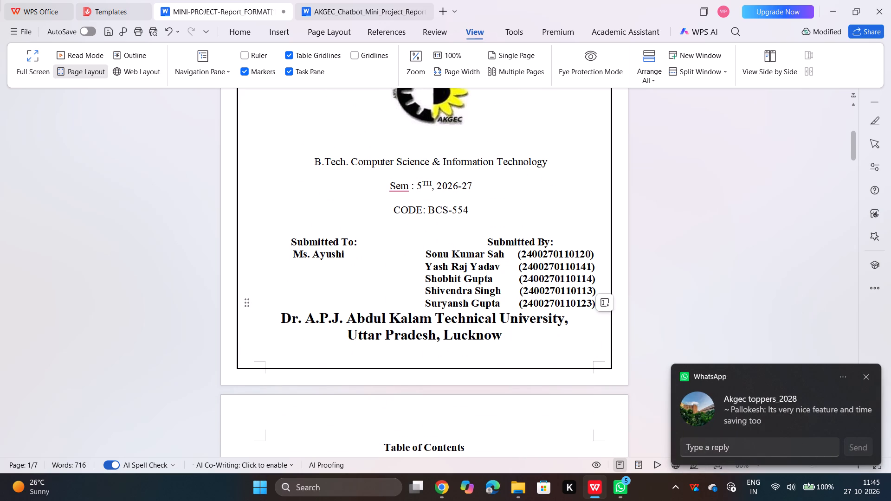
scroll(423, 165, up, 4)
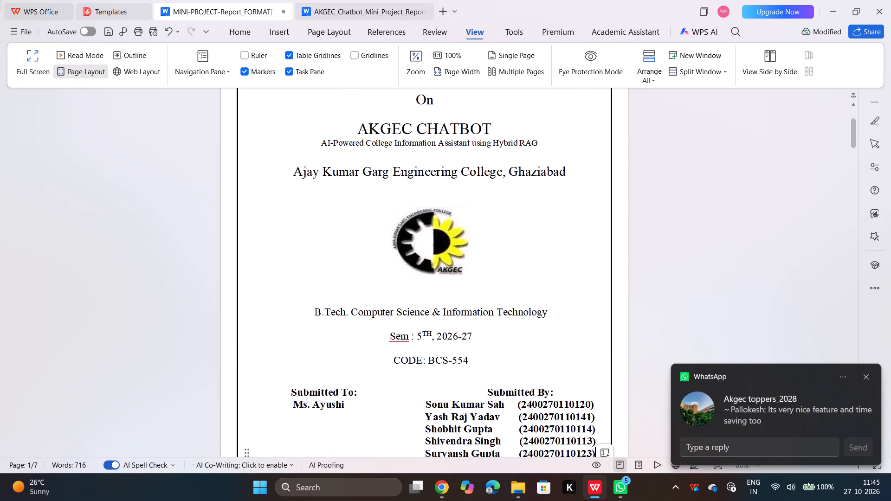
click(456, 155)
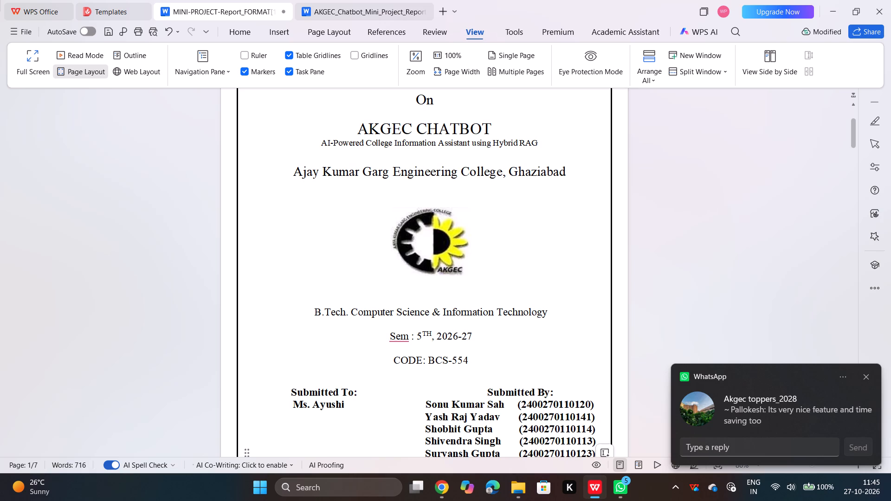
click(465, 157)
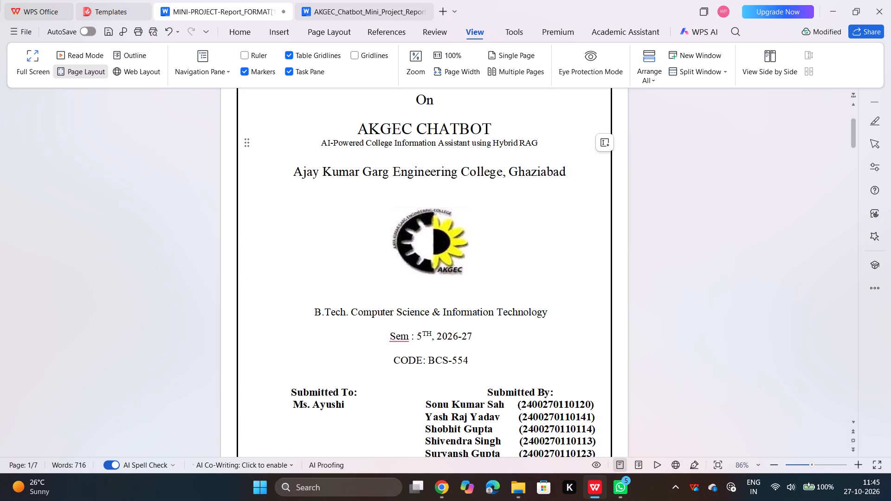
click(541, 146)
scroll(439, 181, down, 1)
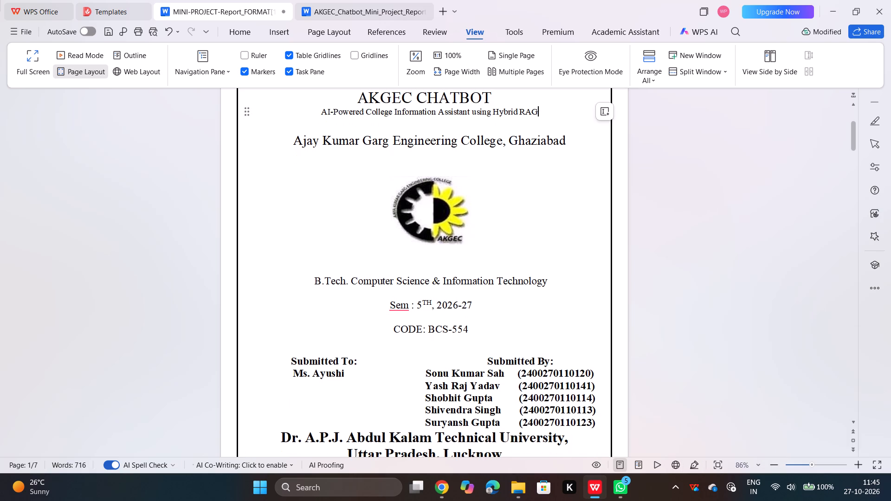
click(435, 255)
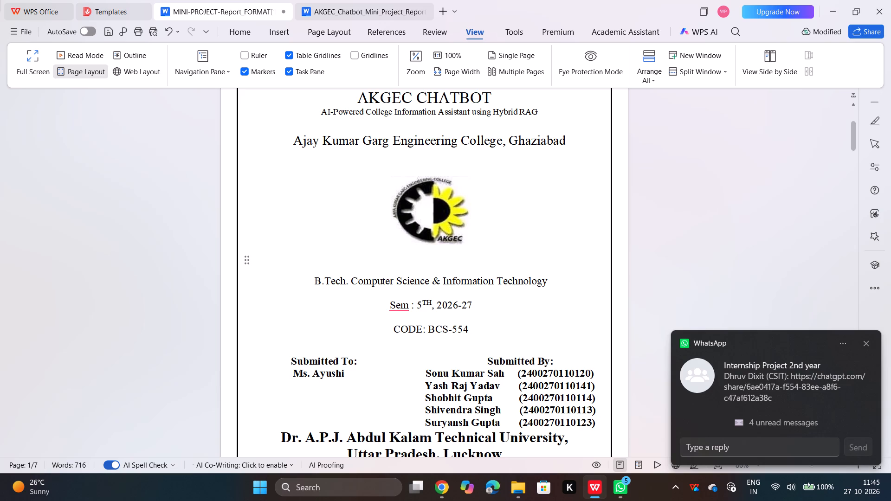
key(BackSpace)
key(BackSpace)
key(BackSpace)
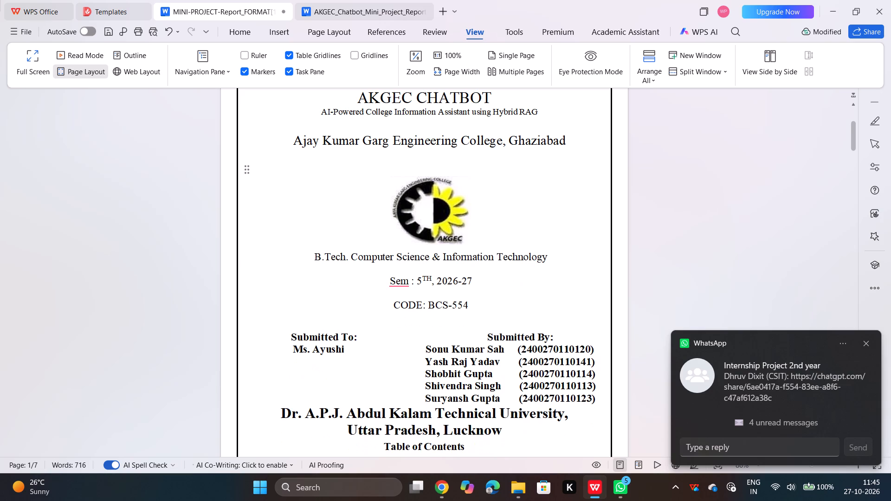
Insert two blank lines below the last student entry on the cover, pushing the Table of Contents heading to the second page.
scroll(435, 255, down, 3)
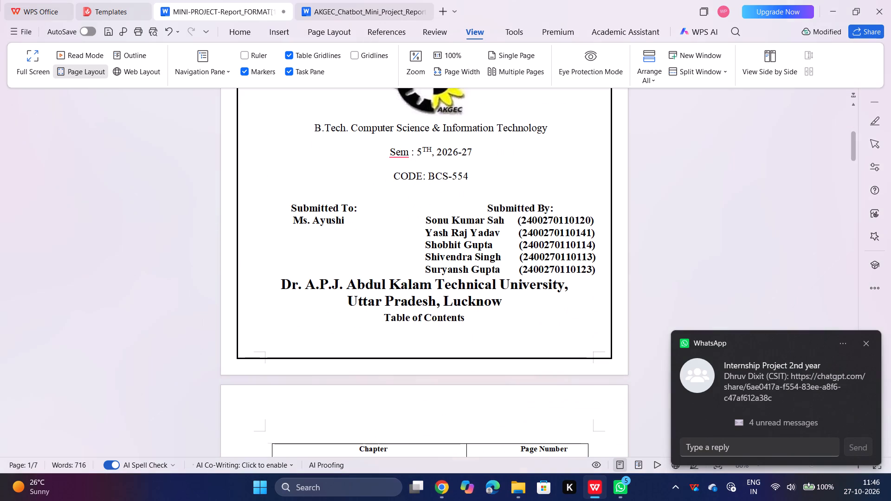
click(608, 268)
key(Return)
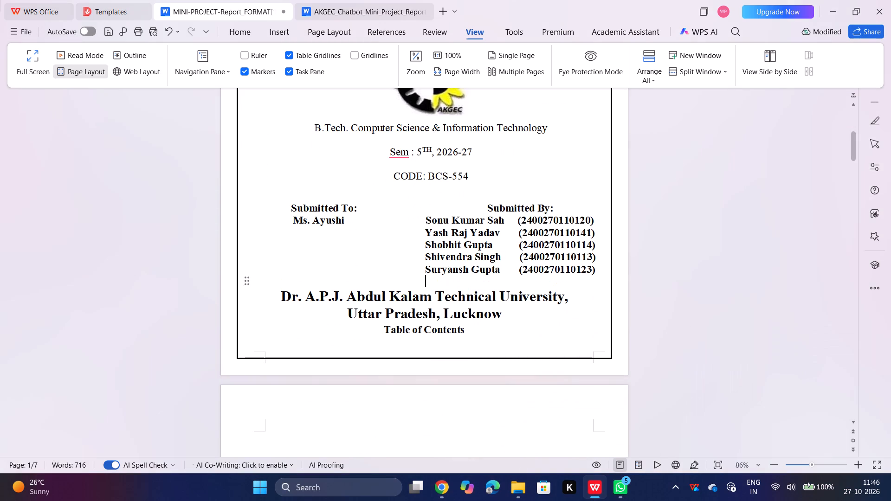
click(518, 316)
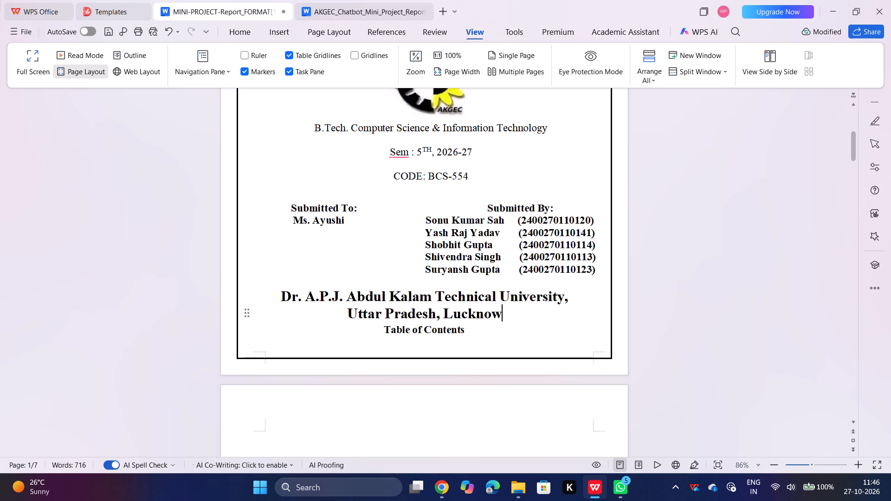
click(602, 272)
key(Return)
scroll(602, 272, down, 7)
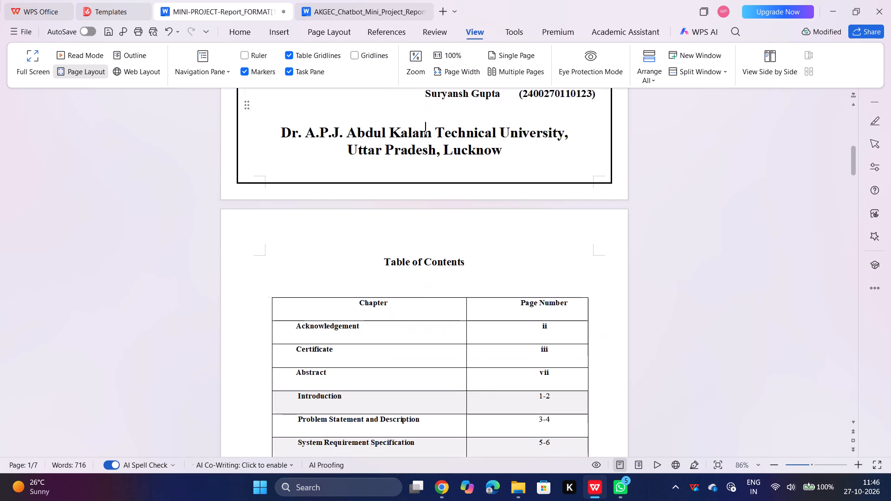
scroll(602, 272, down, 2)
scroll(602, 272, up, 2)
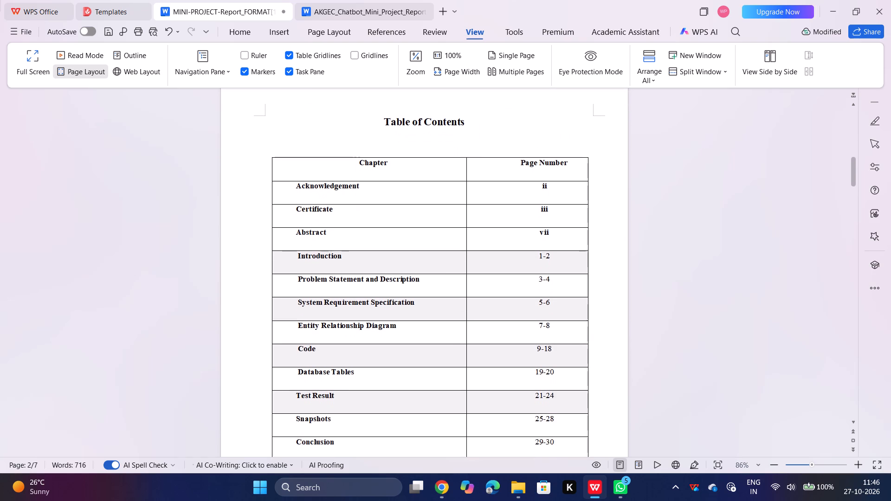
scroll(602, 272, up, 2)
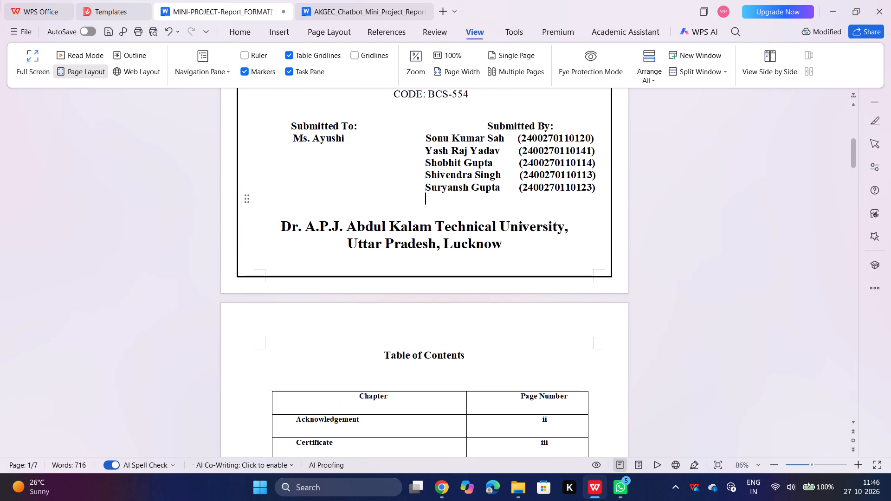
click(632, 281)
drag(624, 281, 432, 176)
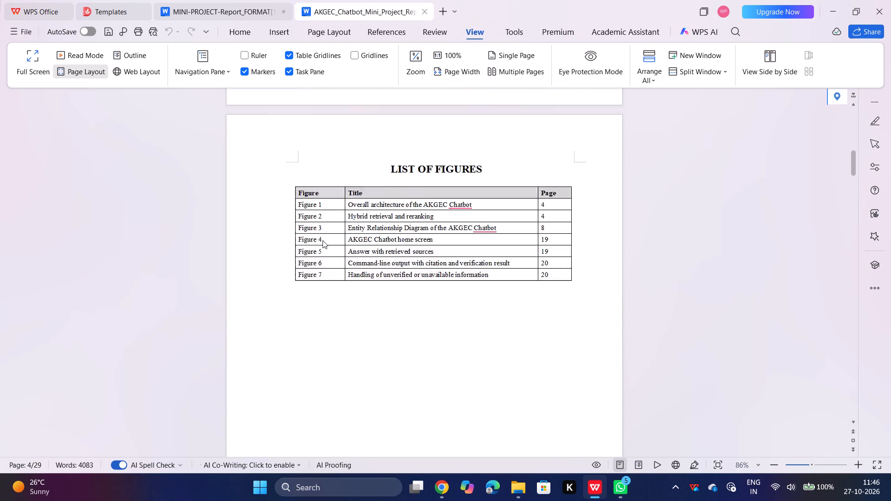
Review the chatbot report from the list of figures and list of tables through to the Problem Statement and Description chapter.
scroll(323, 240, up, 2)
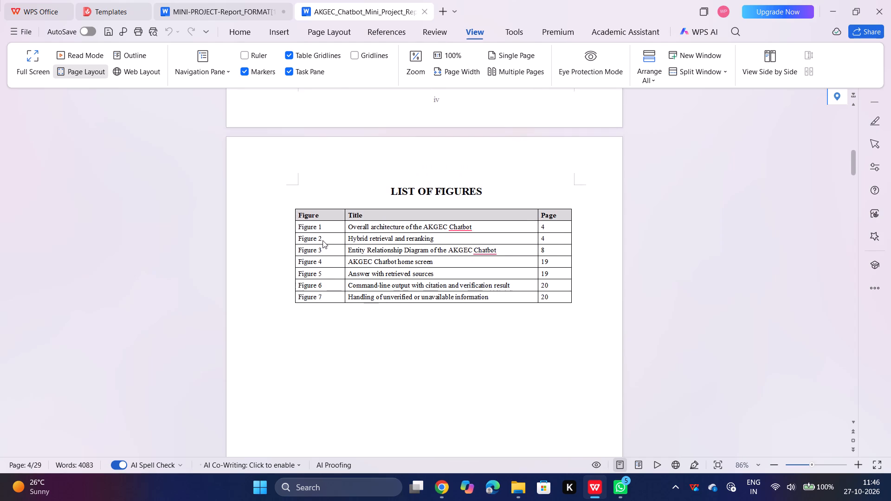
scroll(323, 240, down, 2)
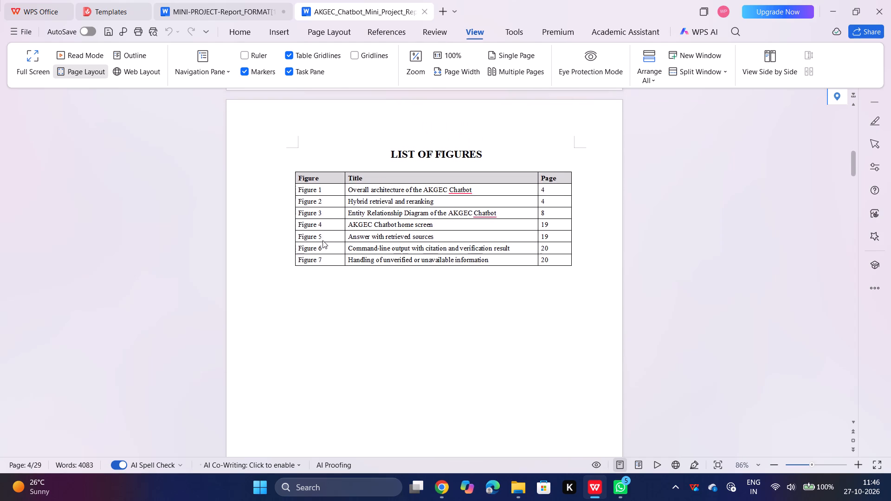
scroll(323, 240, down, 7)
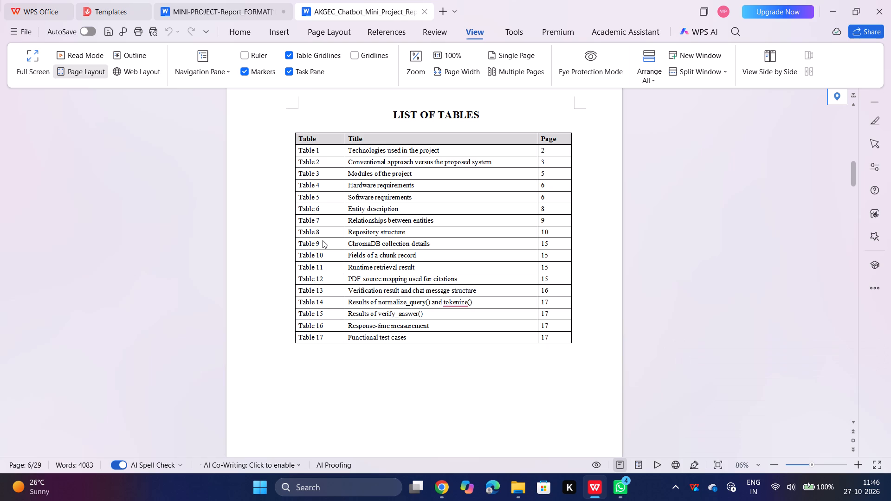
scroll(202, 391, down, 20)
scroll(202, 391, down, 4)
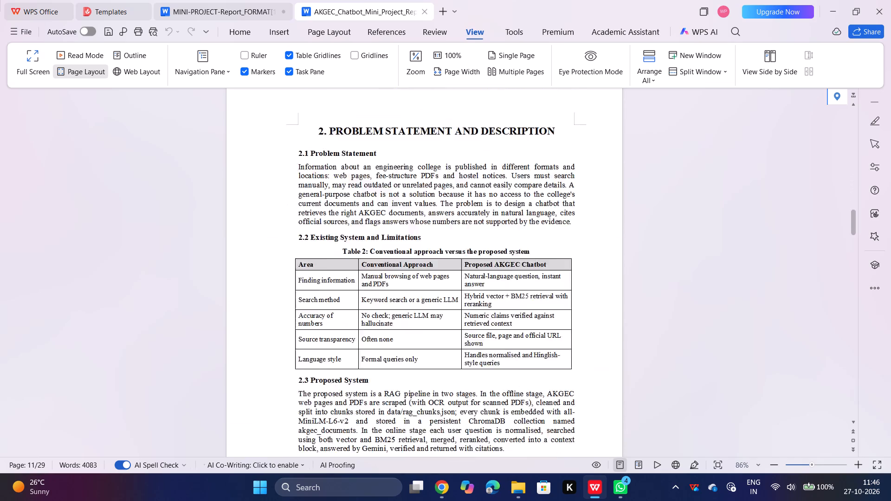
Review the chatbot report from the Problem Statement chapter through the entity tables, code and test results to the Snapshots chapter.
scroll(202, 391, down, 5)
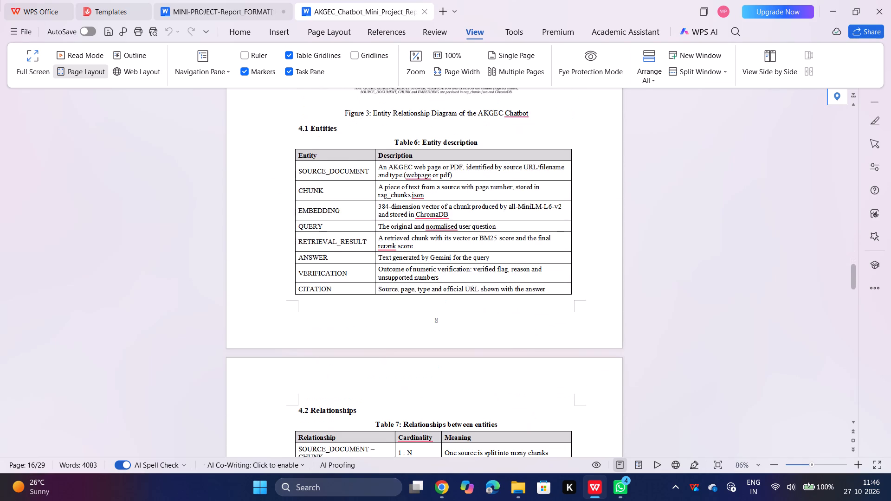
scroll(202, 391, down, 2)
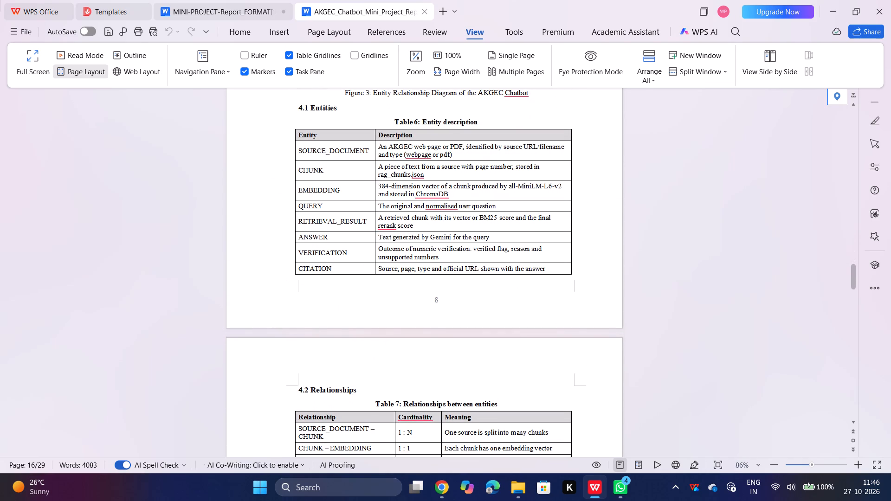
scroll(202, 391, down, 4)
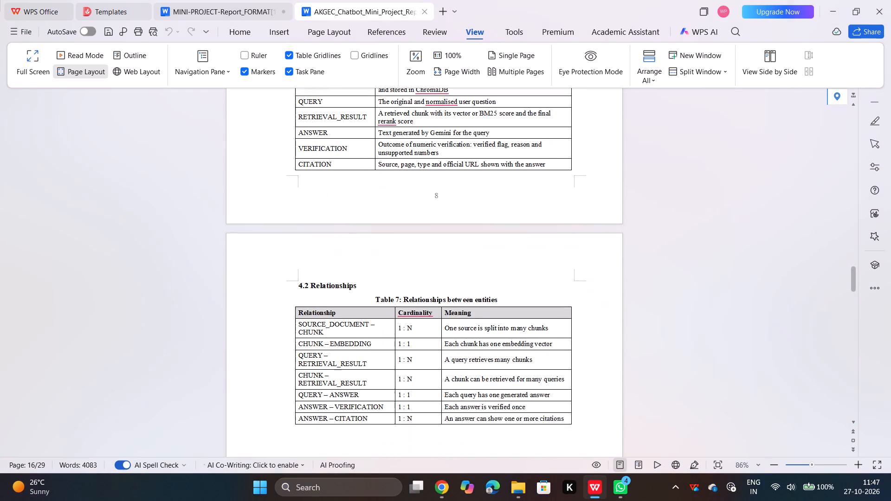
scroll(202, 391, down, 2)
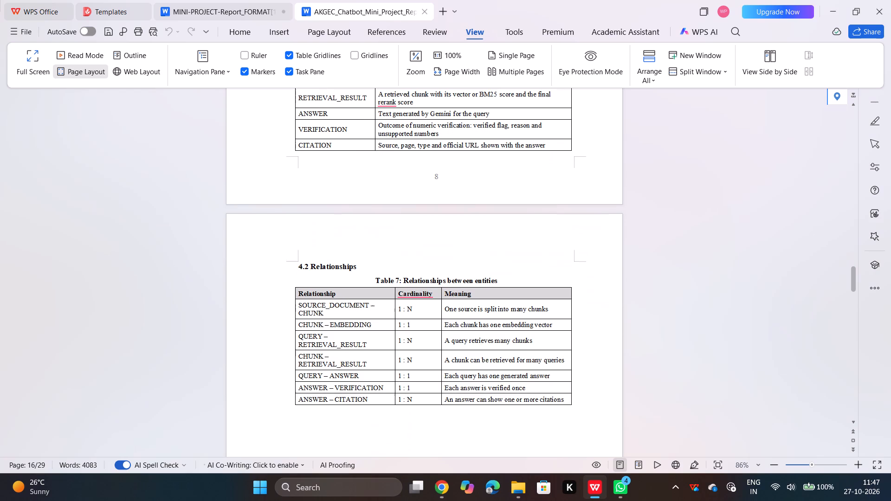
scroll(202, 391, down, 6)
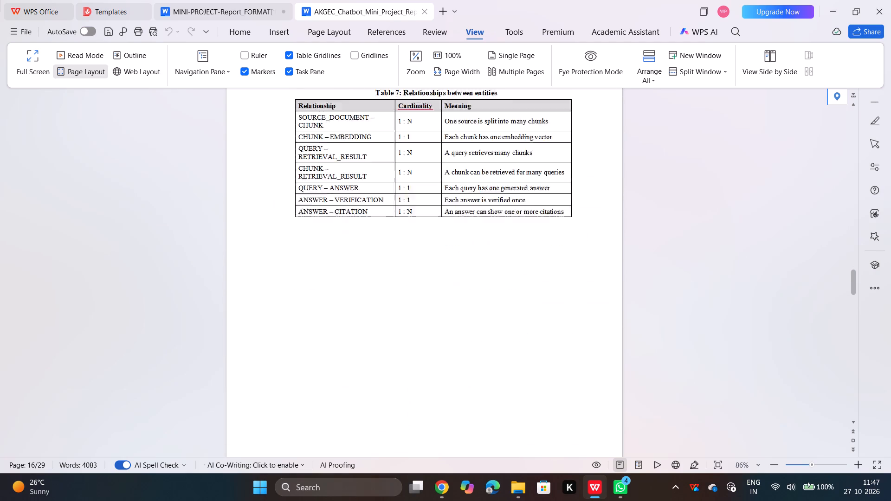
scroll(202, 391, down, 9)
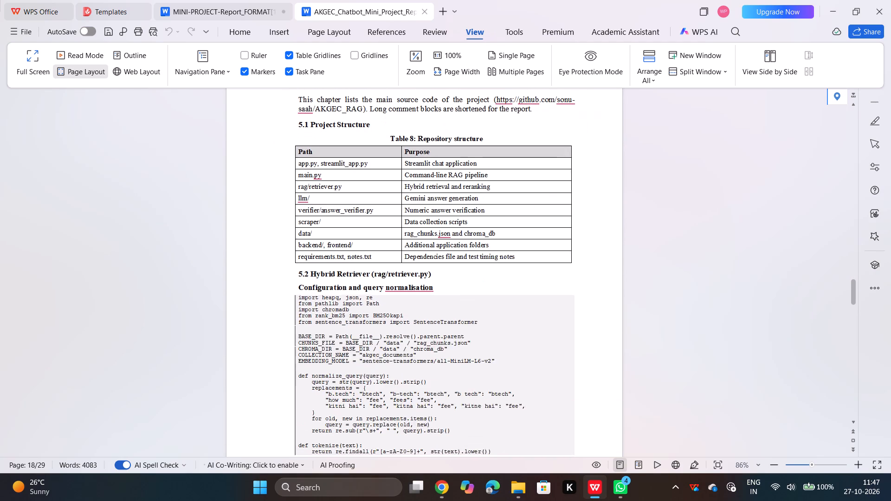
scroll(202, 391, down, 20)
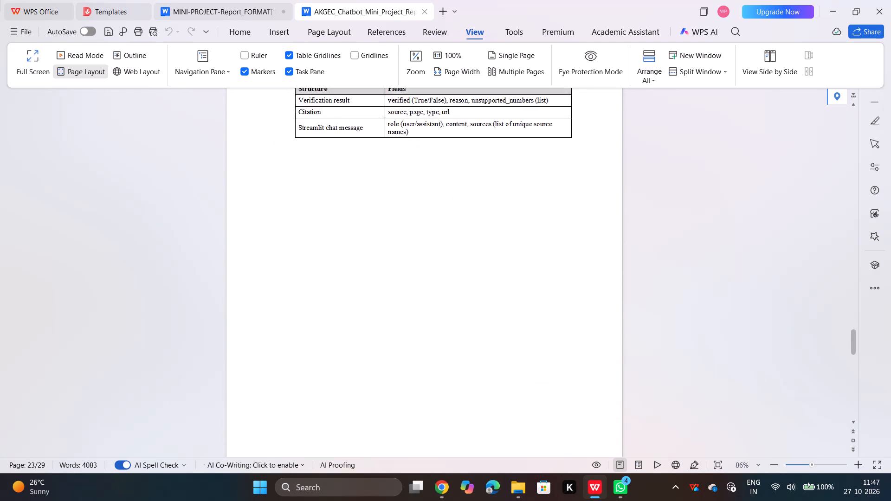
scroll(202, 391, down, 13)
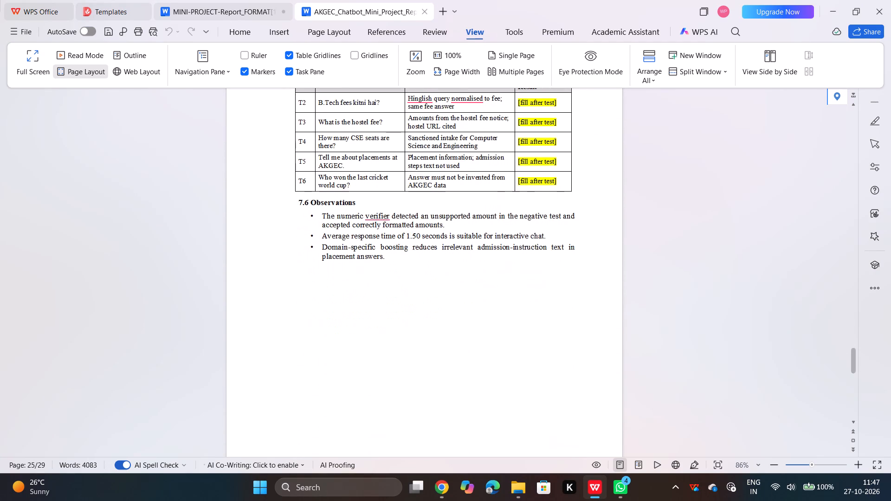
scroll(202, 391, down, 3)
scroll(202, 391, up, 2)
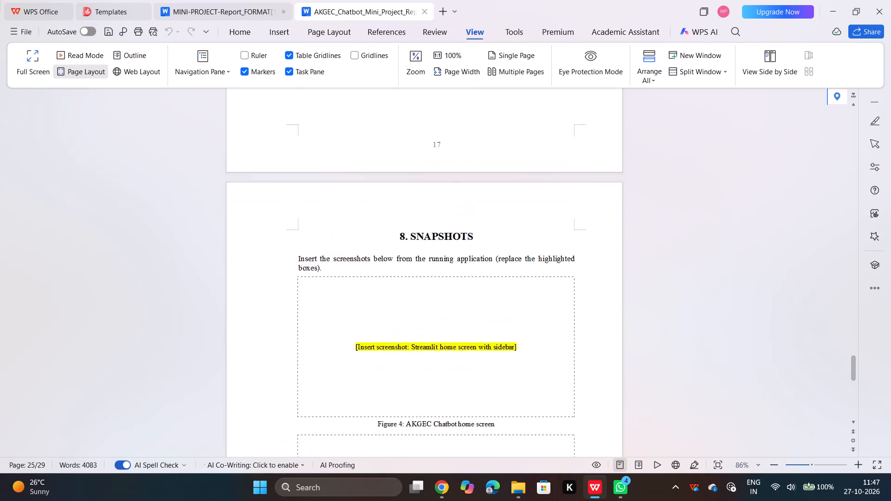
scroll(202, 391, up, 6)
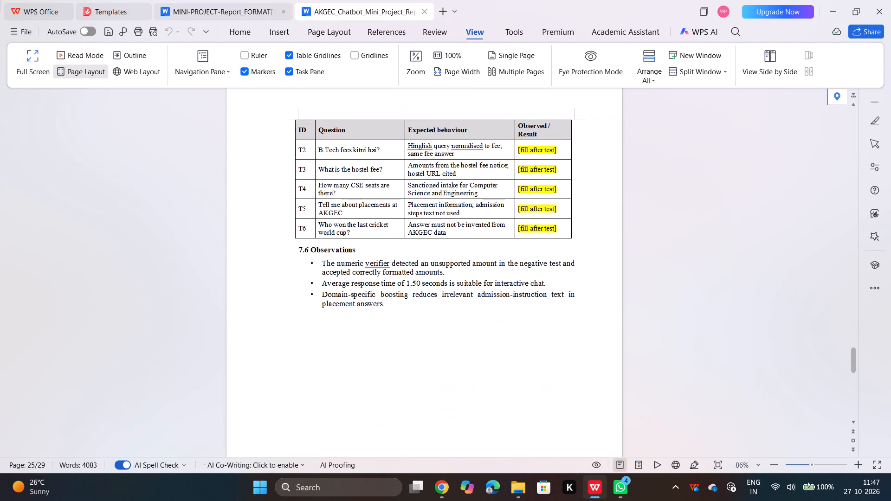
scroll(202, 391, down, 8)
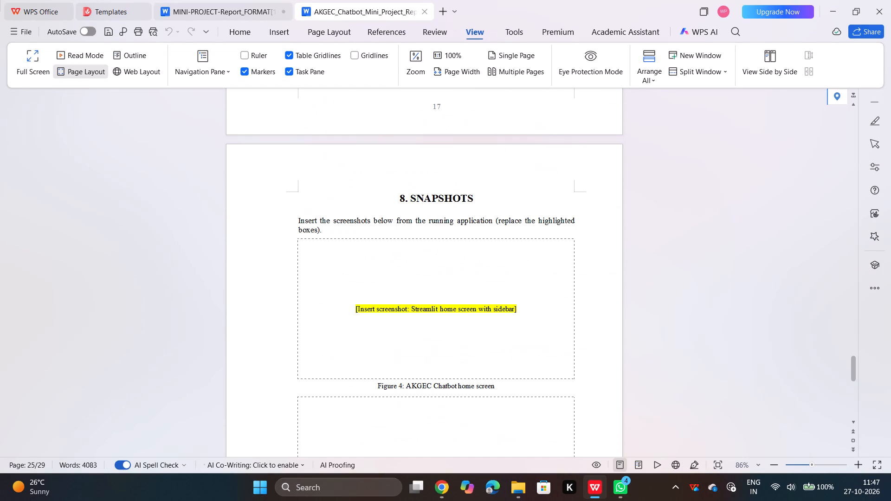
Look back through the chatbot report from the Snapshots chapter past the hybrid search code and Problem Statement to the Introduction.
scroll(202, 391, up, 10)
scroll(202, 391, up, 12)
scroll(202, 391, up, 10)
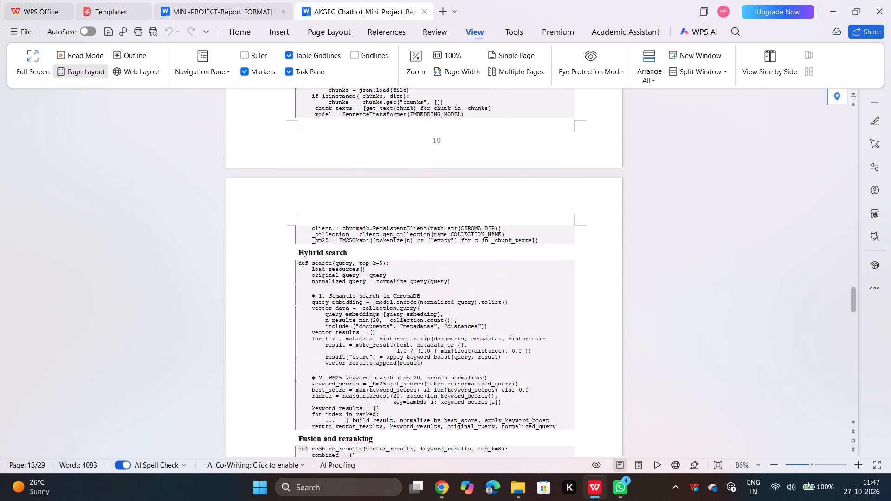
scroll(202, 391, up, 12)
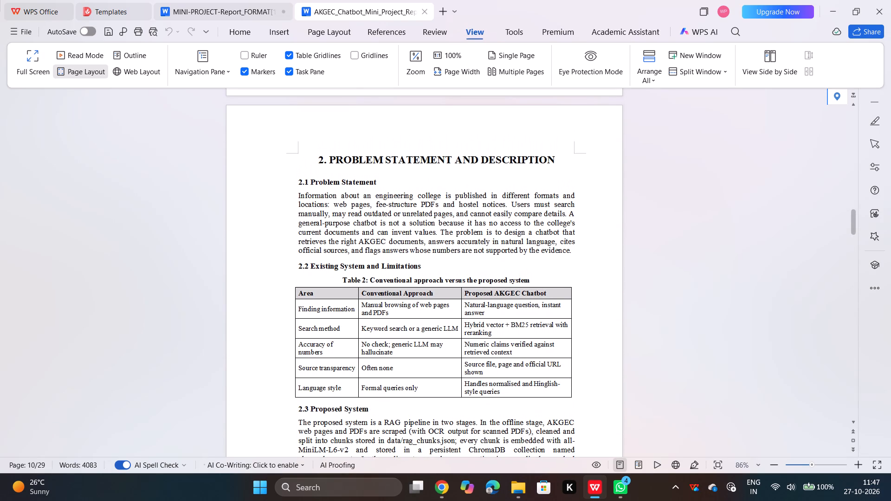
scroll(202, 391, up, 5)
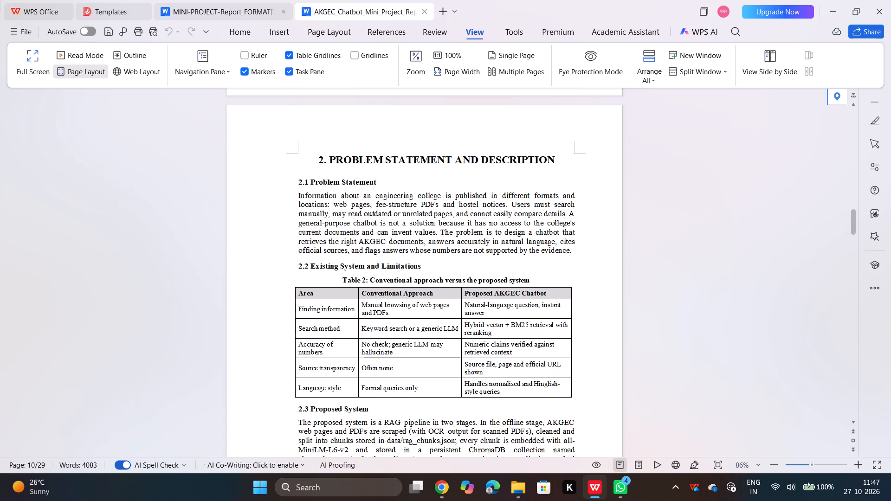
scroll(202, 391, up, 3)
scroll(138, 424, up, 10)
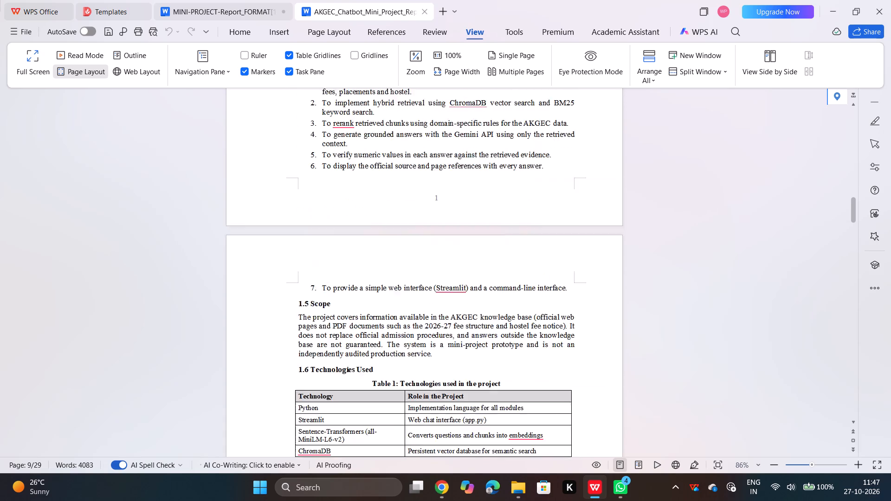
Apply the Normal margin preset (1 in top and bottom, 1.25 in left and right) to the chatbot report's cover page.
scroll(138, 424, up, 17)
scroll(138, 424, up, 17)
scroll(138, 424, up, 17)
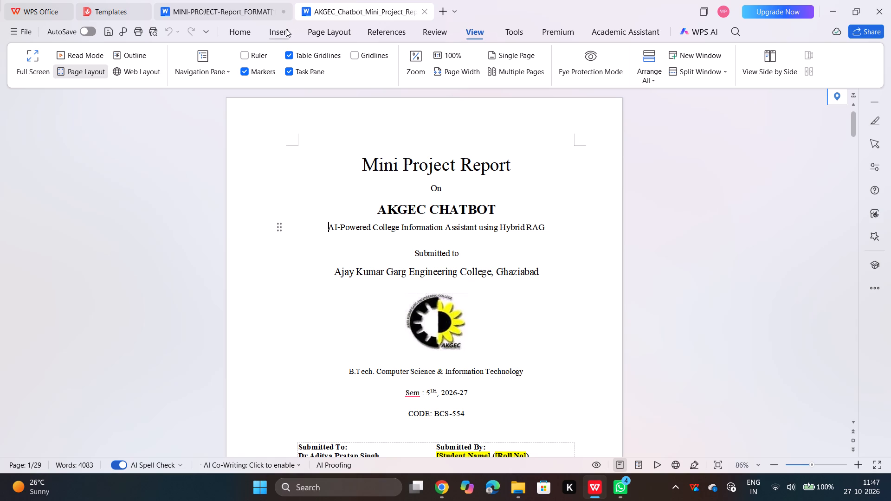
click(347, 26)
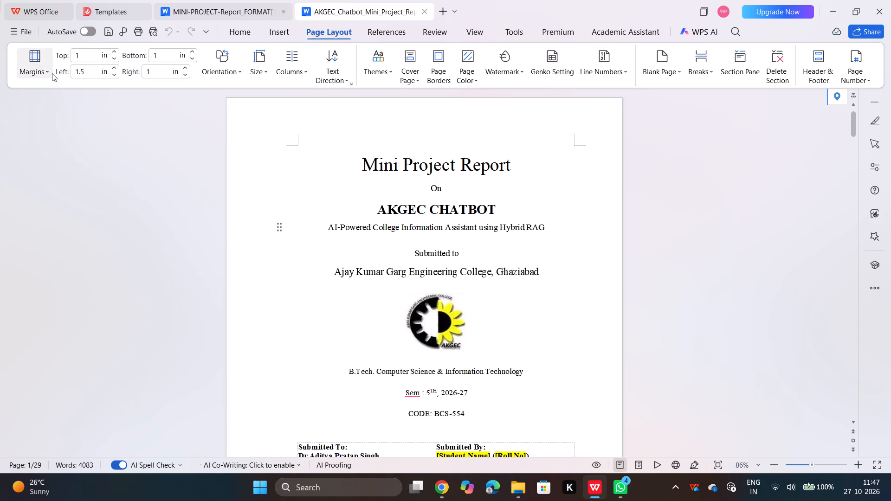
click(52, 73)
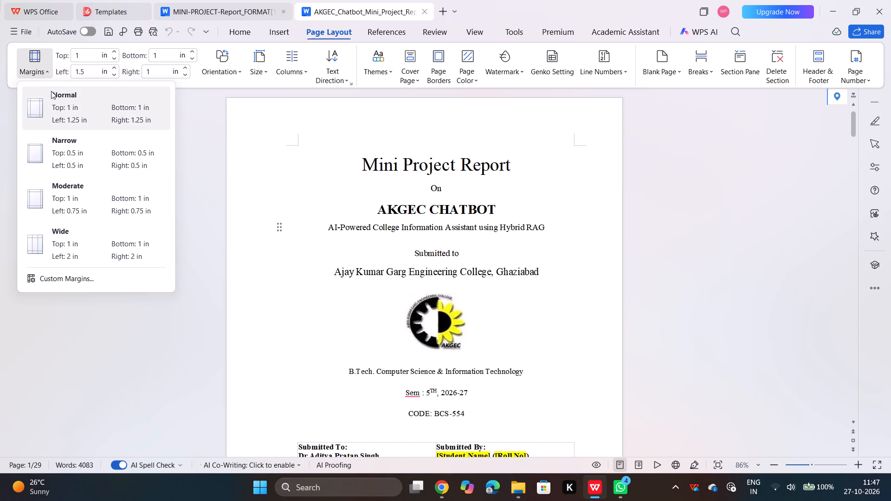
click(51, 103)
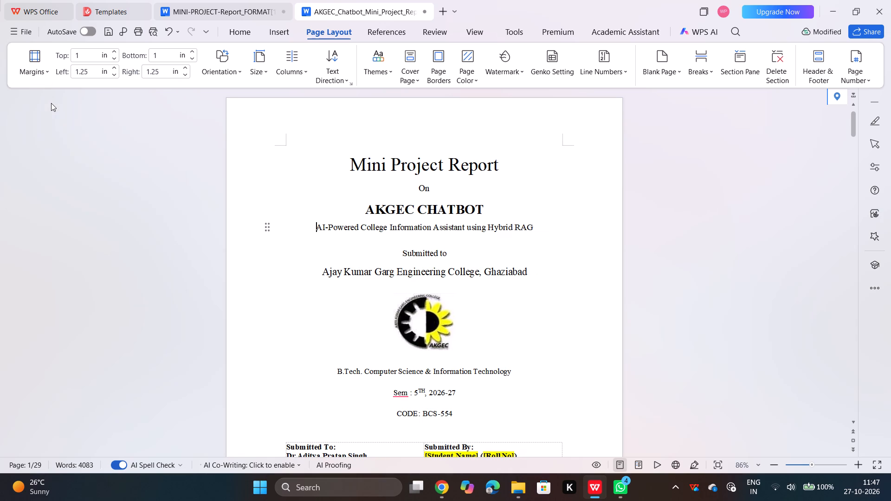
Apply the Narrow margin preset, 0.5 in on all sides, to the chatbot report's cover page.
click(44, 70)
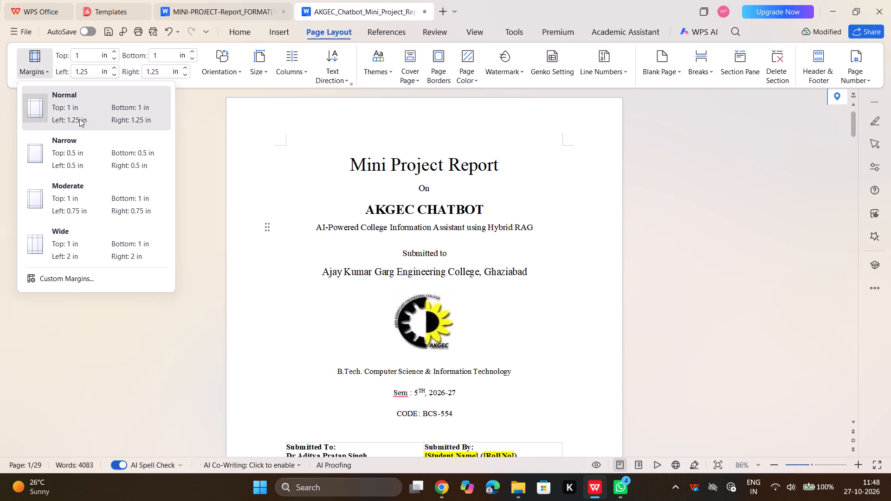
click(68, 152)
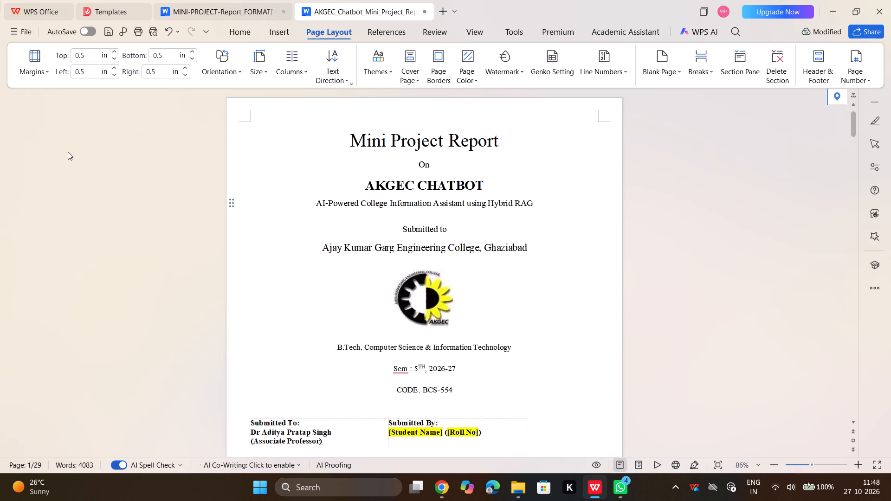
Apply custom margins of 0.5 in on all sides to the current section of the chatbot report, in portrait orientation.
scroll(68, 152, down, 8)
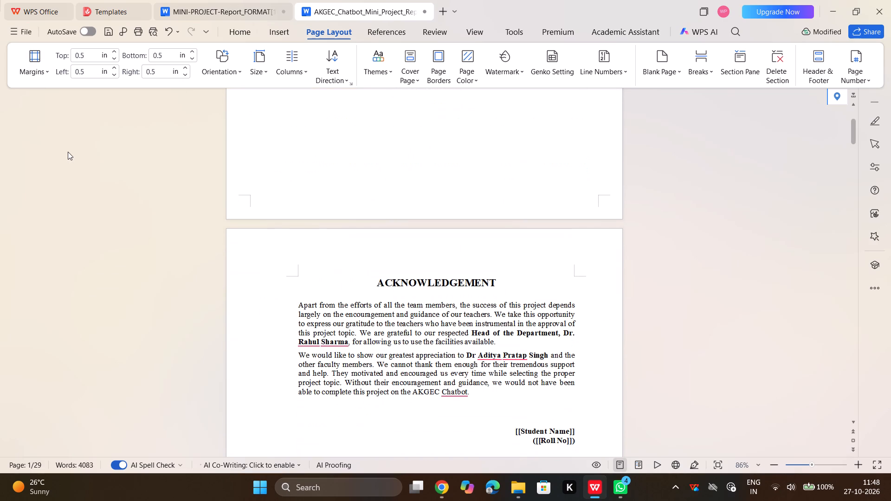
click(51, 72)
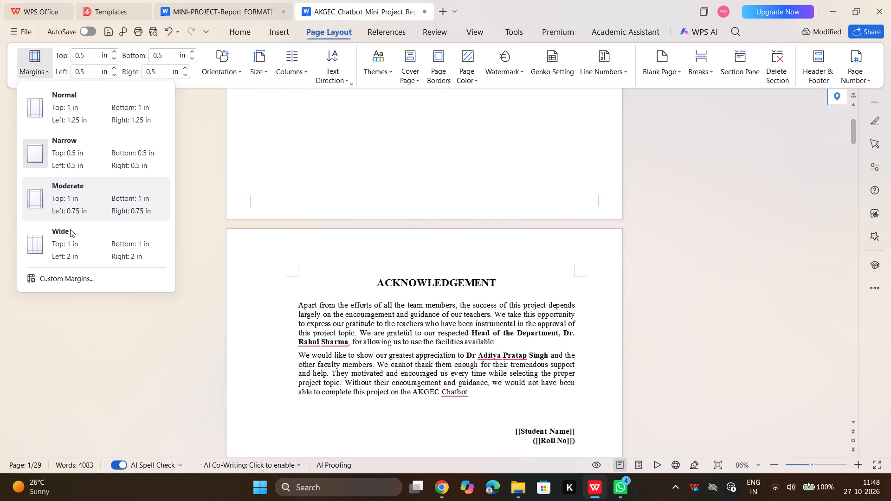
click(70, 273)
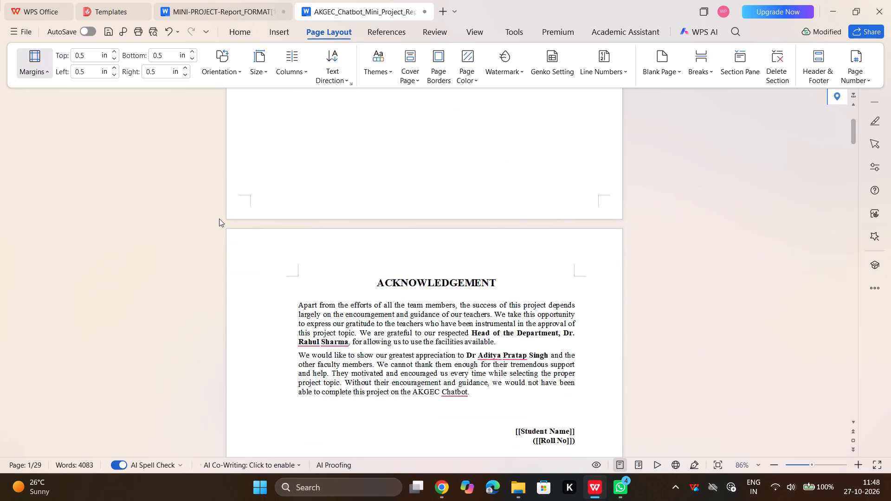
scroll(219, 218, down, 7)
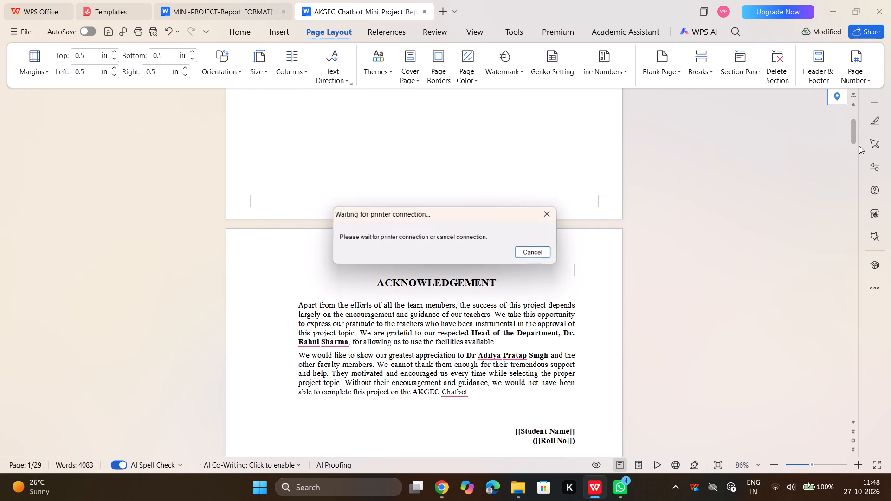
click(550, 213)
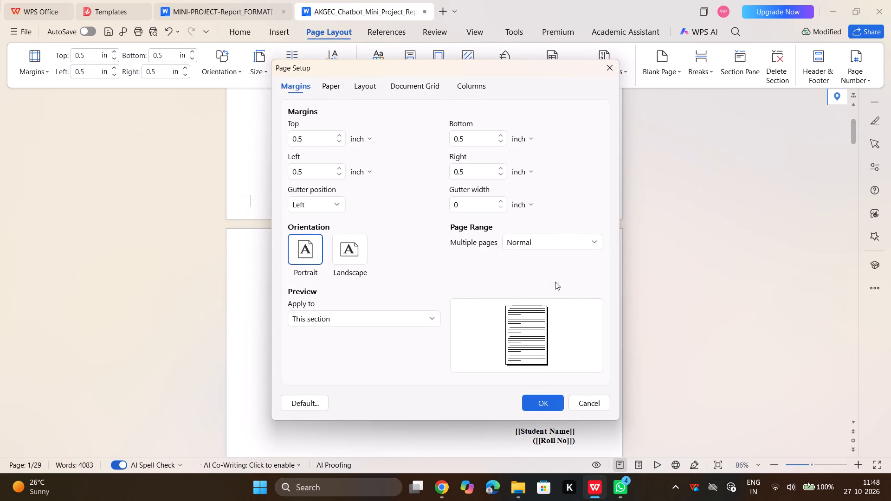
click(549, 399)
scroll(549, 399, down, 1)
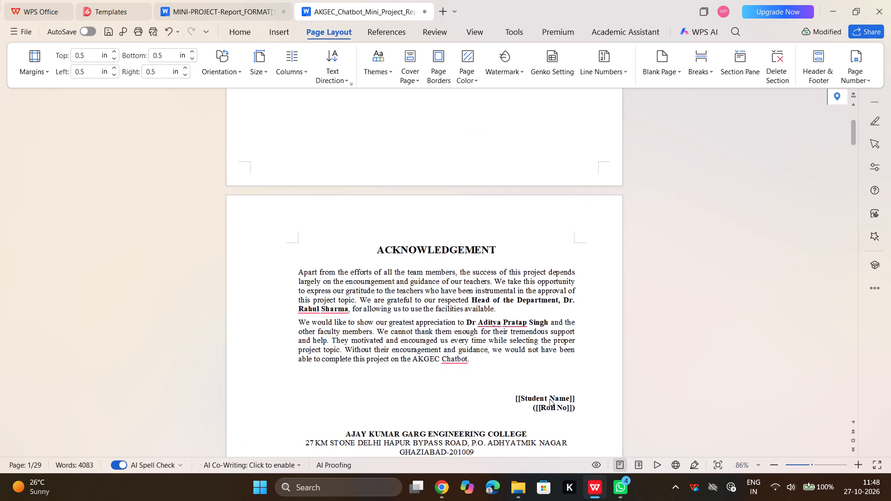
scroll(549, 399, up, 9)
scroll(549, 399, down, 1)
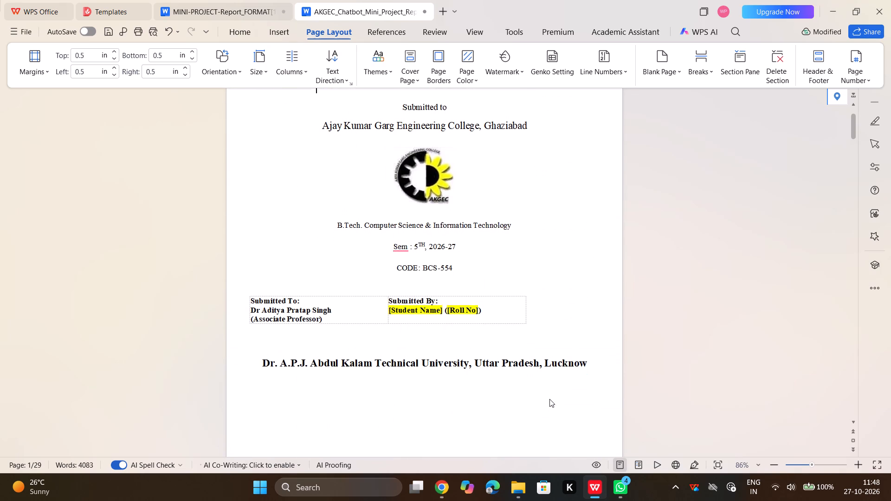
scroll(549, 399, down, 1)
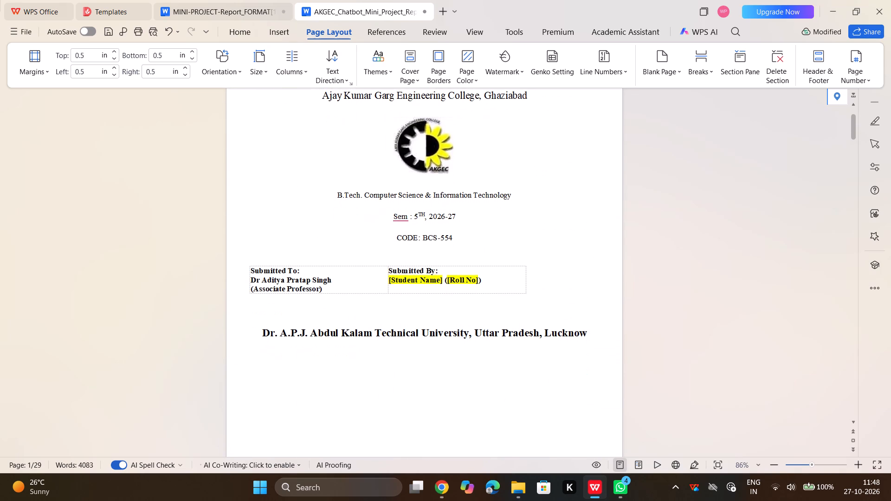
Apply the Normal margin preset (1 in top and bottom, 1.25 in left and right) to the chatbot report's cover page.
click(47, 74)
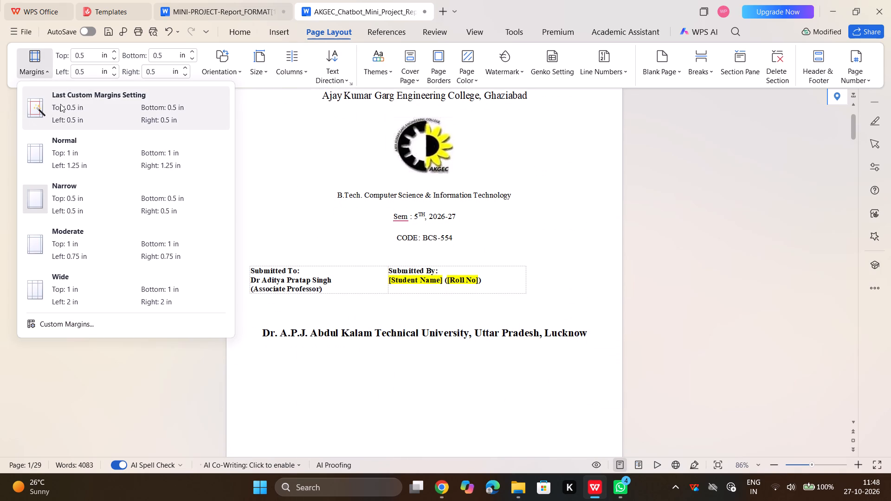
scroll(66, 110, up, 7)
click(67, 137)
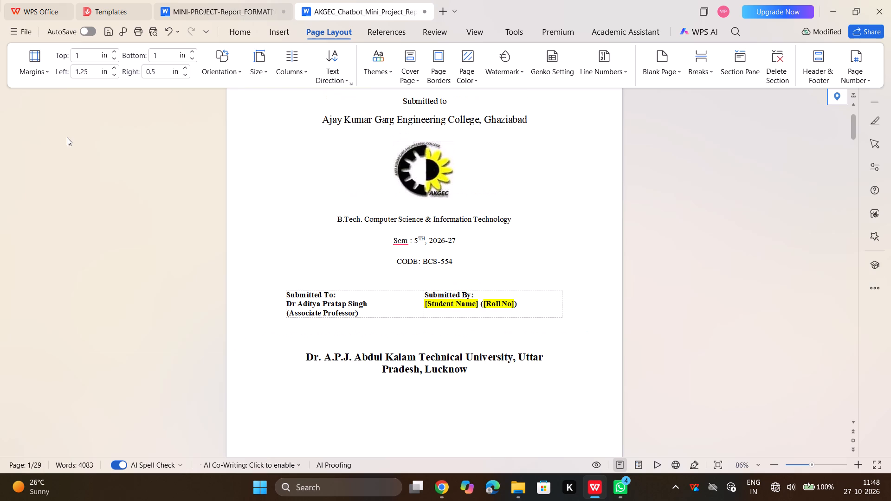
Cut the entire cover page content from the chatbot report, from the Mini Project Report title to the university name.
scroll(230, 296, down, 1)
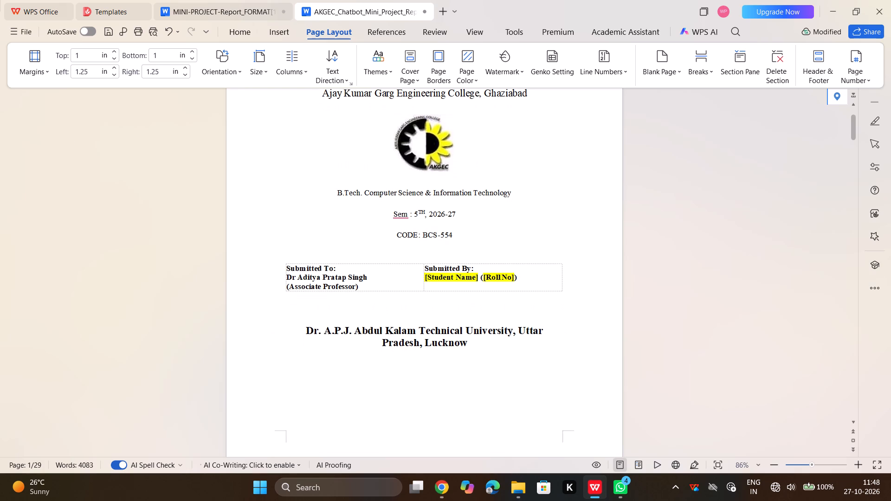
scroll(230, 296, down, 1)
drag(451, 311, 340, 173)
click(594, 289)
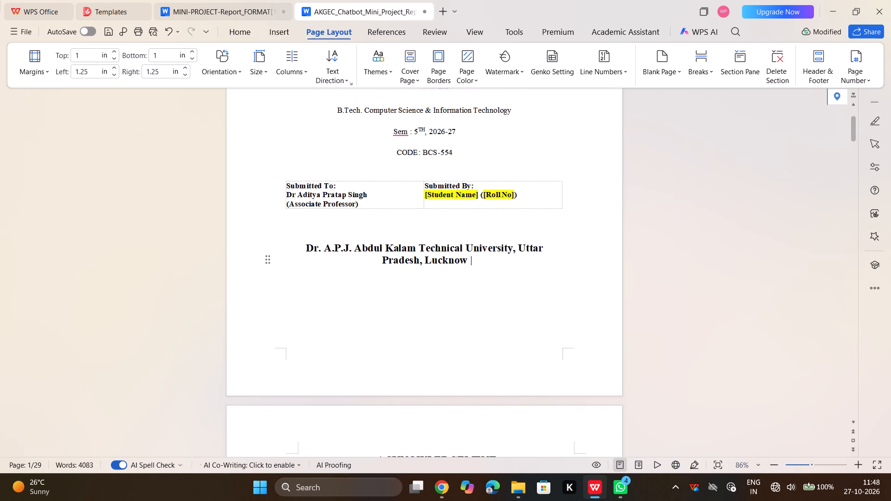
drag(589, 286, 226, 44)
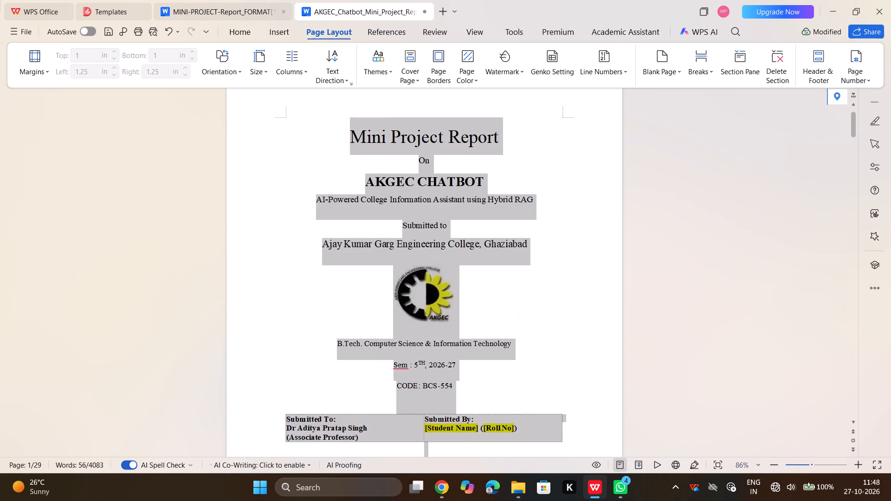
drag(226, 44, 333, 155)
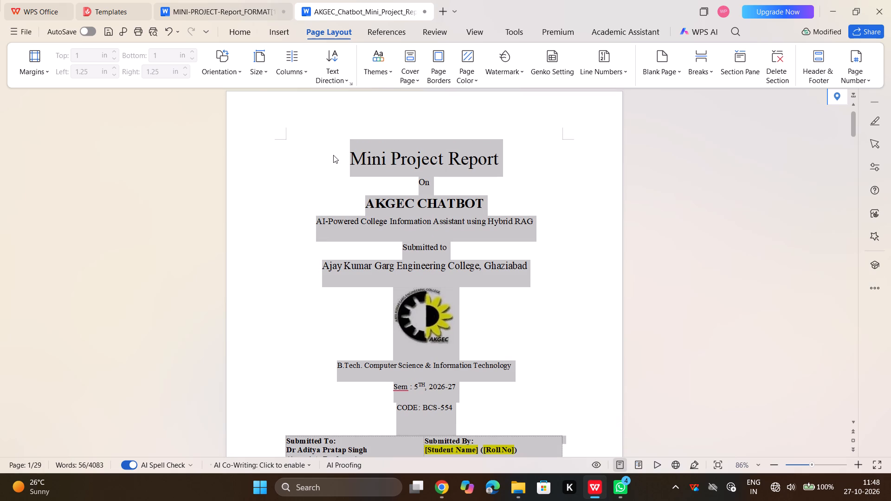
key(ctrl+x)
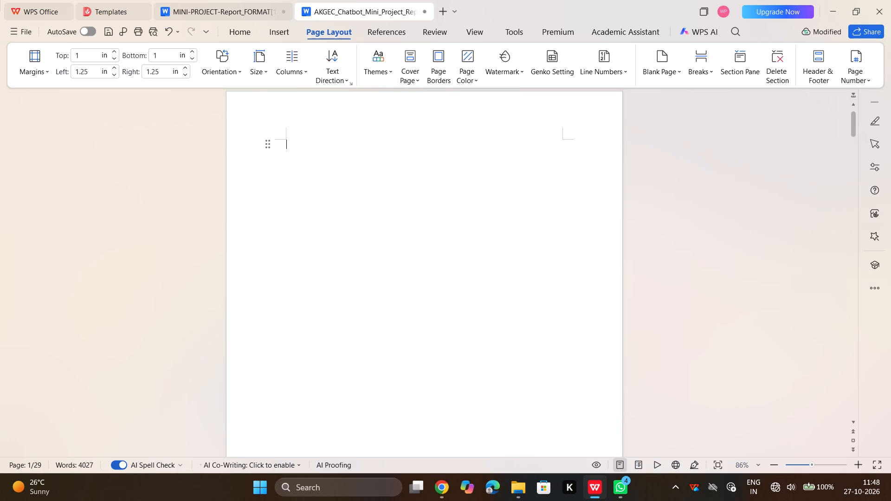
click(202, 10)
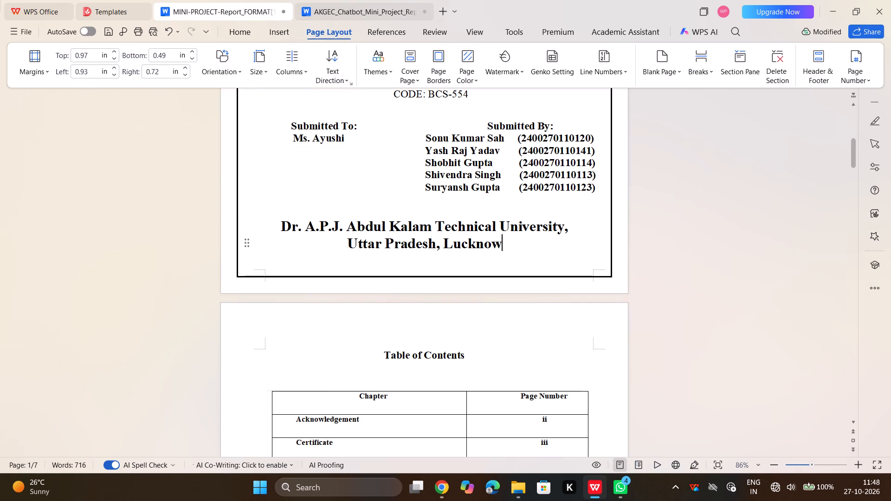
click(322, 380)
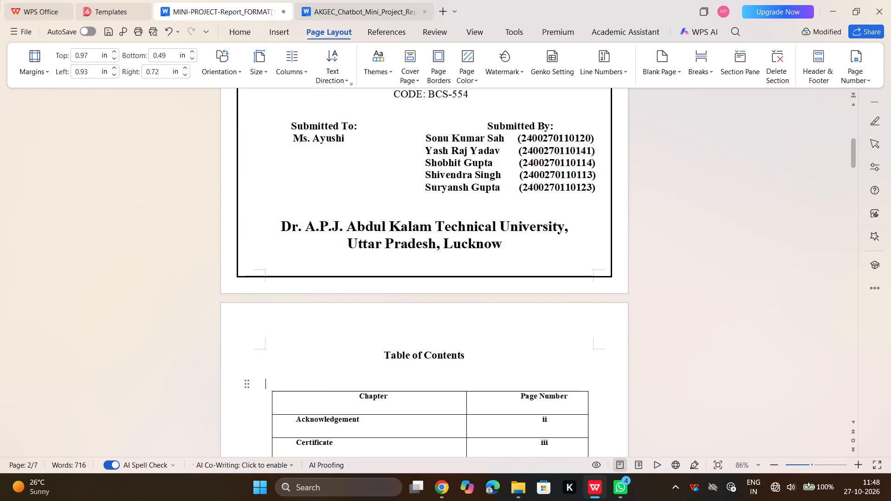
click(302, 352)
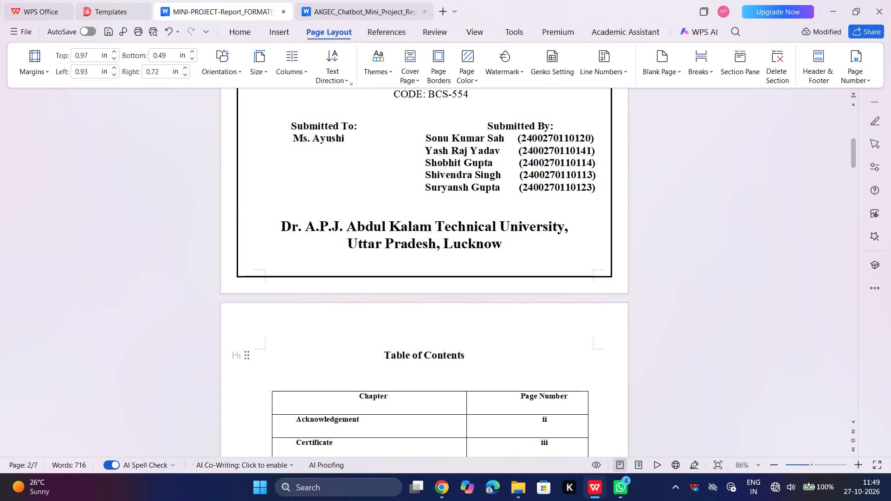
click(294, 216)
scroll(303, 395, down, 5)
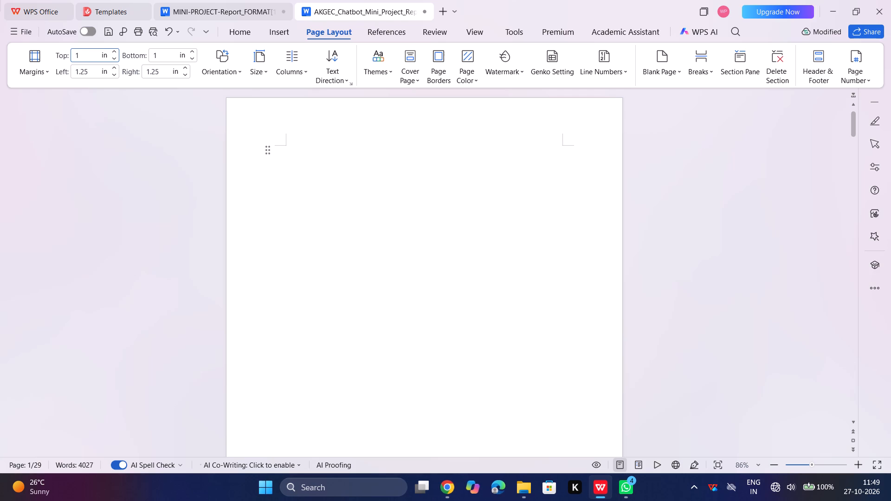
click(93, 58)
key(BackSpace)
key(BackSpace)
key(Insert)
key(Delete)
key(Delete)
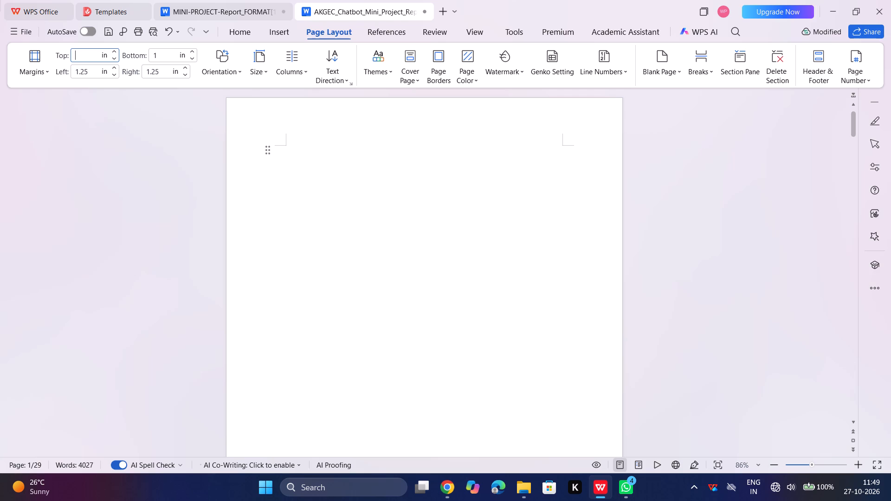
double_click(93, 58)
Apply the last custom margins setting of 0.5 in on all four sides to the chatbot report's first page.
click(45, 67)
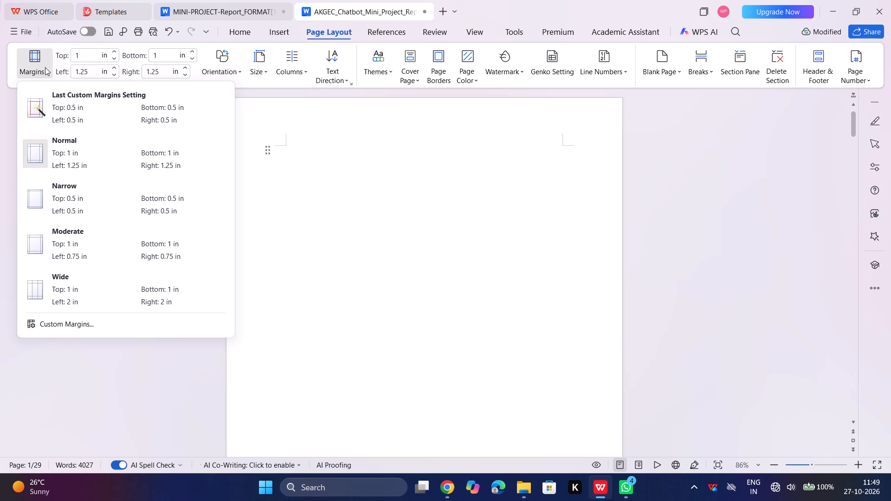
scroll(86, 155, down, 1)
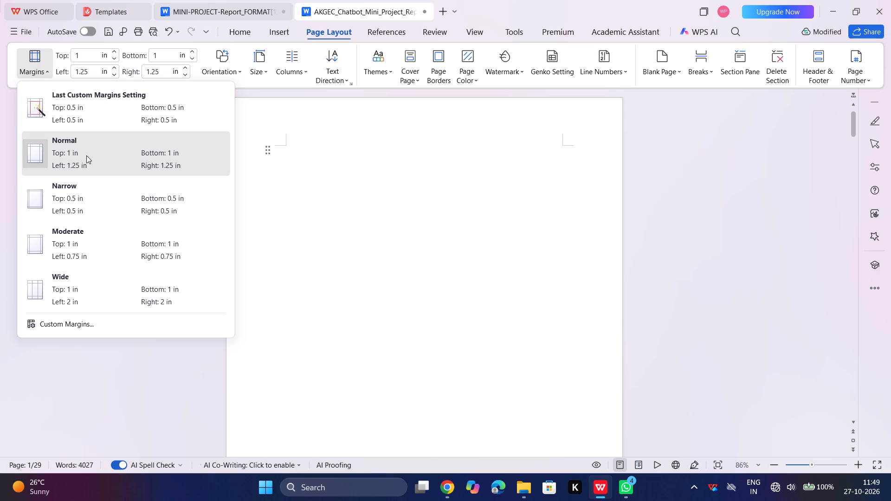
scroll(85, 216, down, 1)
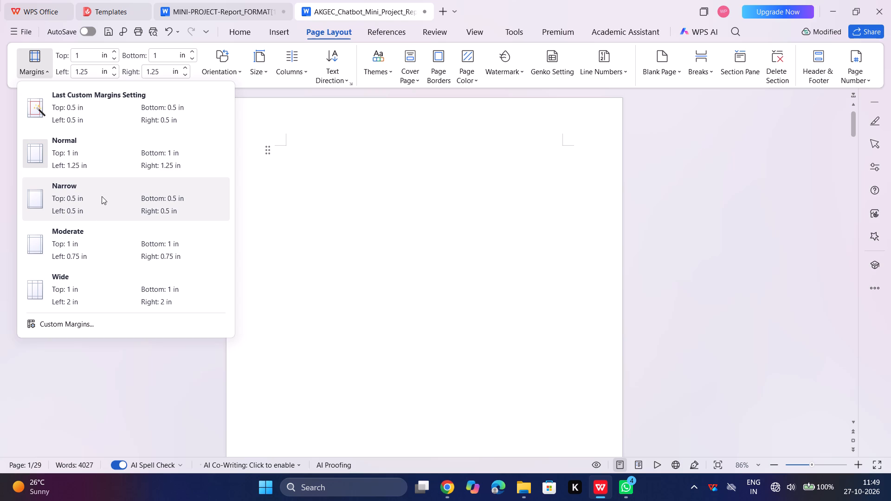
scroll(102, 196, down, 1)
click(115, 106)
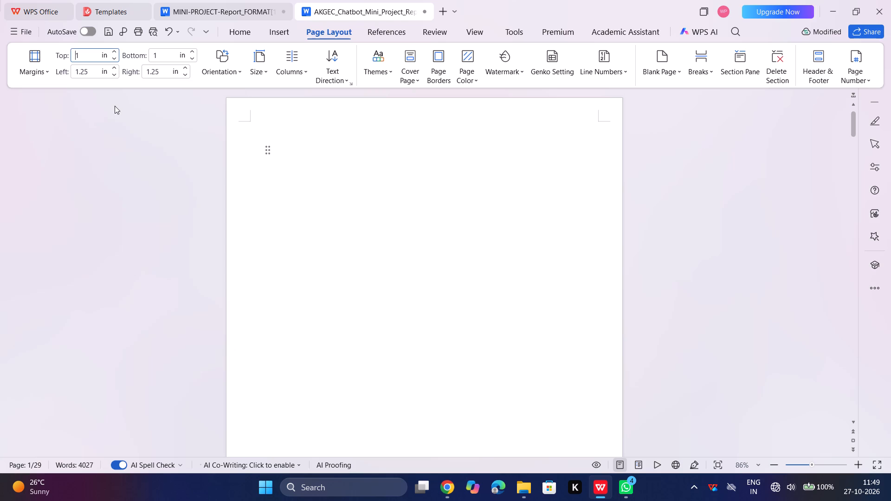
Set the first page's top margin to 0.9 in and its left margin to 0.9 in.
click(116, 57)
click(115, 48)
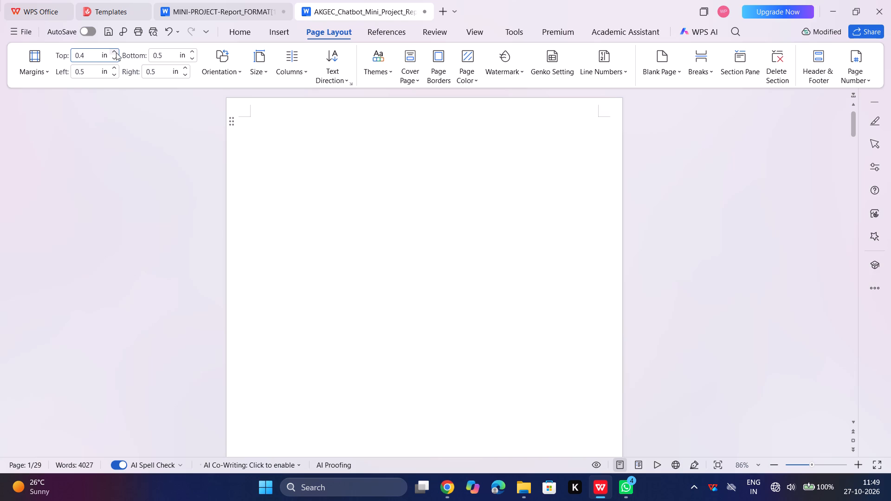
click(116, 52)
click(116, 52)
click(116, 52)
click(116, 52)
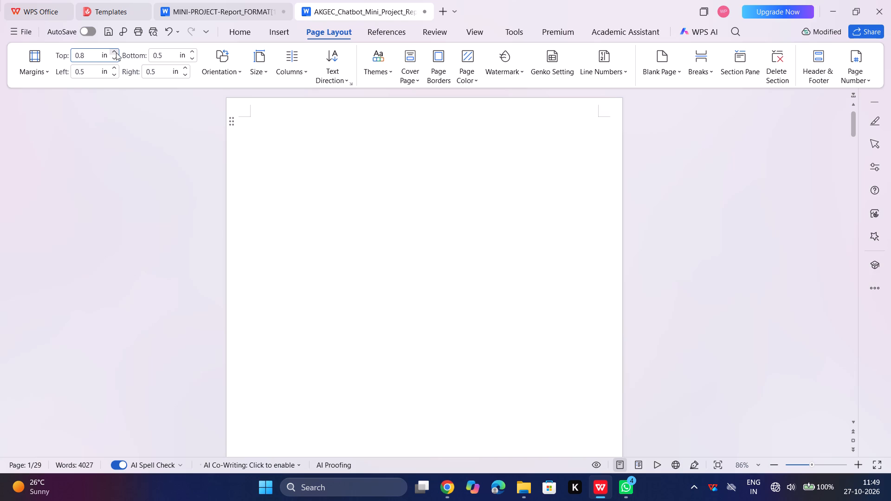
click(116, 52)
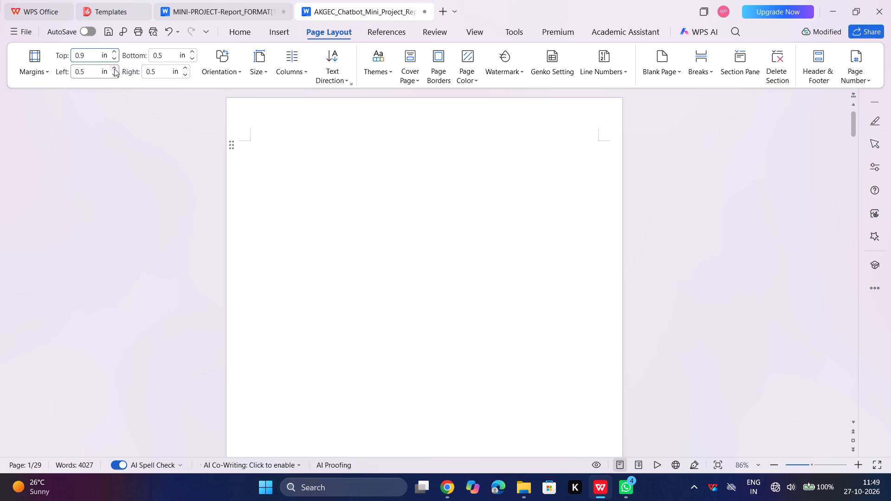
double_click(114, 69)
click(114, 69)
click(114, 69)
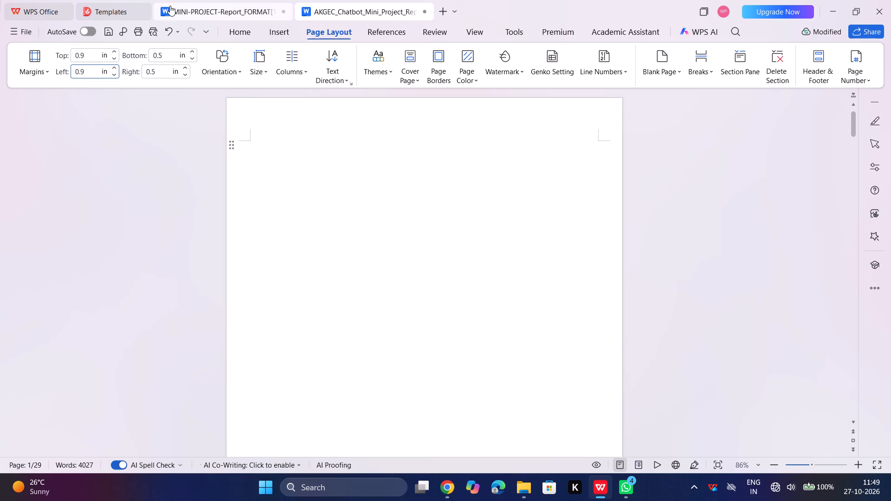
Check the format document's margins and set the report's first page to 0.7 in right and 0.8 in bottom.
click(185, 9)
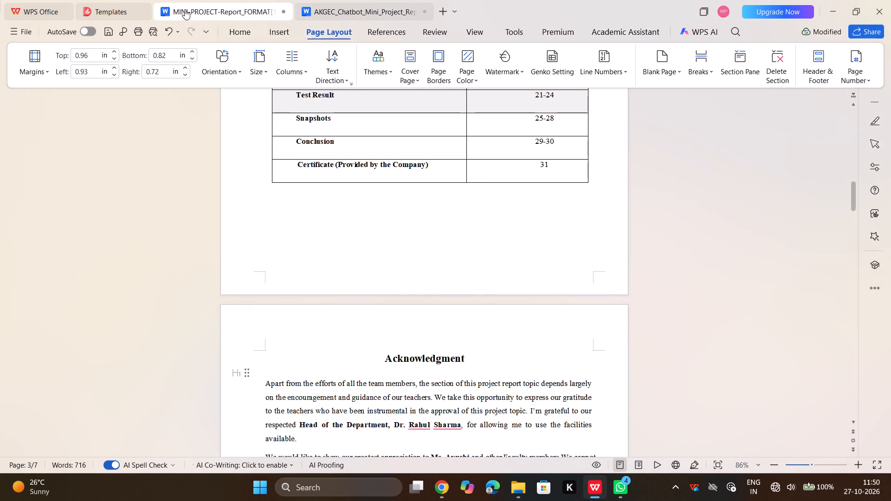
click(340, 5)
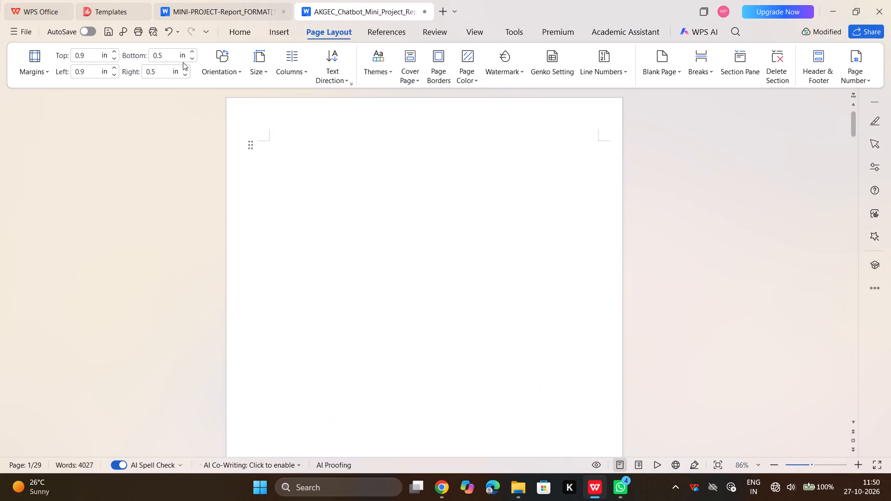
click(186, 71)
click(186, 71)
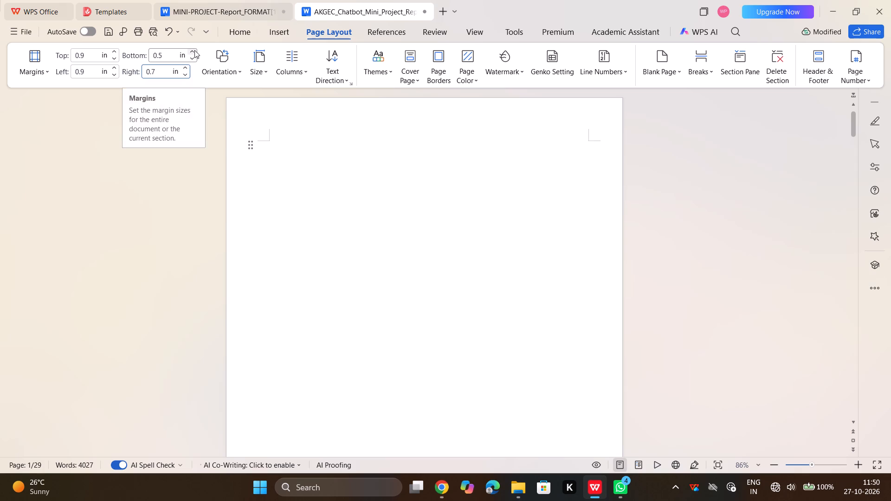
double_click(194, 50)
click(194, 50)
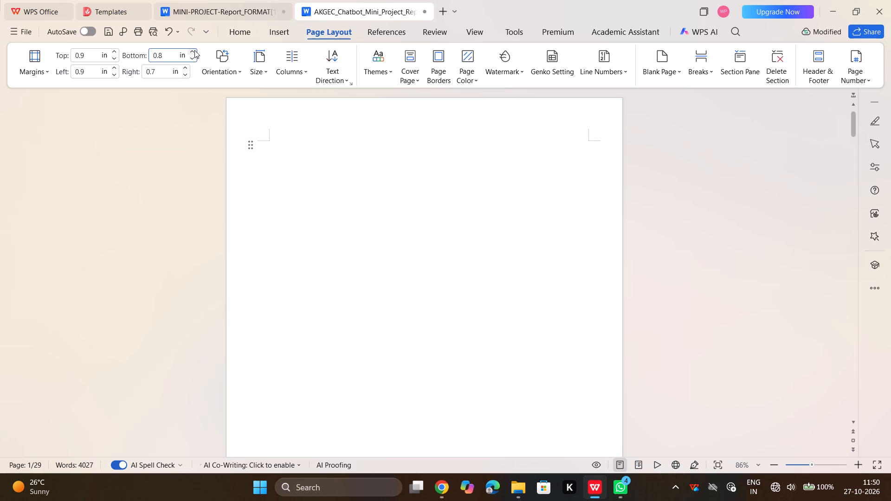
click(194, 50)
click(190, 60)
Compare the margins of the chatbot report's blank first page with those of its Acknowledgement page.
click(276, 186)
scroll(276, 186, down, 5)
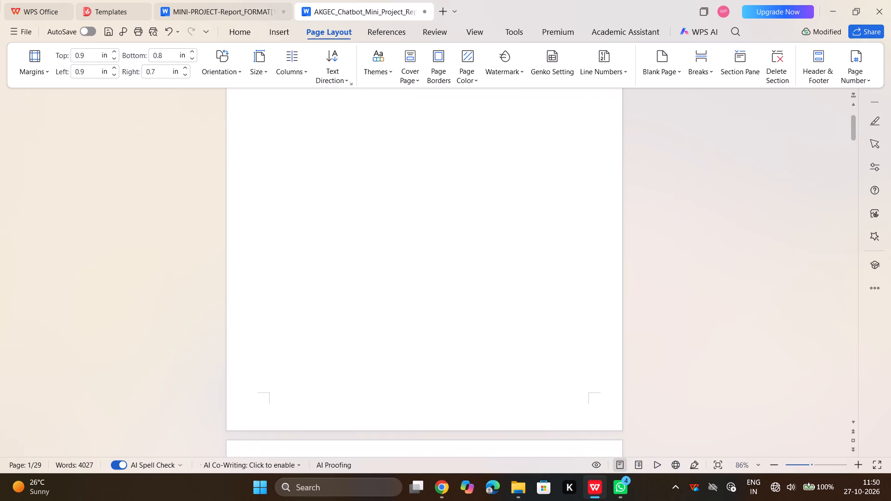
scroll(276, 186, down, 4)
scroll(276, 186, up, 3)
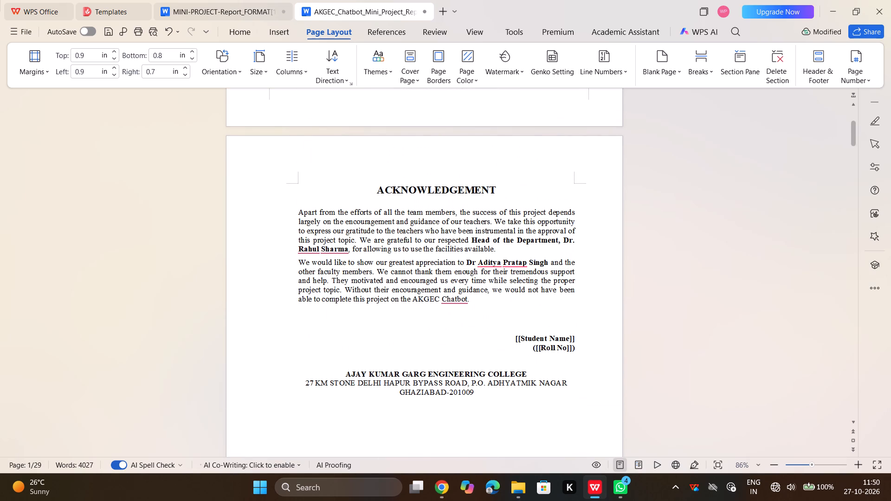
scroll(262, 151, up, 2)
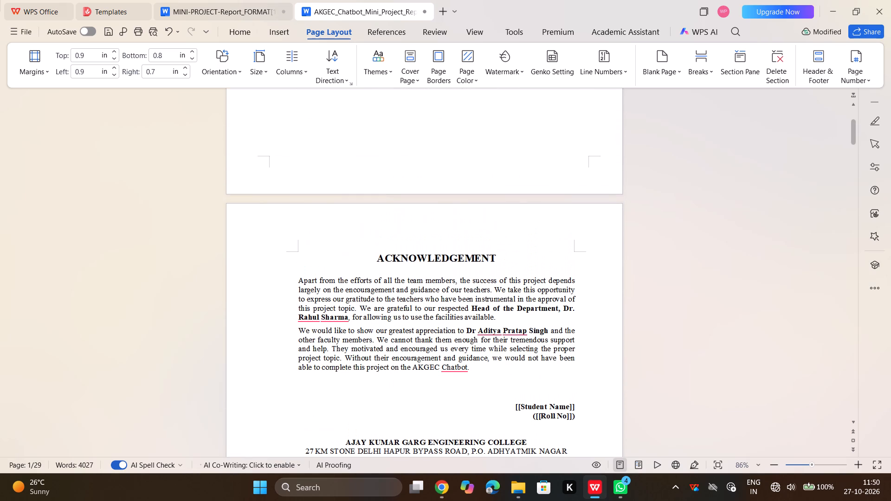
click(268, 269)
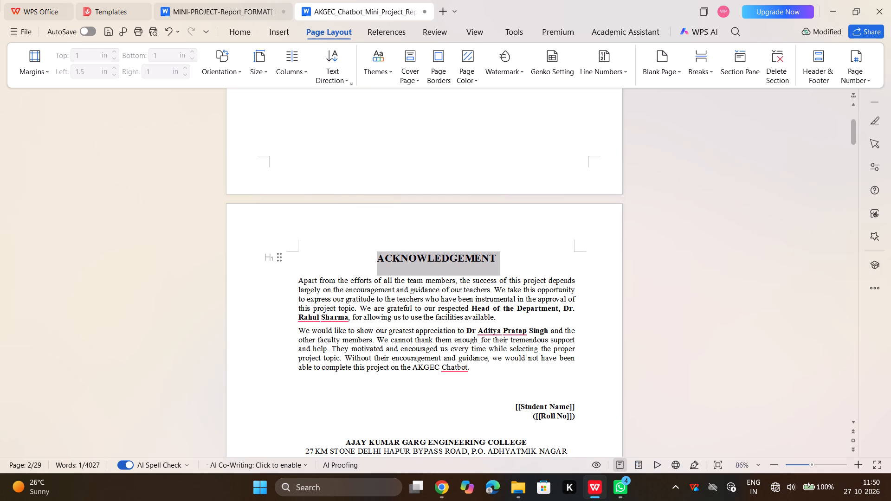
click(301, 243)
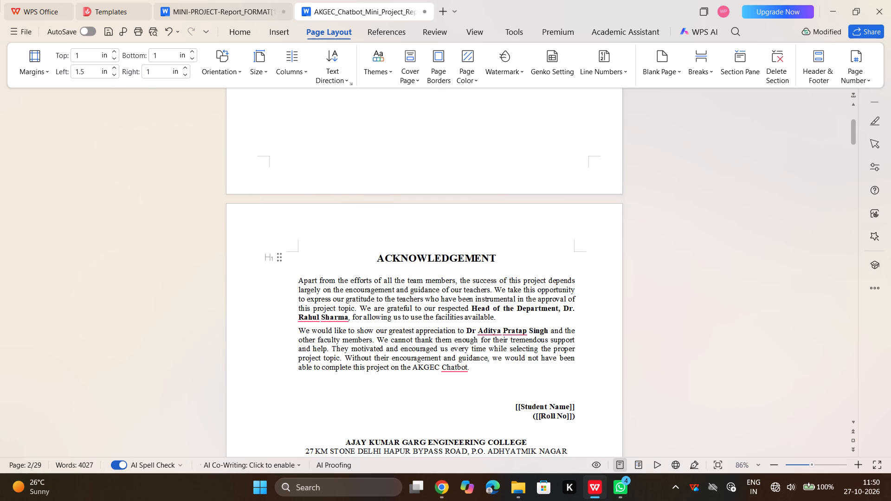
click(280, 153)
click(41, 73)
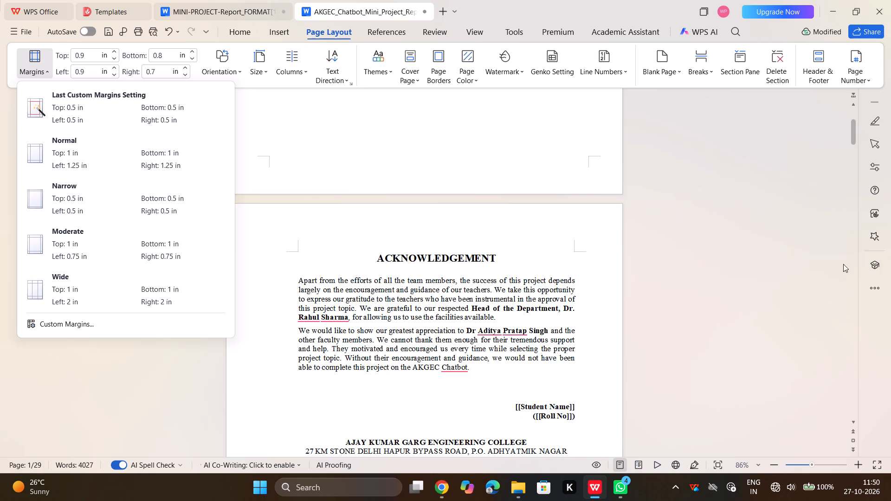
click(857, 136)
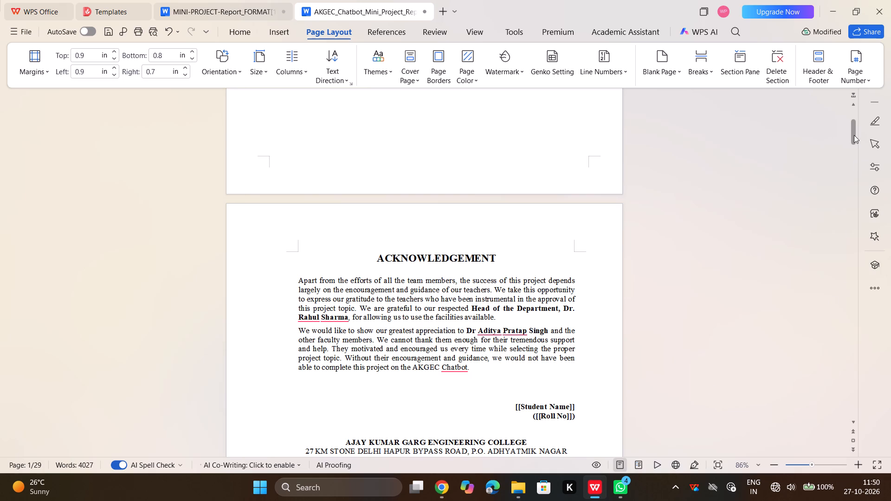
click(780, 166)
Select the entire chatbot report and apply the last custom margins setting of 0.5 in on all sides.
key(ctrl+a)
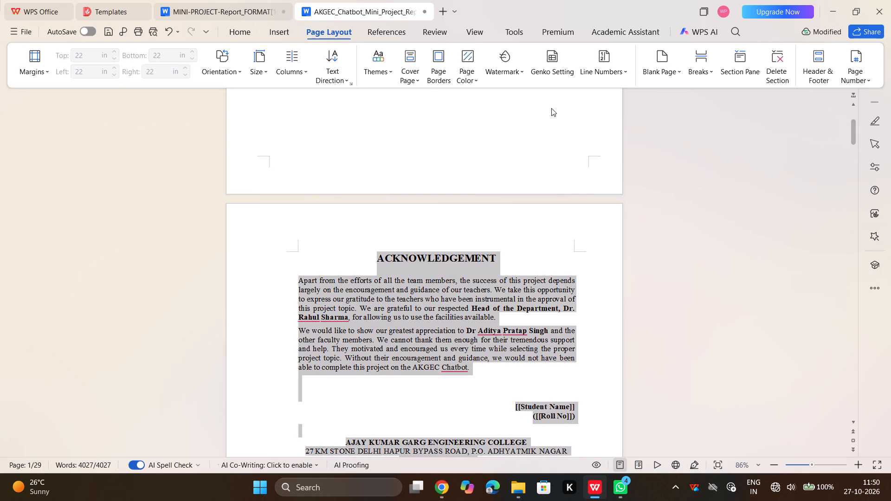
click(38, 71)
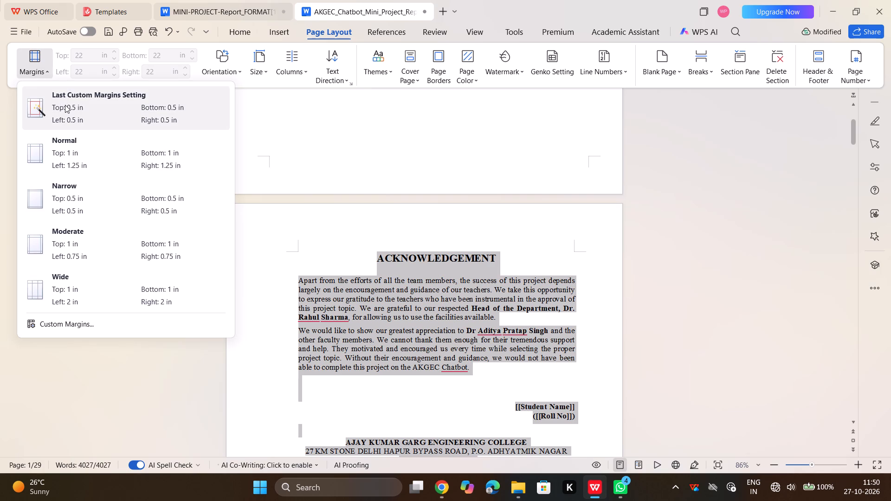
click(65, 105)
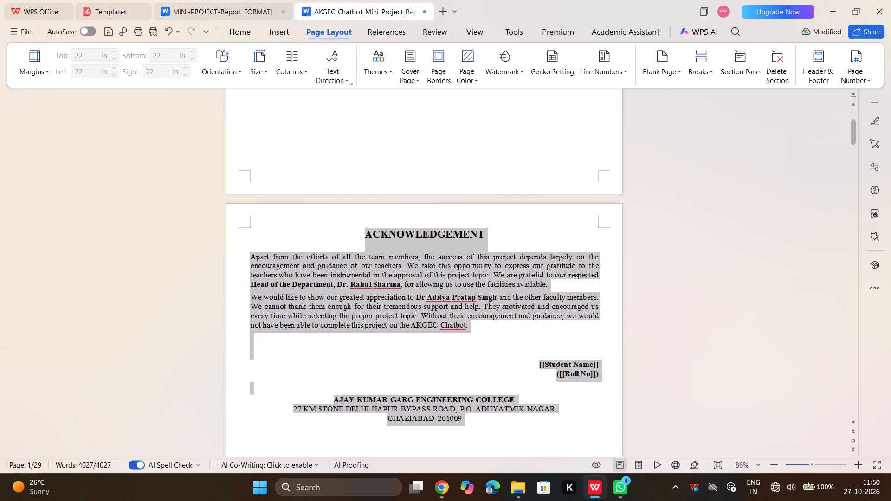
Set custom margins for all selected sections of the report: top 0.9, left 0.9, right 0.7 and bottom 0.8 inch.
click(41, 73)
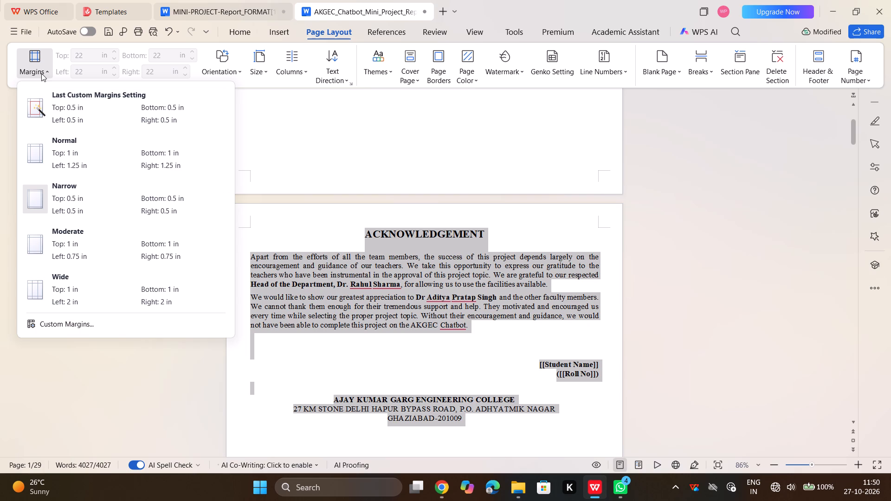
click(50, 317)
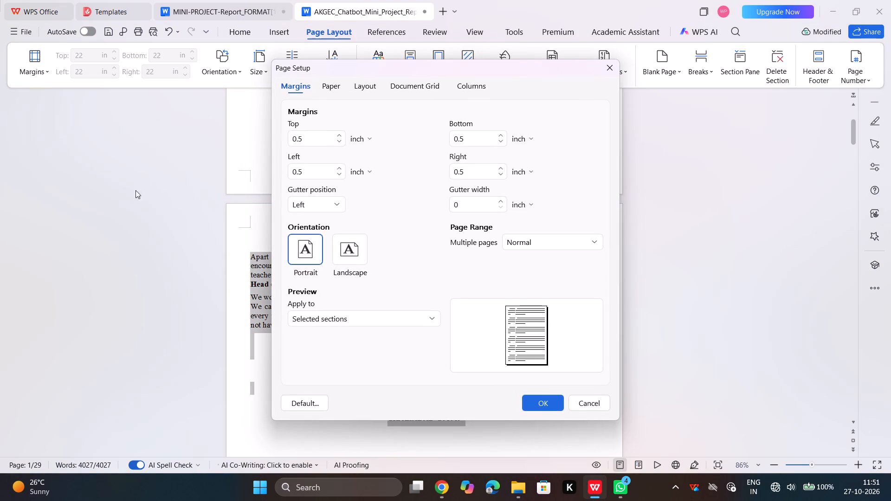
click(336, 143)
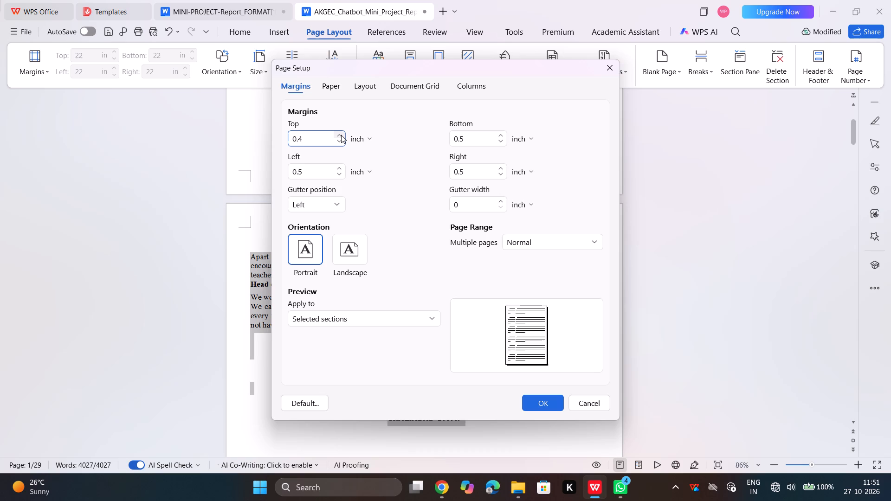
triple_click(341, 135)
click(341, 135)
click(341, 135)
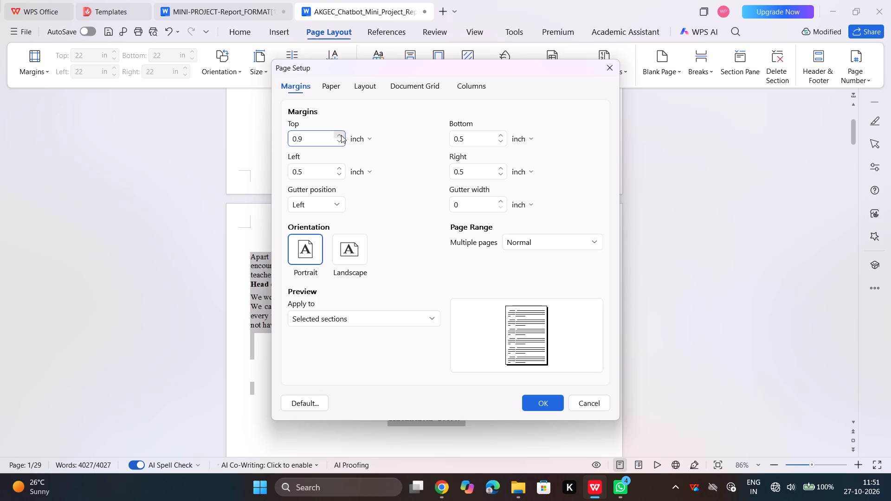
triple_click(342, 168)
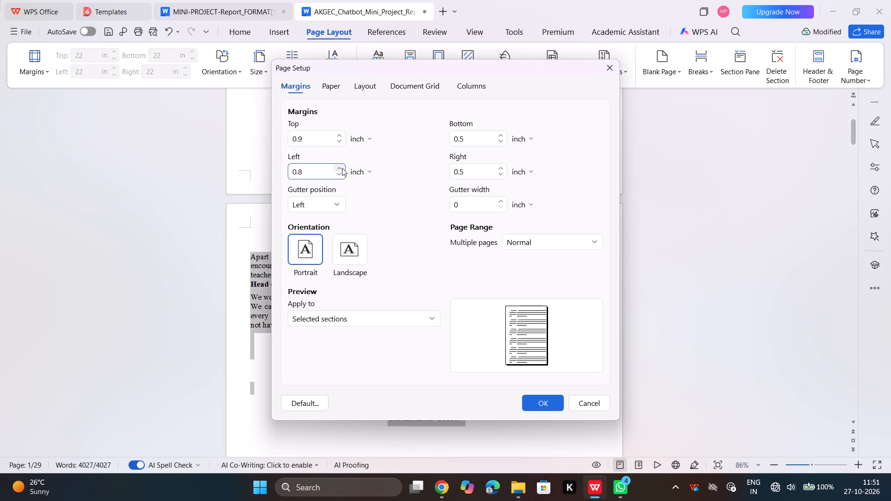
click(342, 168)
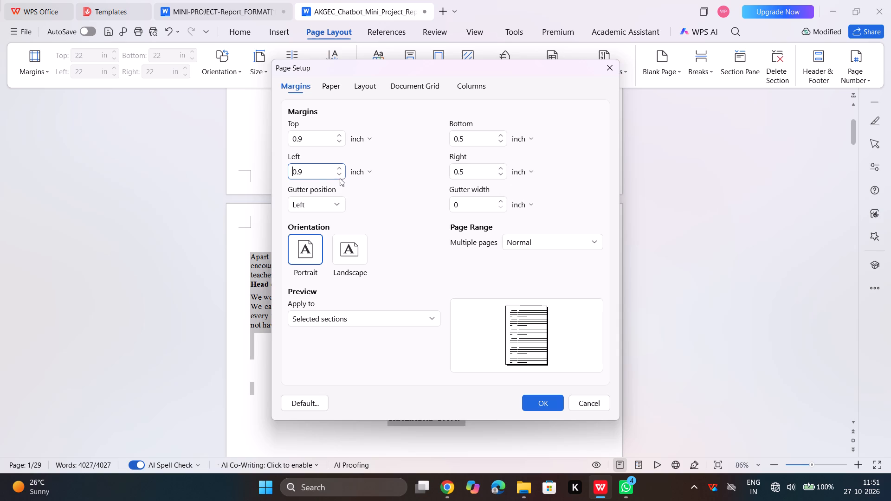
click(501, 170)
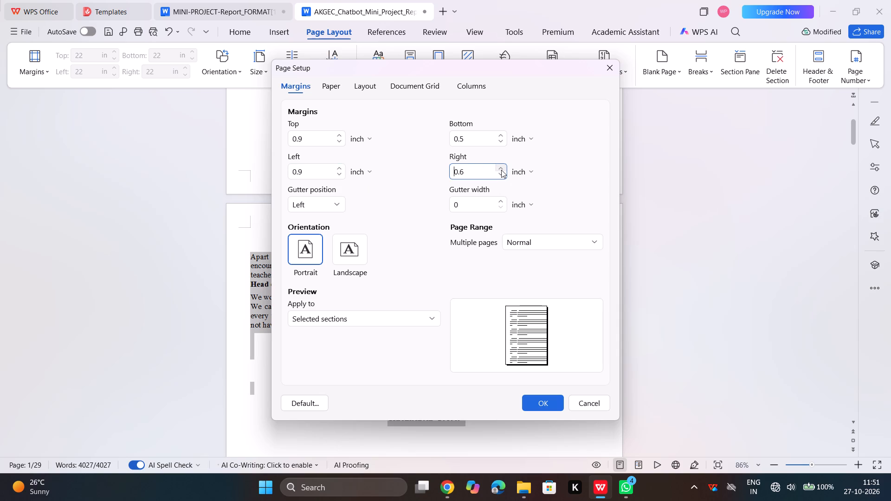
click(501, 170)
double_click(502, 137)
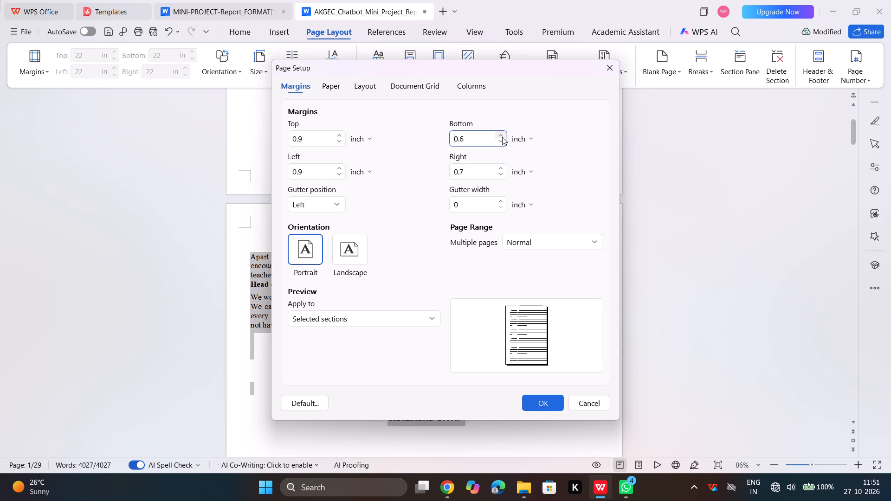
click(502, 137)
click(542, 400)
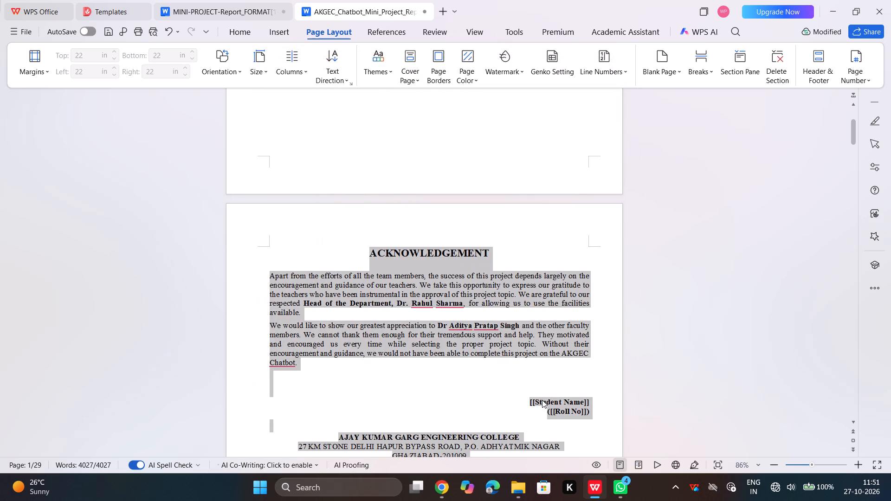
Review the report's pages from the Acknowledgement through the Introduction to check their layout with the new margins.
scroll(542, 400, down, 9)
scroll(542, 400, up, 1)
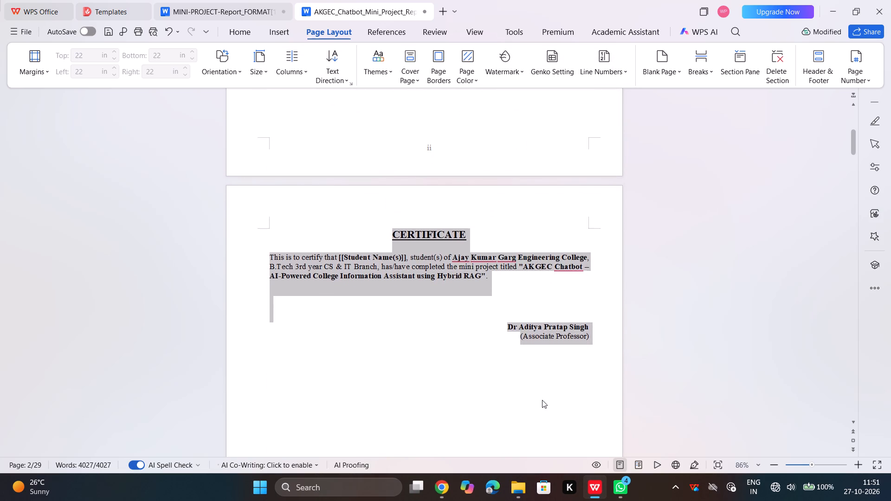
scroll(542, 400, up, 1)
scroll(542, 400, down, 11)
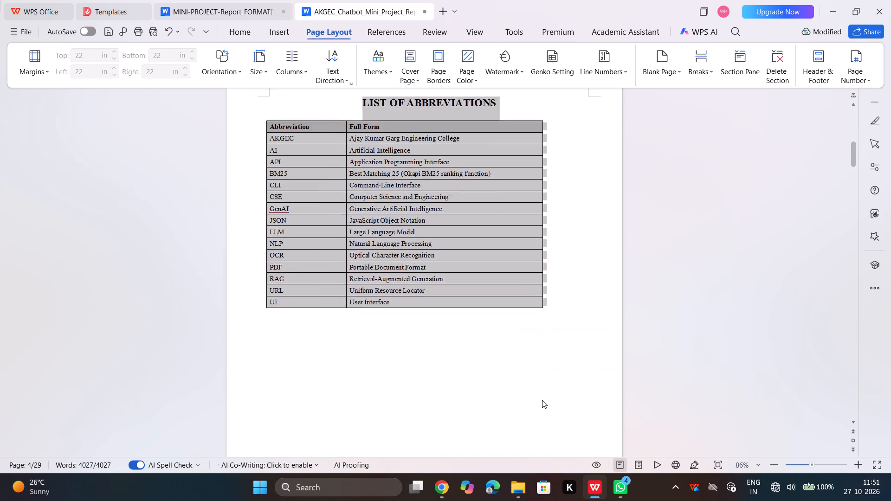
scroll(542, 400, up, 2)
scroll(542, 400, down, 1)
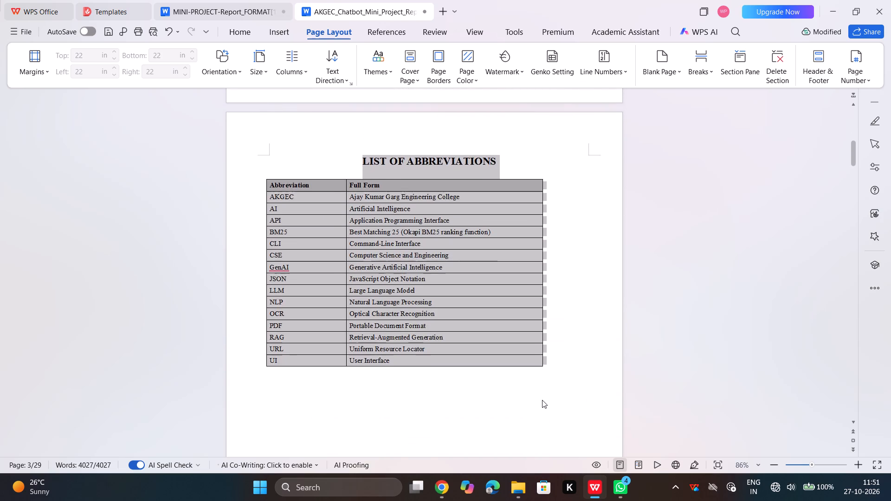
scroll(542, 400, down, 2)
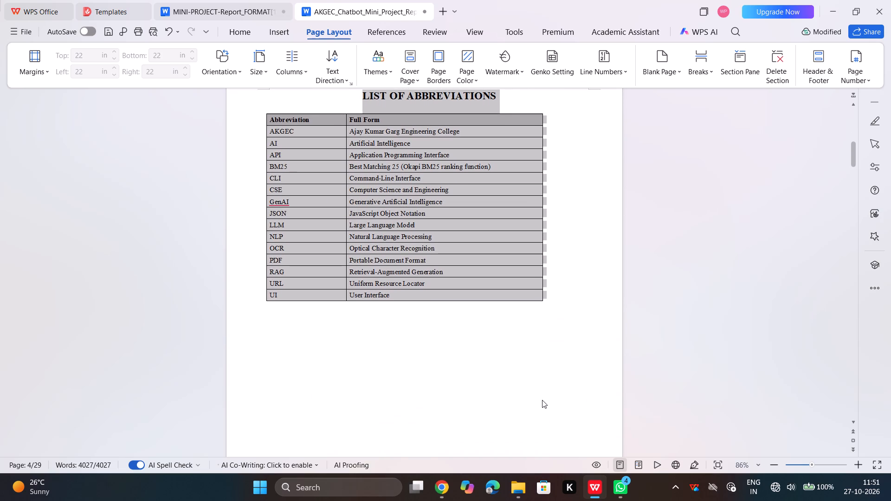
scroll(459, 326, down, 6)
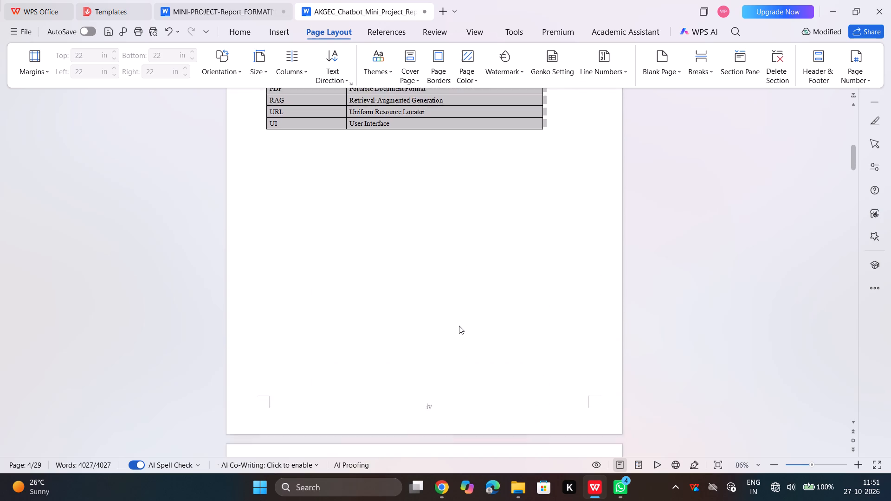
scroll(459, 326, down, 6)
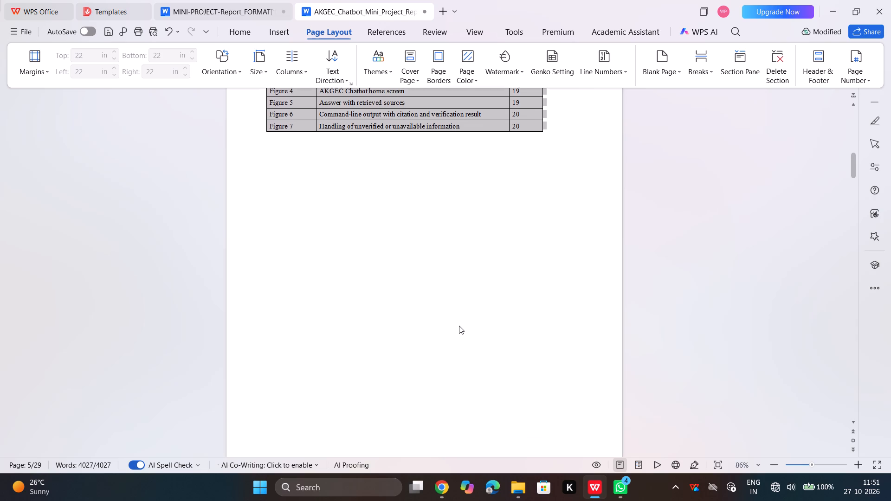
scroll(459, 326, down, 6)
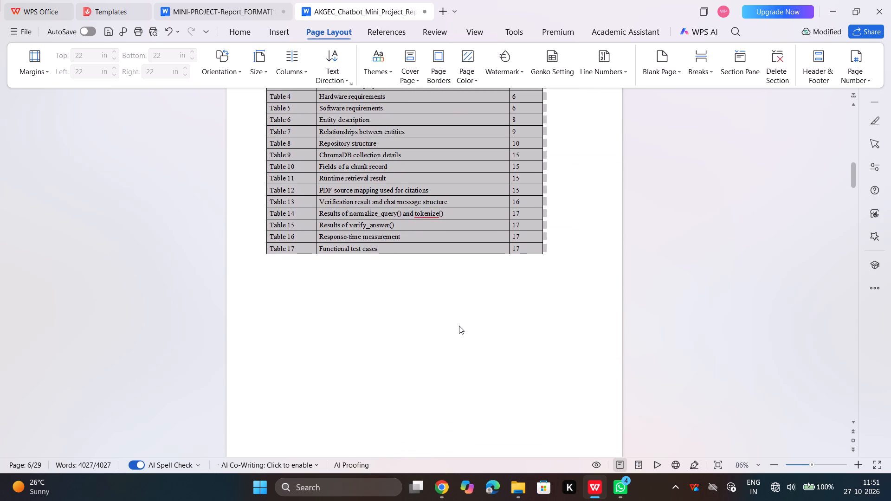
scroll(459, 326, down, 7)
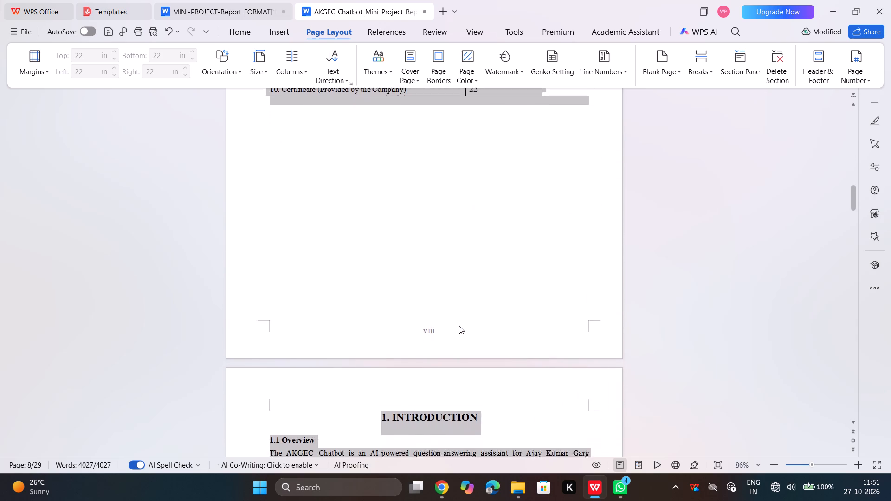
scroll(459, 326, up, 7)
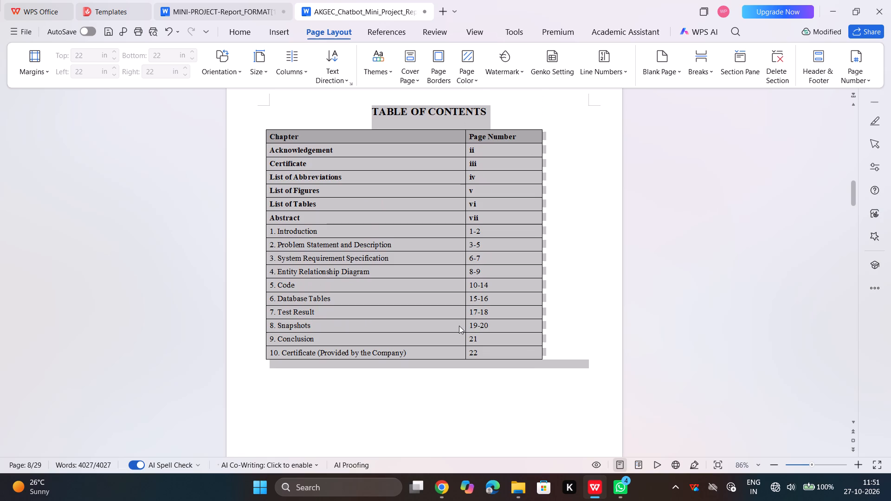
scroll(459, 326, down, 1)
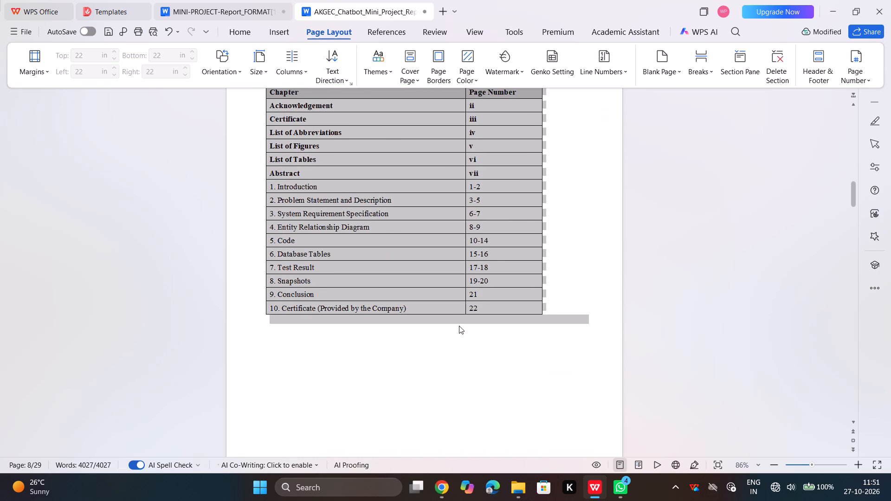
scroll(459, 326, down, 6)
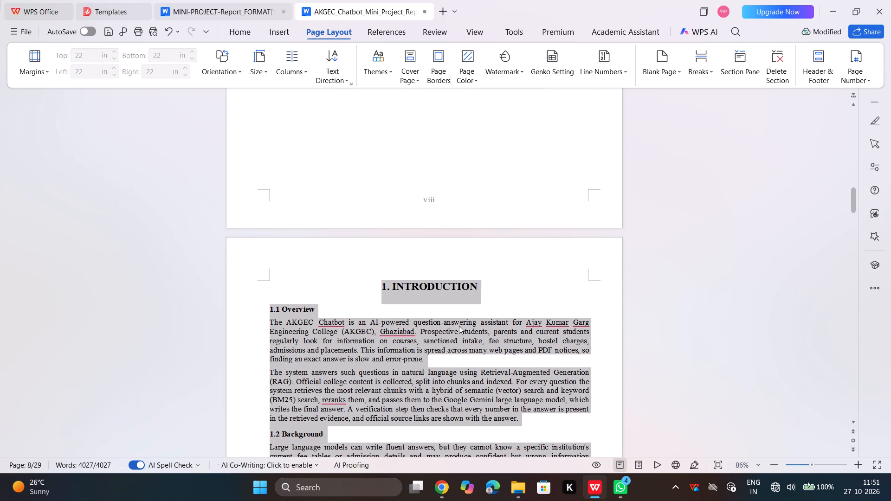
Enlarge the Table of Contents table so it spans the full text width and fills the page down to the bottom margin.
scroll(459, 326, up, 3)
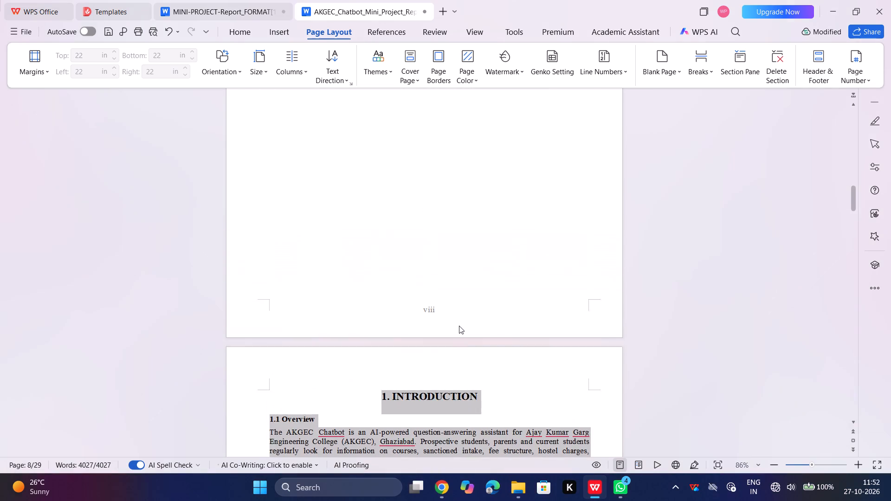
scroll(459, 326, up, 6)
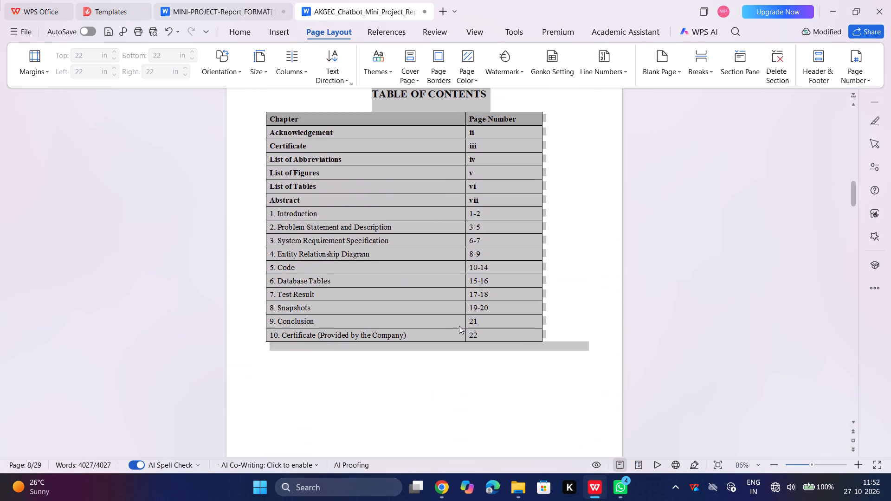
click(459, 326)
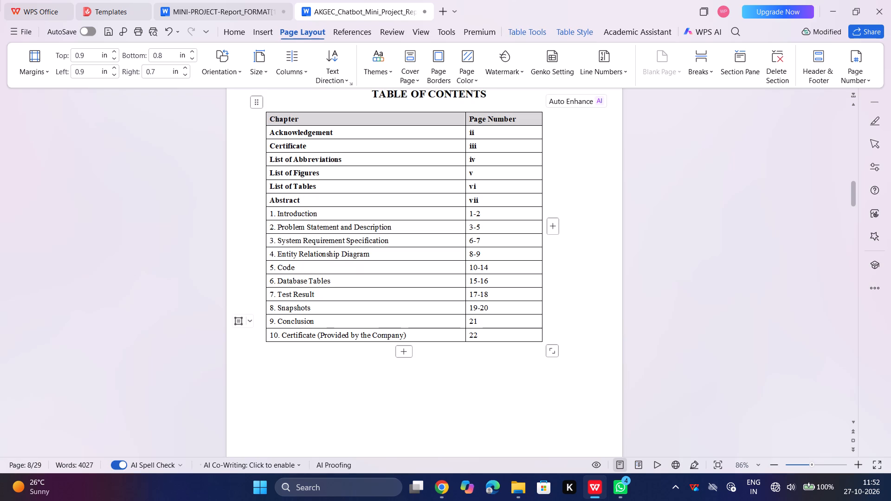
drag(553, 353, 578, 404)
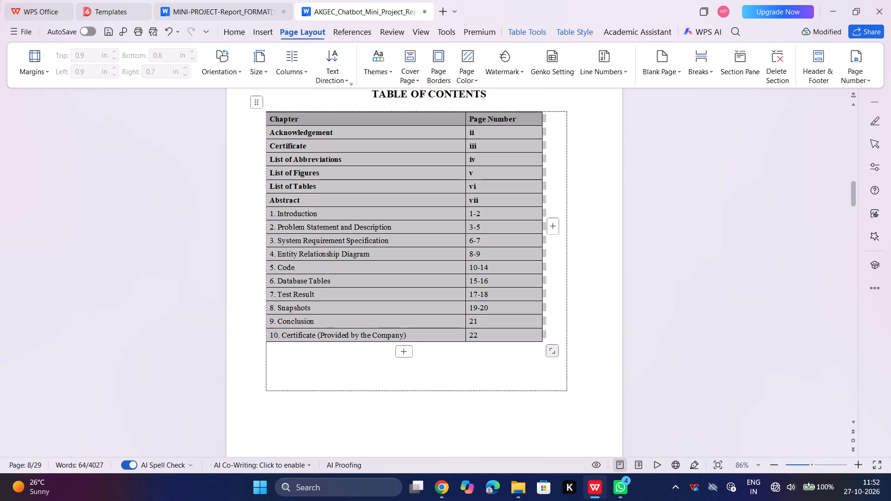
drag(578, 404, 605, 454)
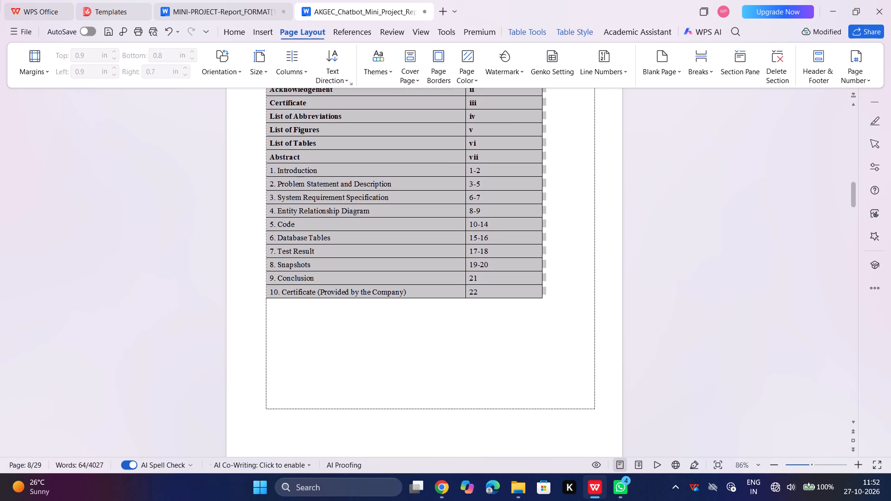
drag(605, 454, 600, 427)
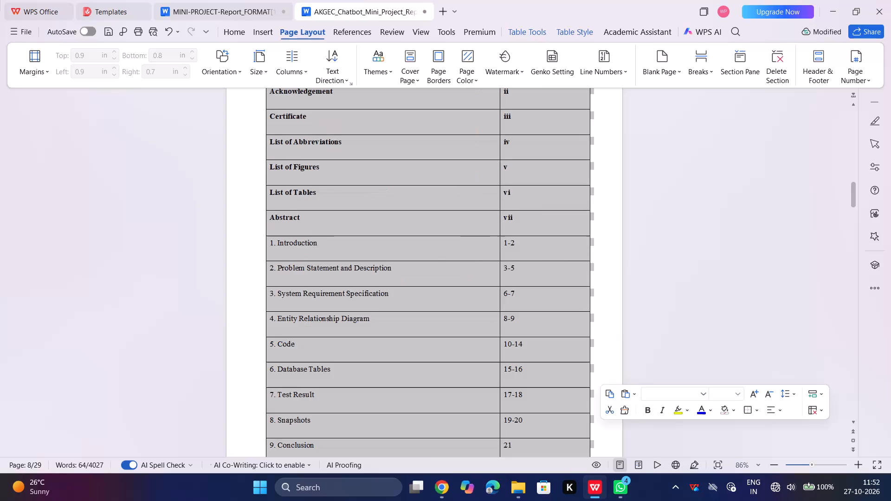
scroll(600, 427, down, 6)
scroll(600, 427, up, 8)
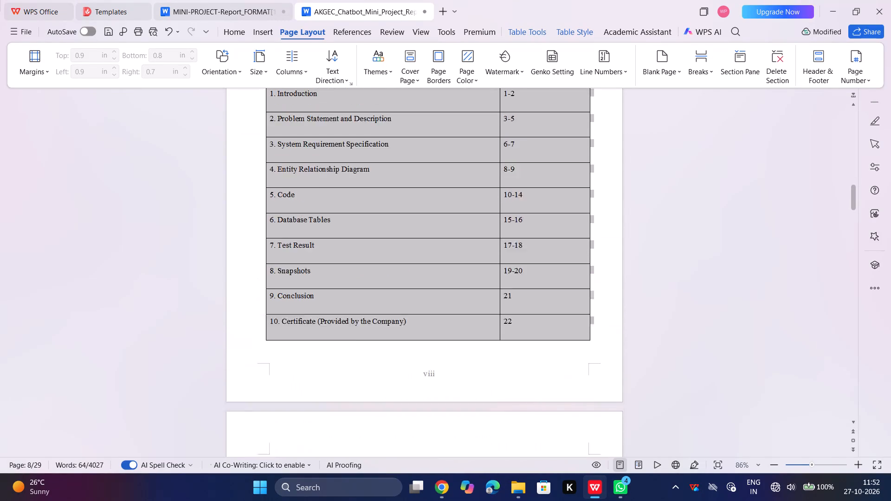
scroll(600, 427, up, 5)
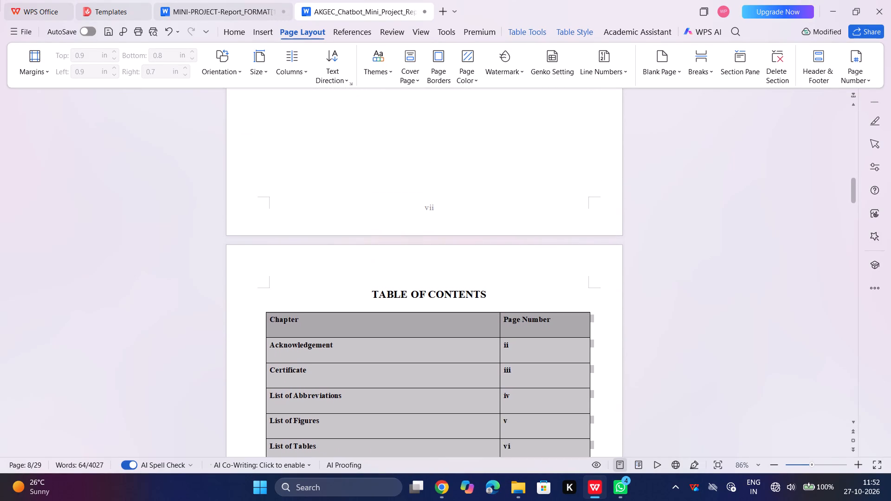
scroll(600, 427, down, 5)
Center the text in all cells of the Table of Contents table, including the header row.
click(559, 371)
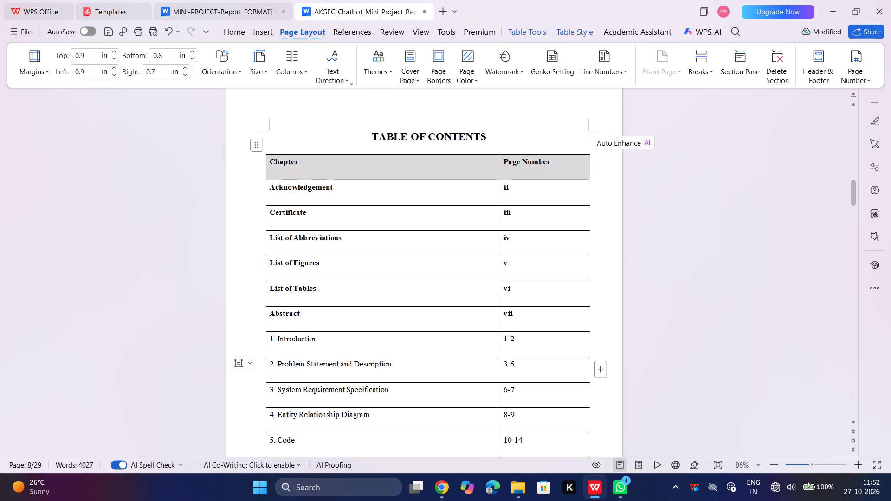
scroll(435, 416, down, 5)
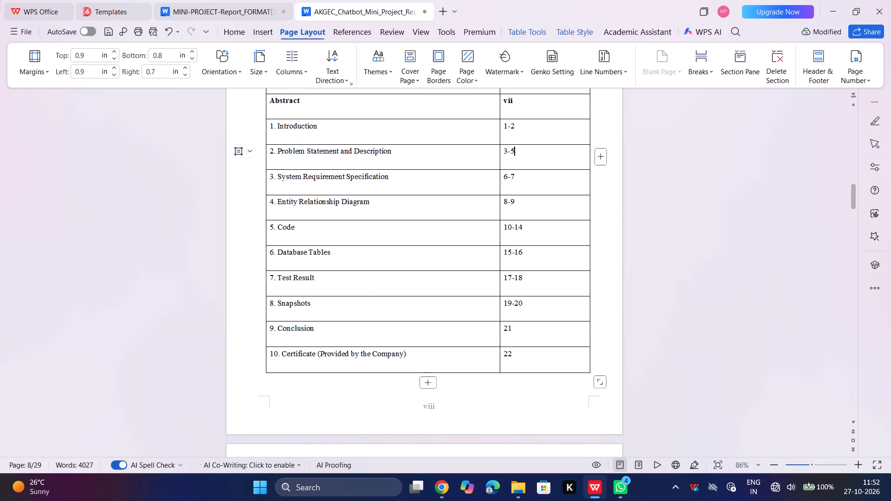
drag(538, 361, 387, 65)
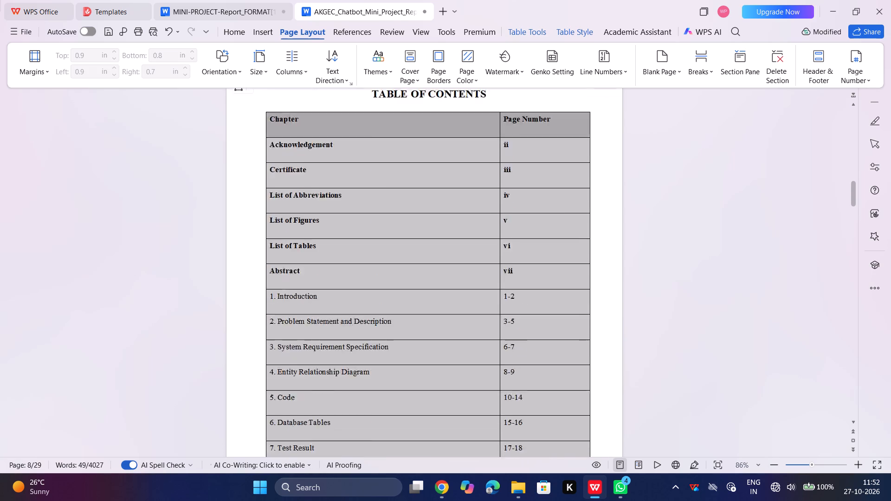
drag(387, 65, 393, 406)
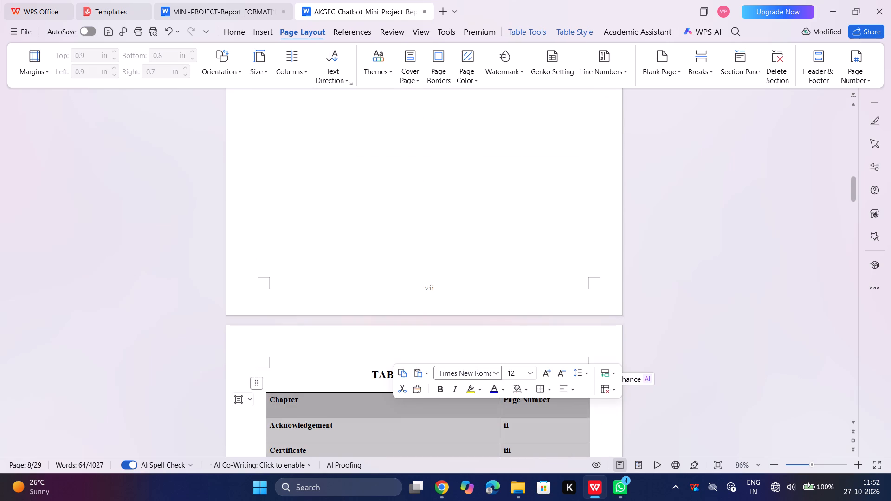
click(564, 387)
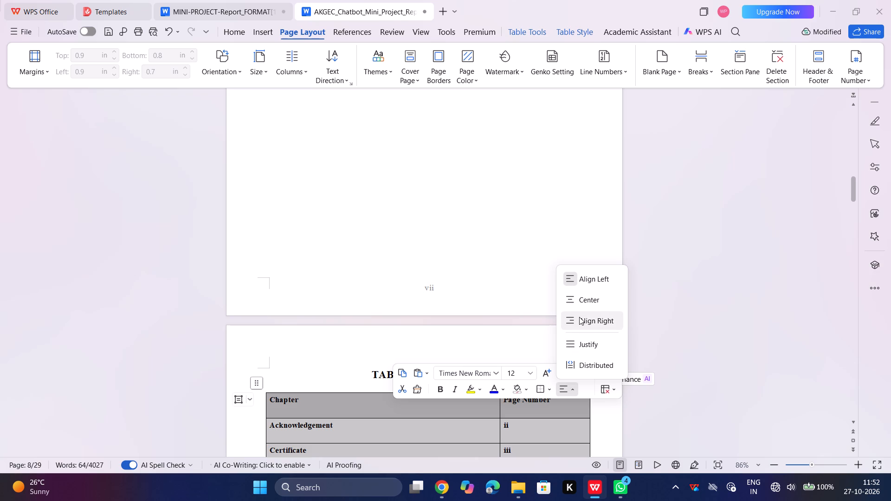
click(580, 303)
scroll(580, 303, down, 3)
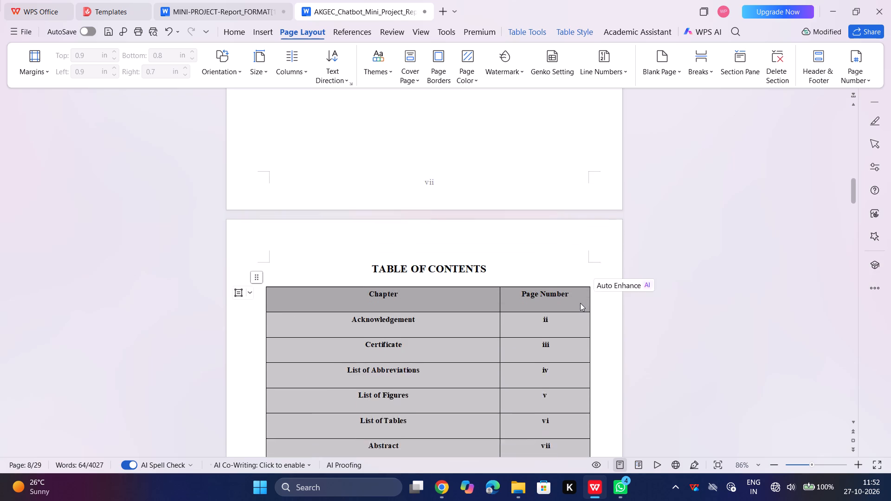
scroll(580, 303, down, 3)
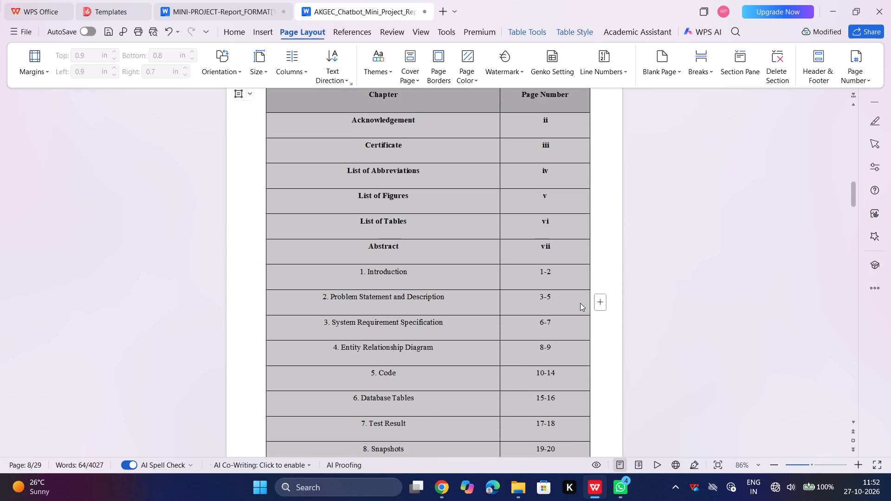
scroll(580, 303, down, 3)
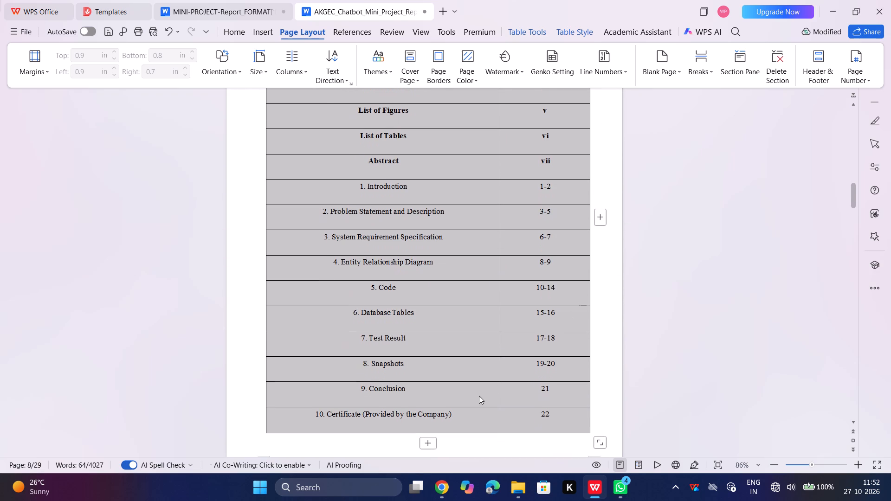
Left-align the Chapter column entries from Acknowledgement to 10. Certificate, leaving out the header cell.
click(474, 415)
drag(474, 415, 374, 441)
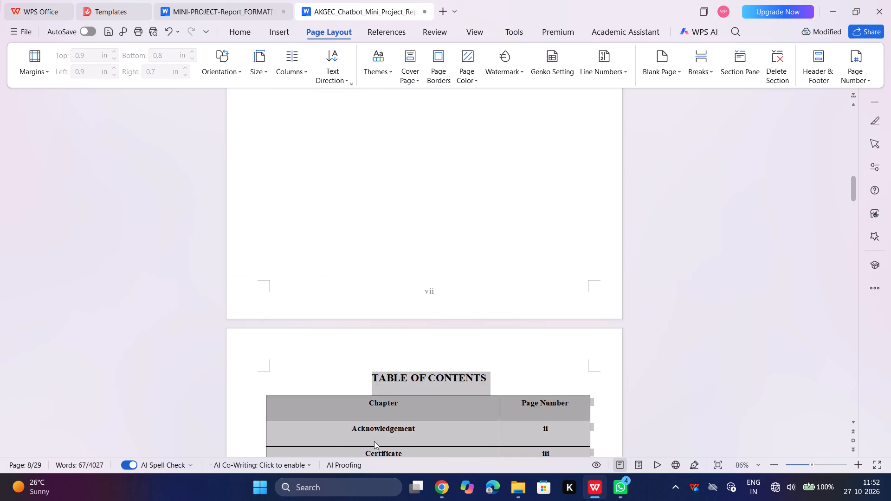
drag(374, 441, 387, 88)
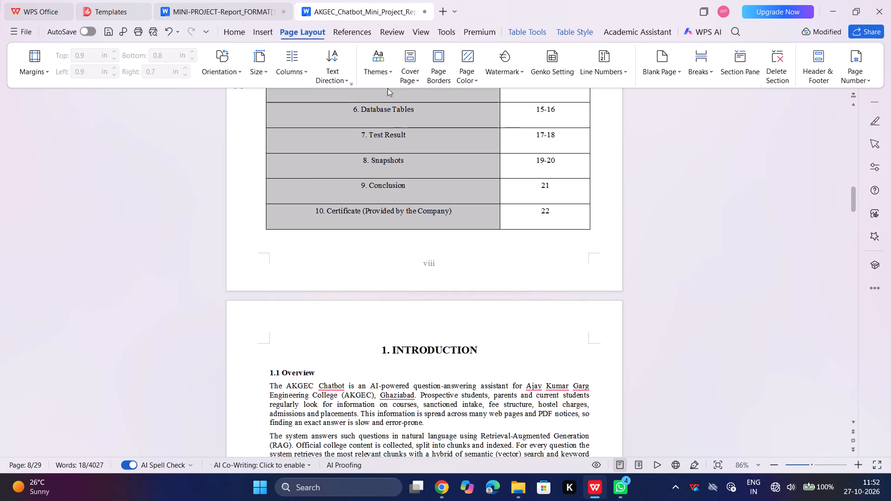
drag(387, 88, 359, 285)
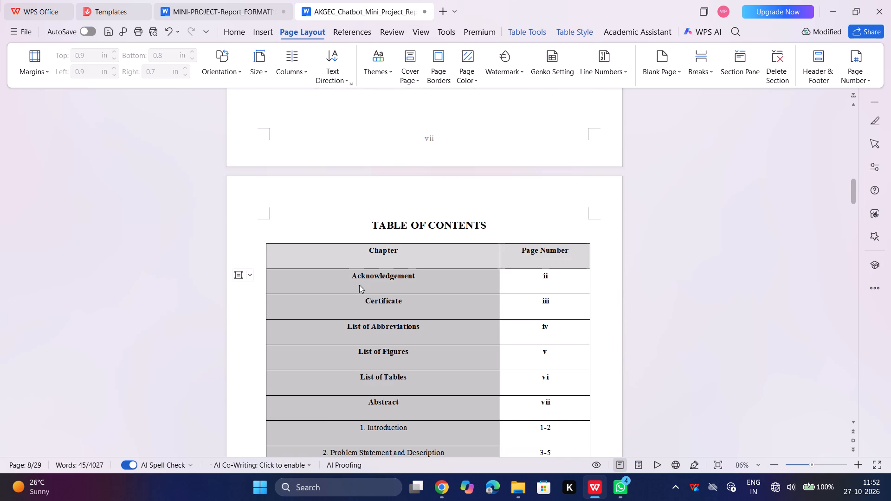
drag(359, 285, 363, 285)
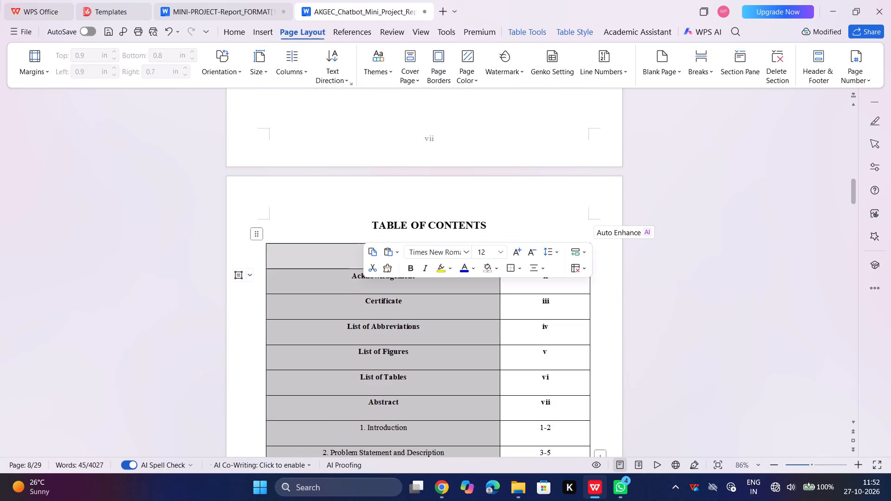
click(543, 262)
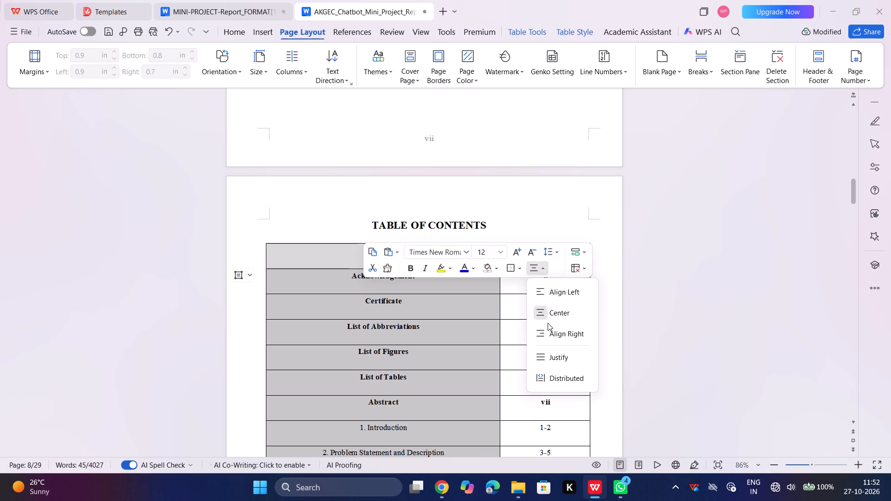
click(548, 284)
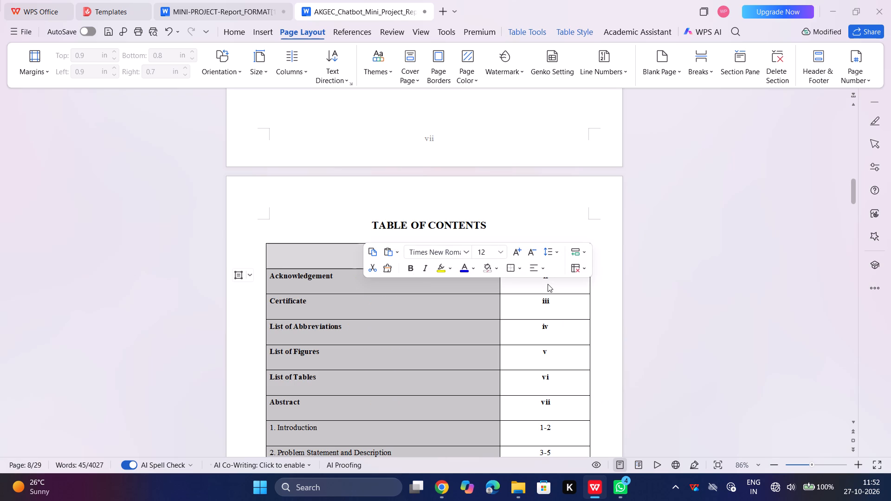
scroll(446, 365, down, 4)
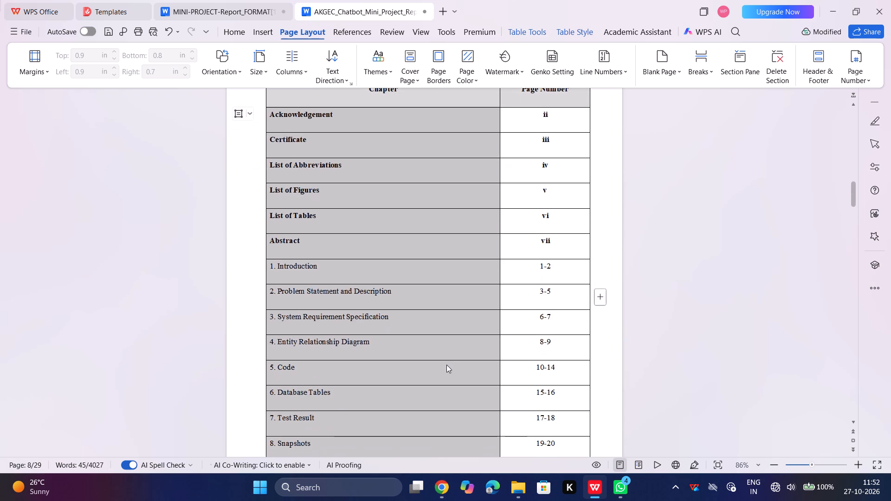
scroll(446, 365, down, 4)
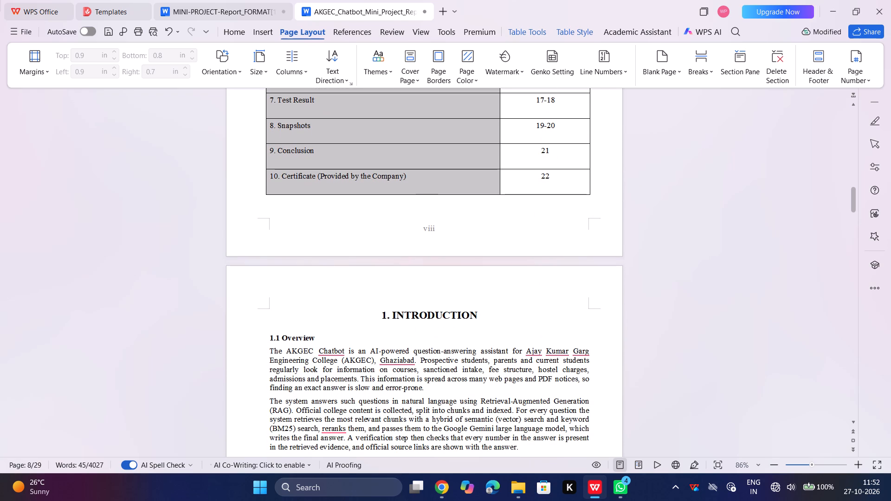
Check the font and paragraph formatting of the Abstract's first body paragraph and its heading.
click(527, 252)
scroll(527, 252, up, 13)
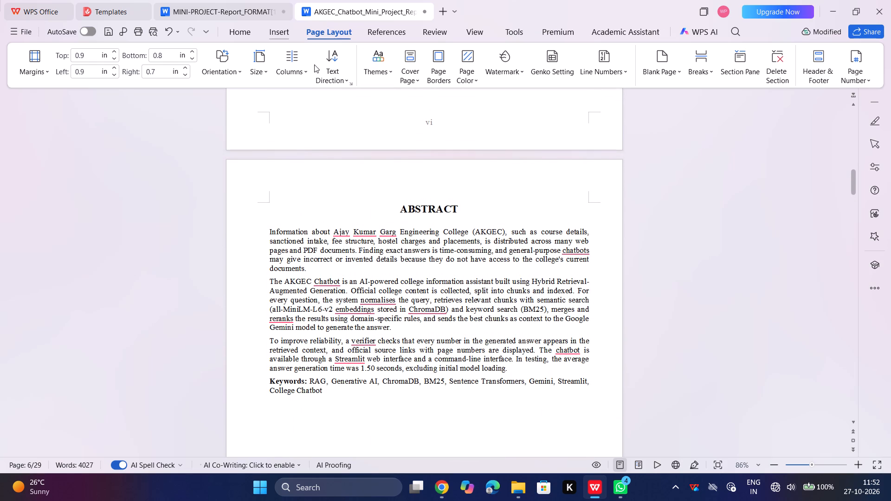
click(379, 236)
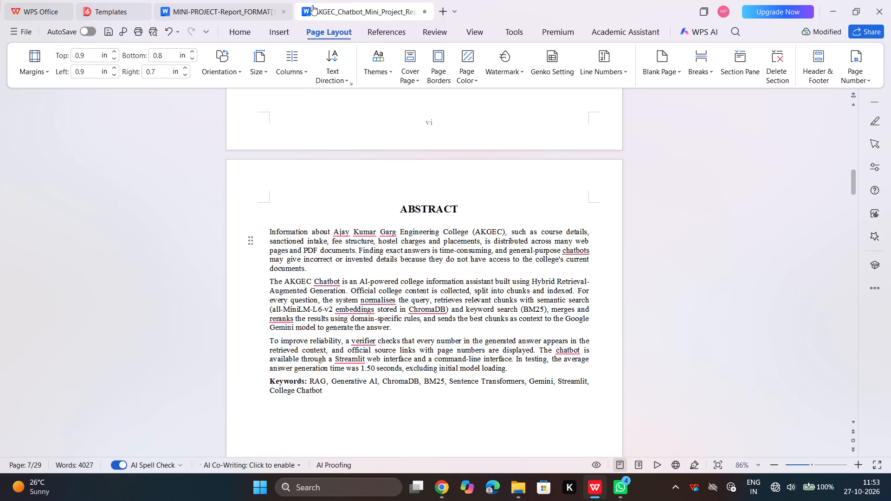
click(242, 32)
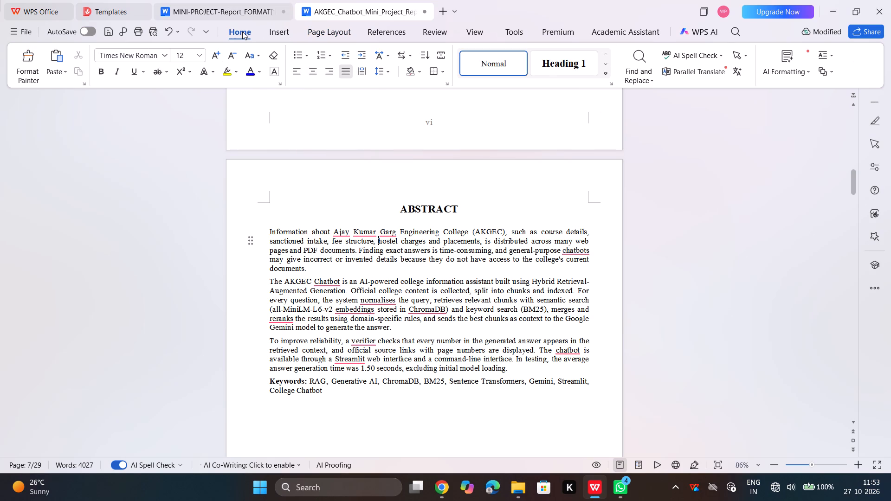
click(416, 203)
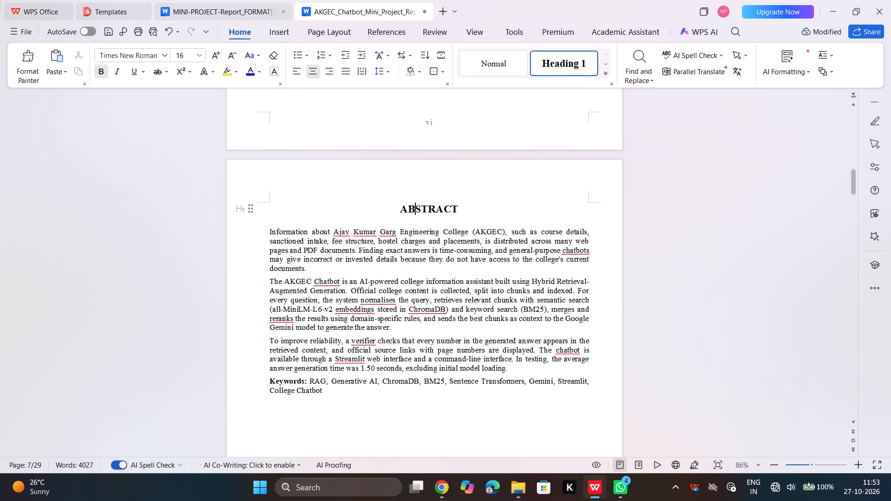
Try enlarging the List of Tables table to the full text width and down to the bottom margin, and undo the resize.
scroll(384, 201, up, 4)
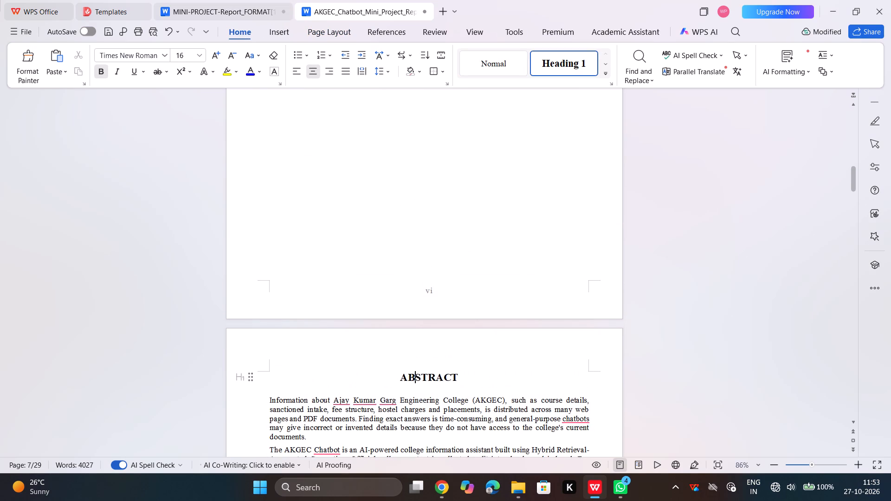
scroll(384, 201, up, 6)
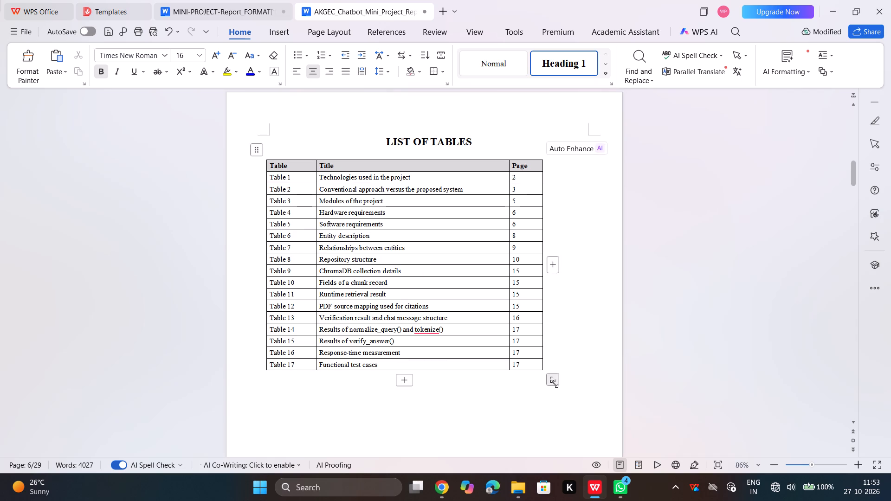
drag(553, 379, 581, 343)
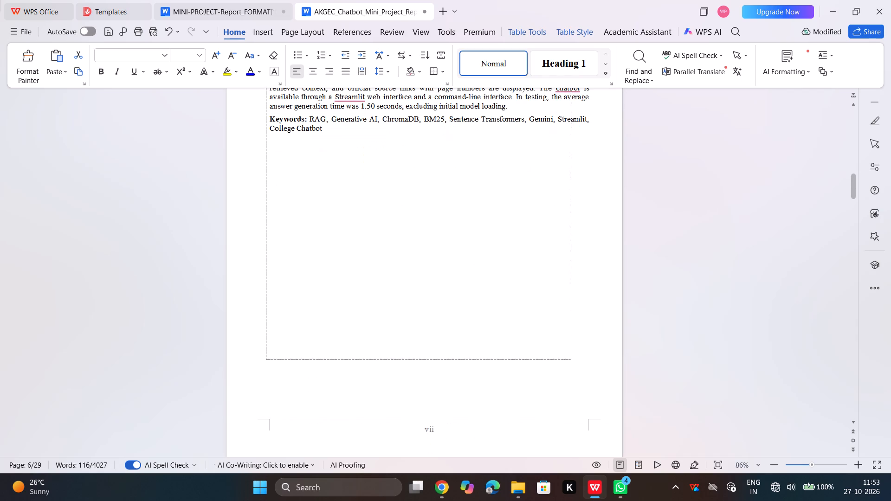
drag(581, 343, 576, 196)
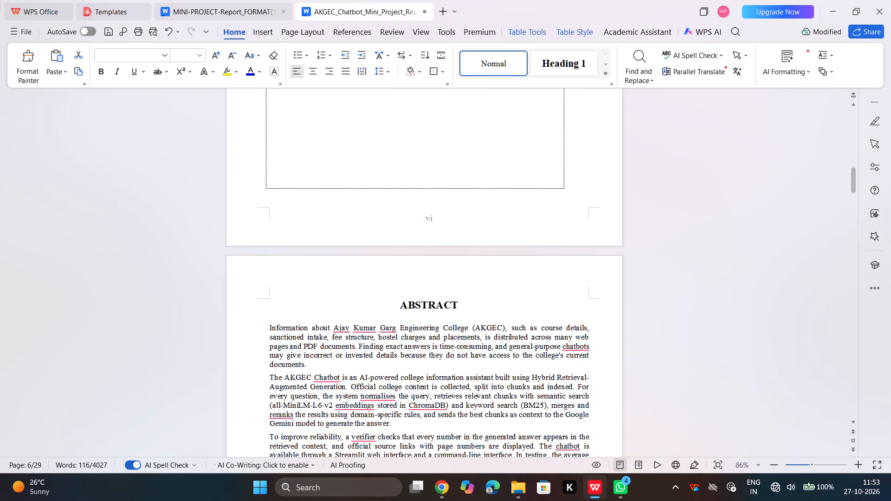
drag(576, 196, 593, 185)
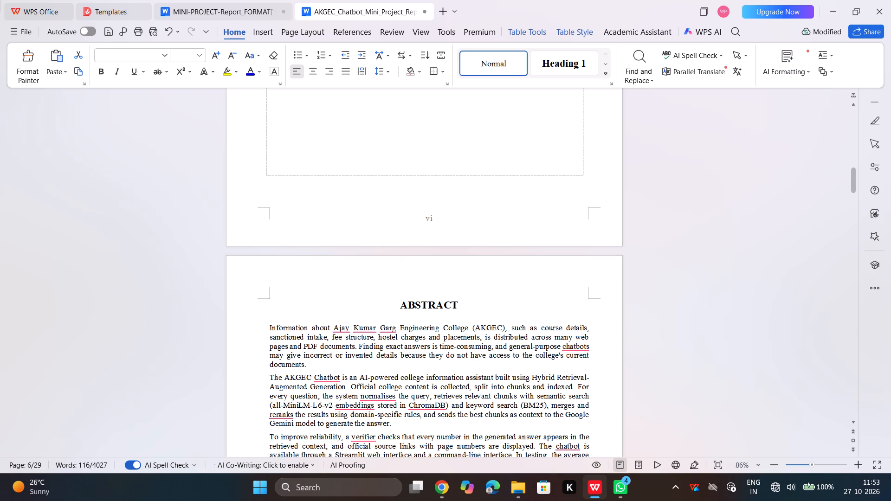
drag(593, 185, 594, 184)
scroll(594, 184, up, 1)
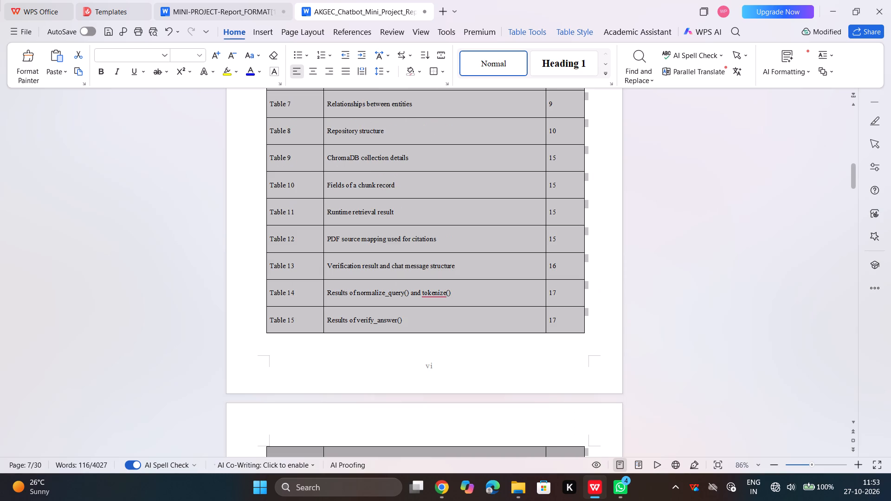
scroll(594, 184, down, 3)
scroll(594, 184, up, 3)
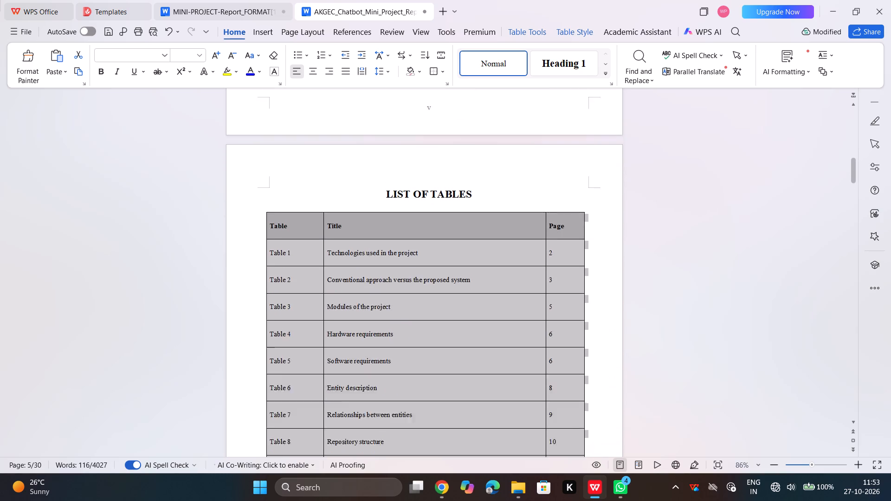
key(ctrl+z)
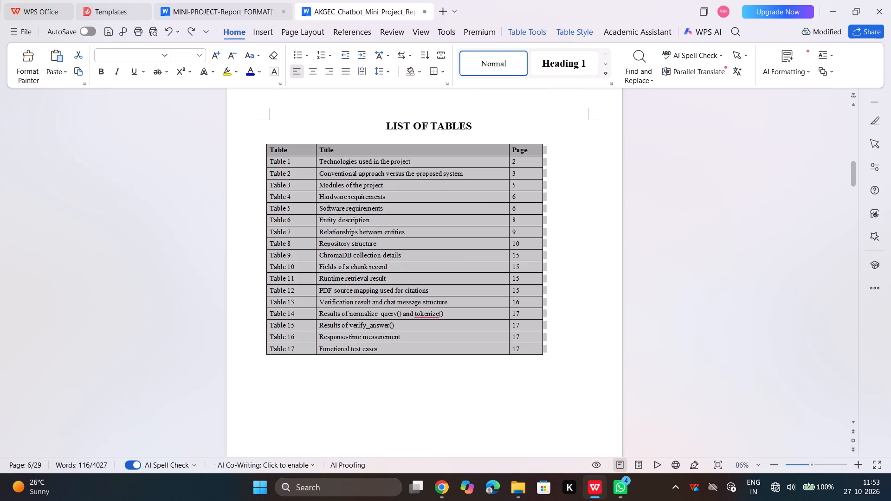
Enlarge the List of Tables table in width and row height, keeping Table 1 to Table 17 on one page.
drag(554, 366, 557, 373)
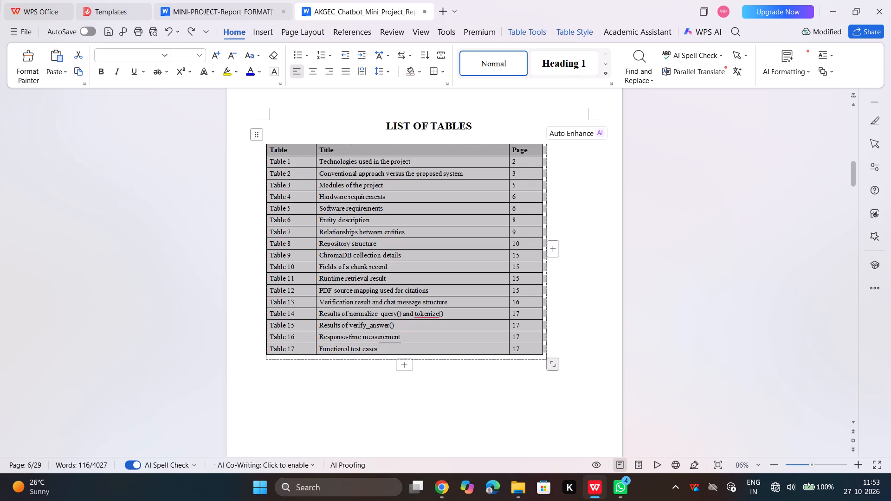
drag(557, 373, 577, 156)
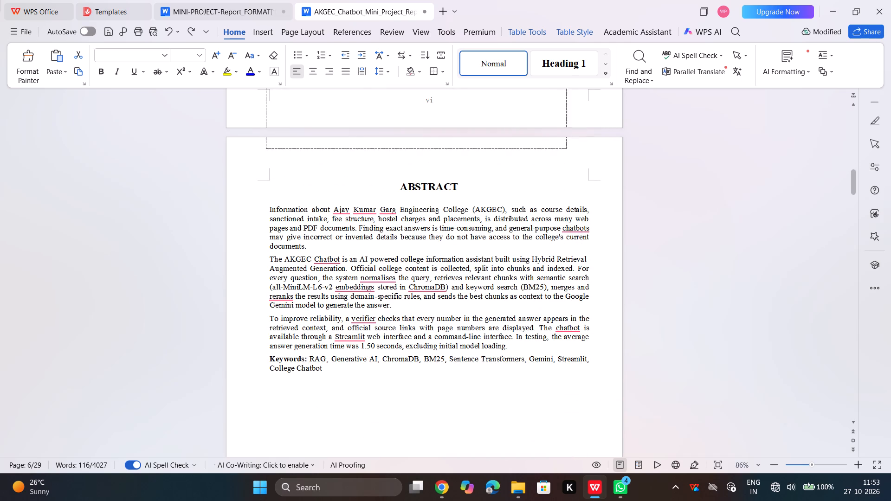
drag(577, 156, 580, 362)
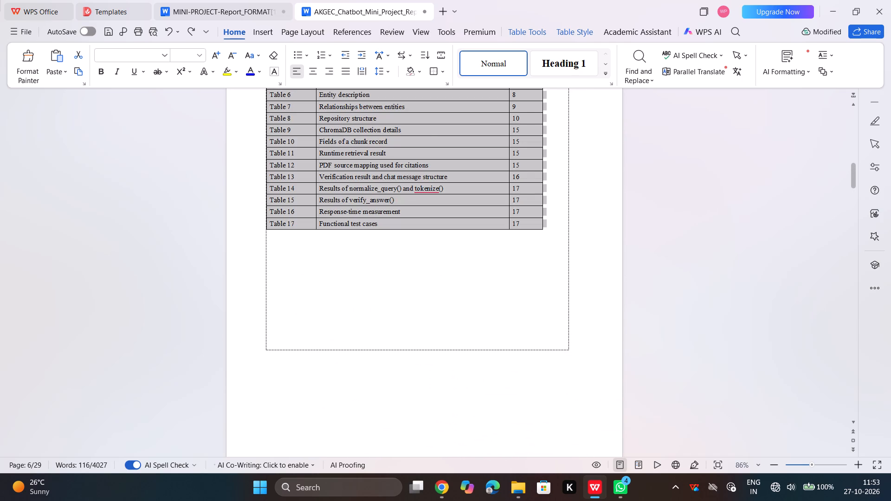
drag(580, 362, 588, 368)
scroll(588, 368, down, 4)
scroll(588, 368, up, 4)
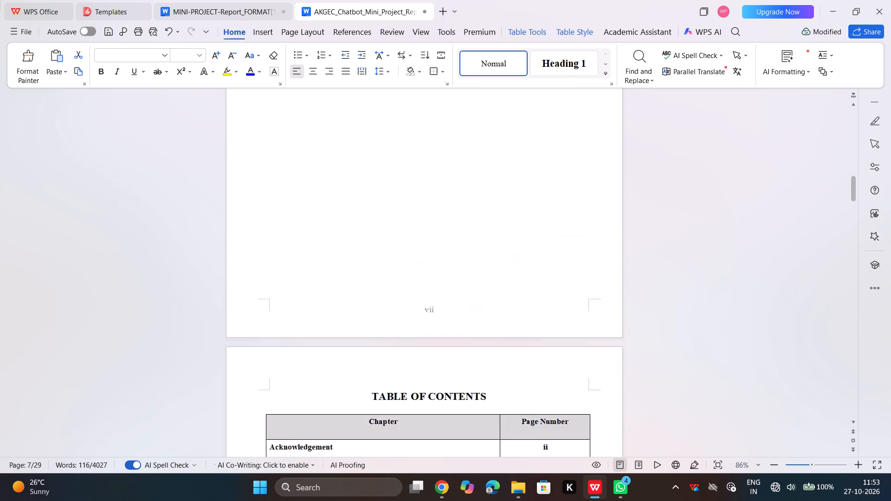
scroll(588, 368, up, 2)
scroll(588, 368, down, 4)
scroll(588, 368, up, 6)
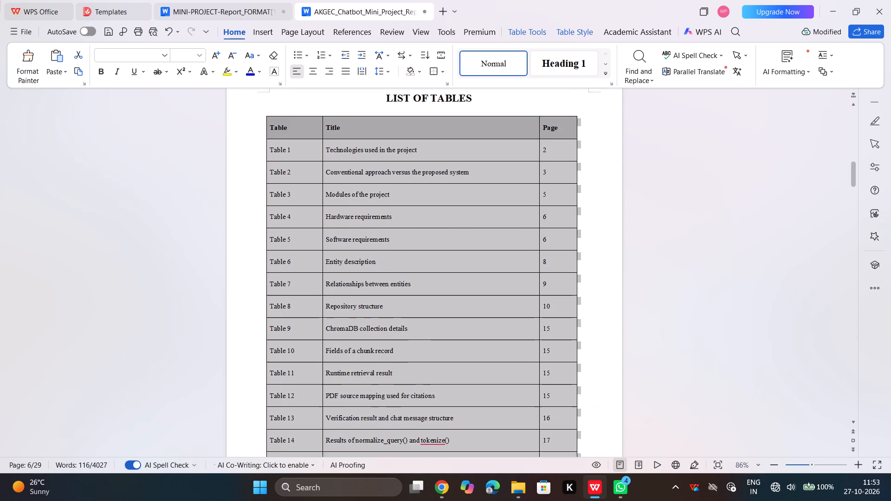
scroll(588, 368, up, 1)
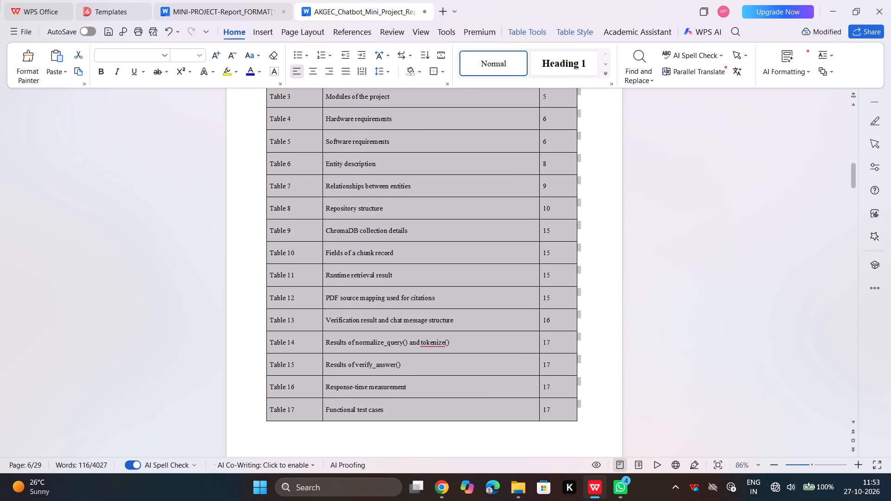
scroll(588, 368, down, 1)
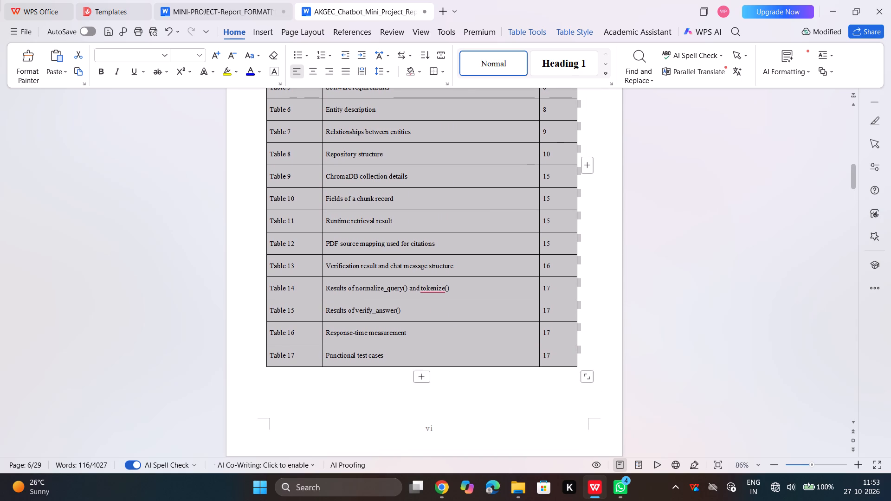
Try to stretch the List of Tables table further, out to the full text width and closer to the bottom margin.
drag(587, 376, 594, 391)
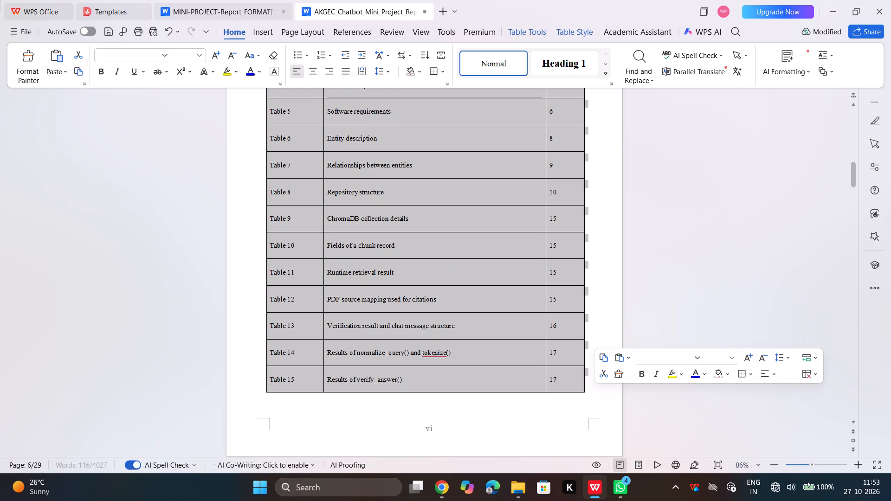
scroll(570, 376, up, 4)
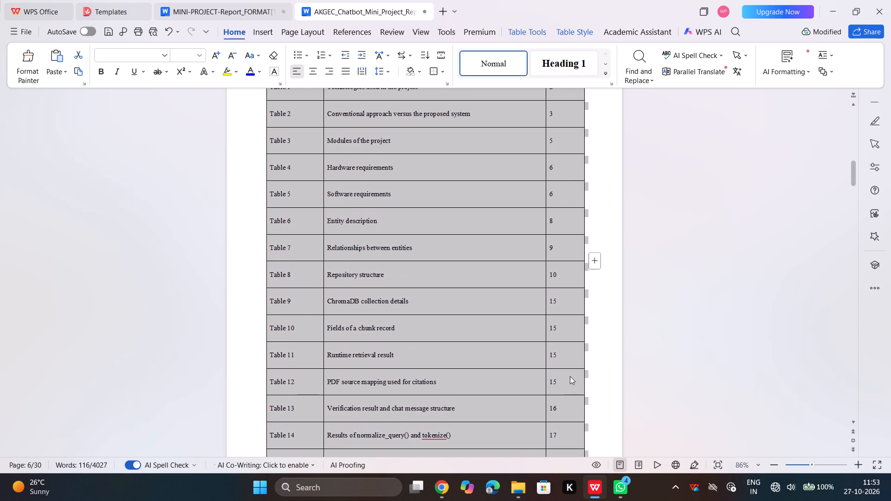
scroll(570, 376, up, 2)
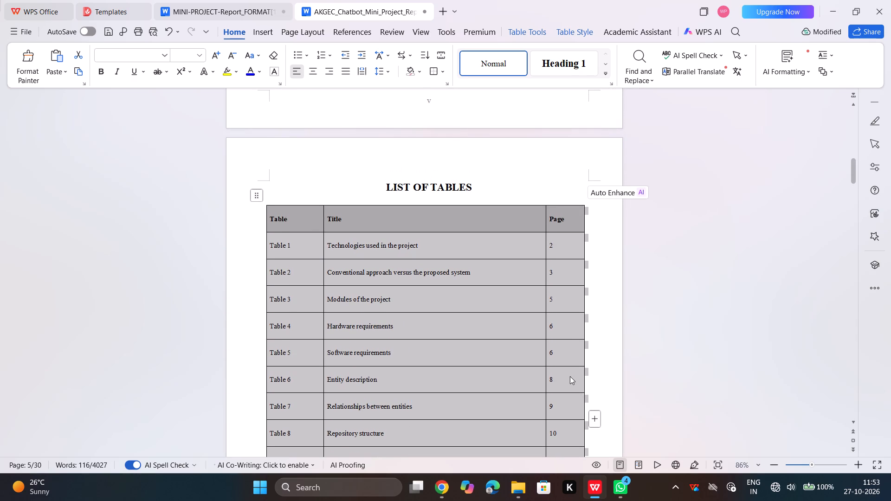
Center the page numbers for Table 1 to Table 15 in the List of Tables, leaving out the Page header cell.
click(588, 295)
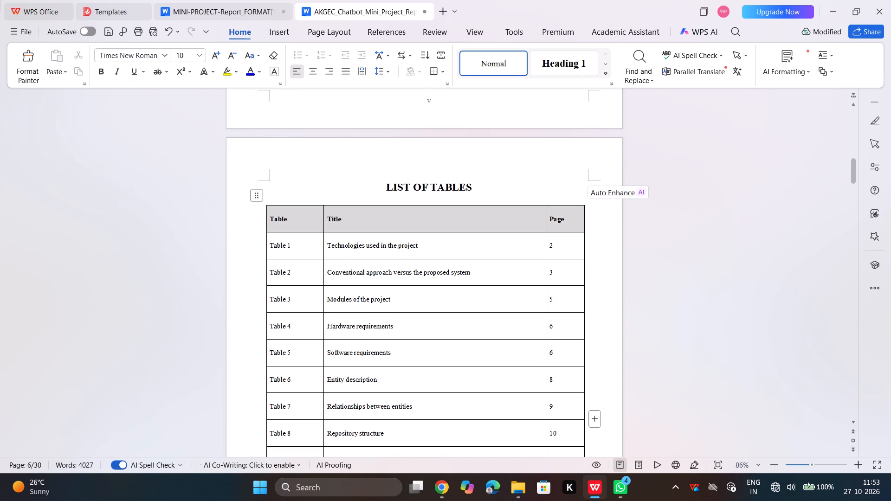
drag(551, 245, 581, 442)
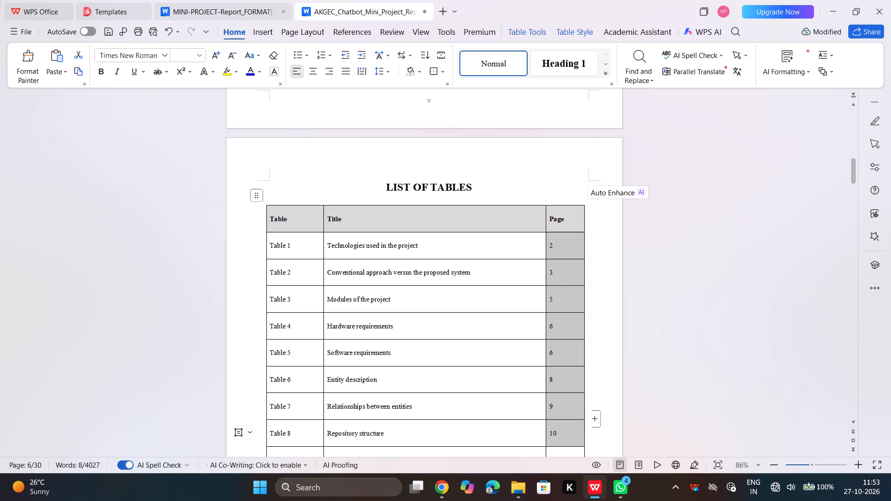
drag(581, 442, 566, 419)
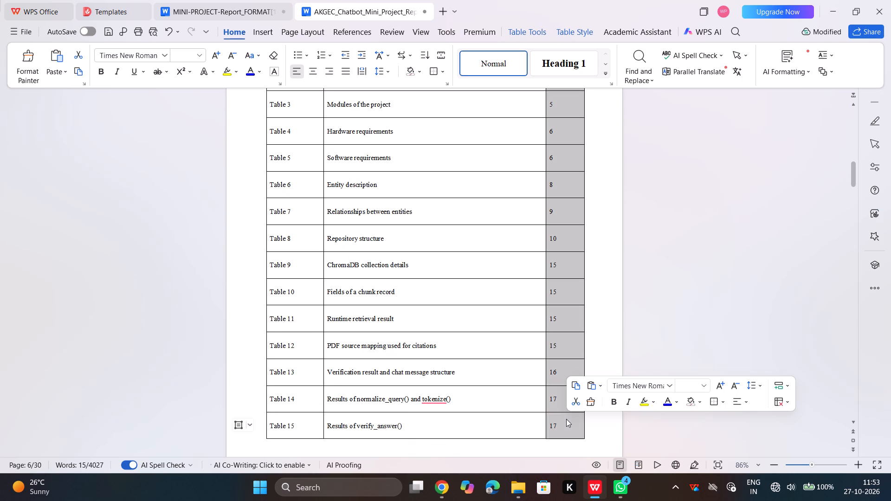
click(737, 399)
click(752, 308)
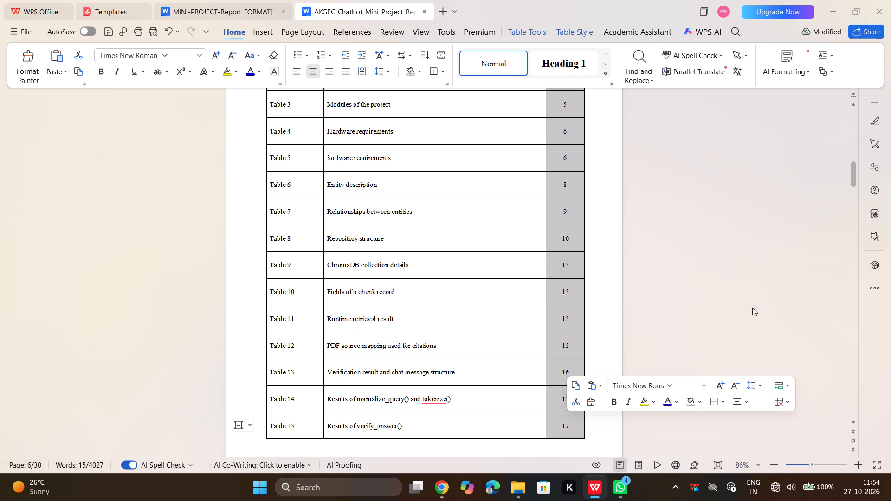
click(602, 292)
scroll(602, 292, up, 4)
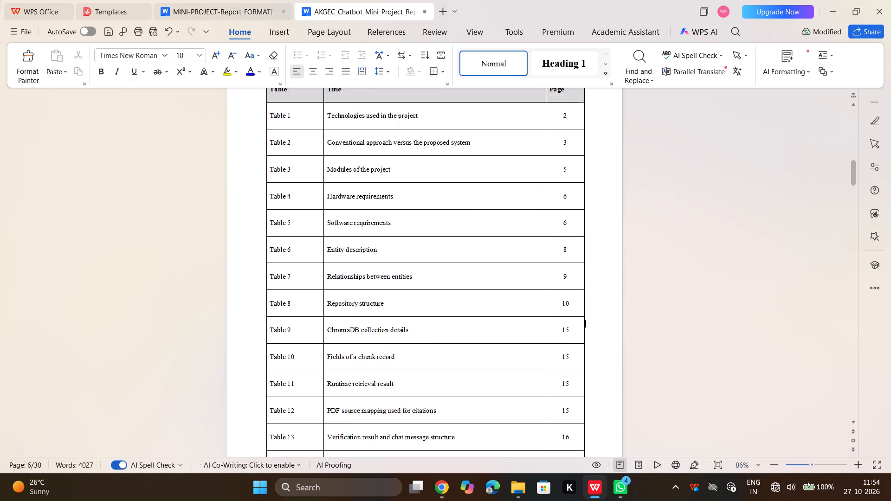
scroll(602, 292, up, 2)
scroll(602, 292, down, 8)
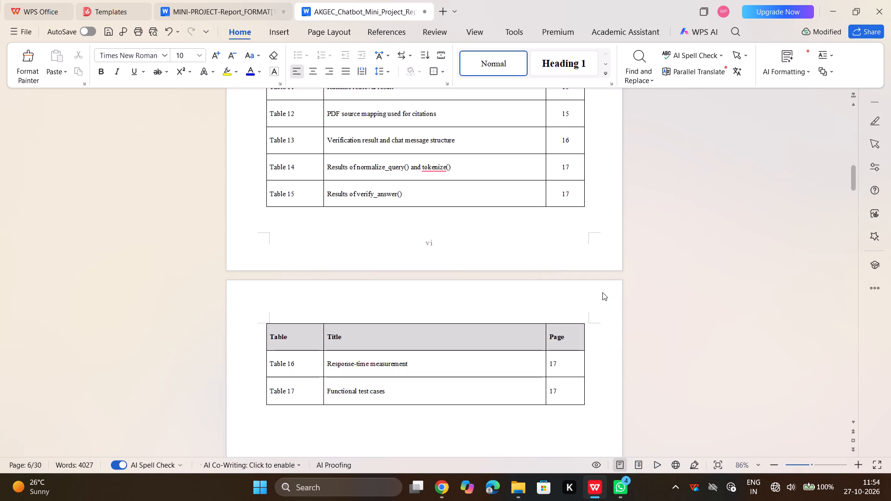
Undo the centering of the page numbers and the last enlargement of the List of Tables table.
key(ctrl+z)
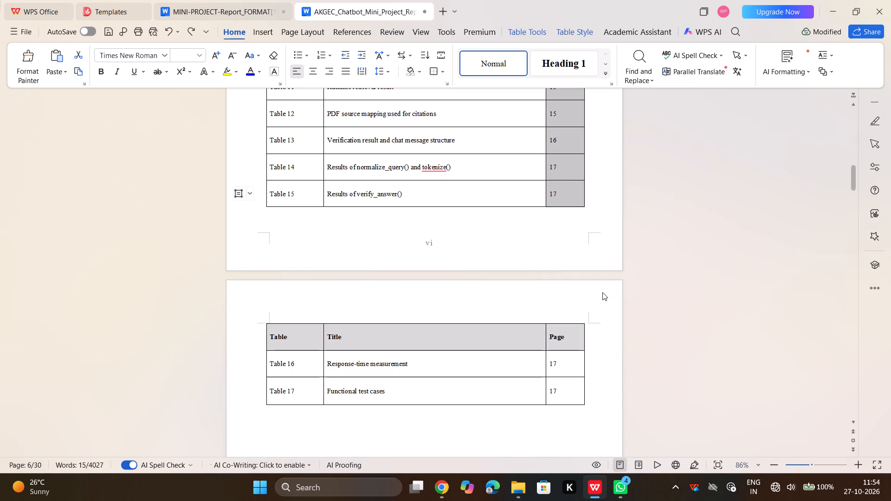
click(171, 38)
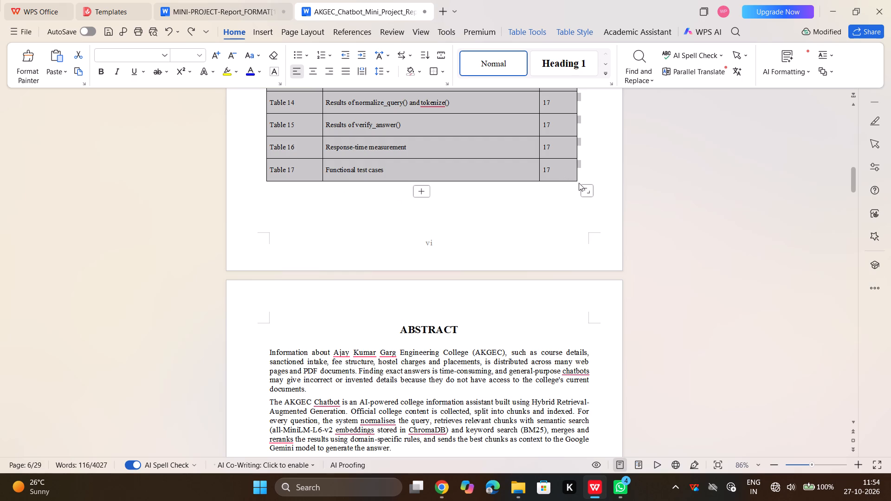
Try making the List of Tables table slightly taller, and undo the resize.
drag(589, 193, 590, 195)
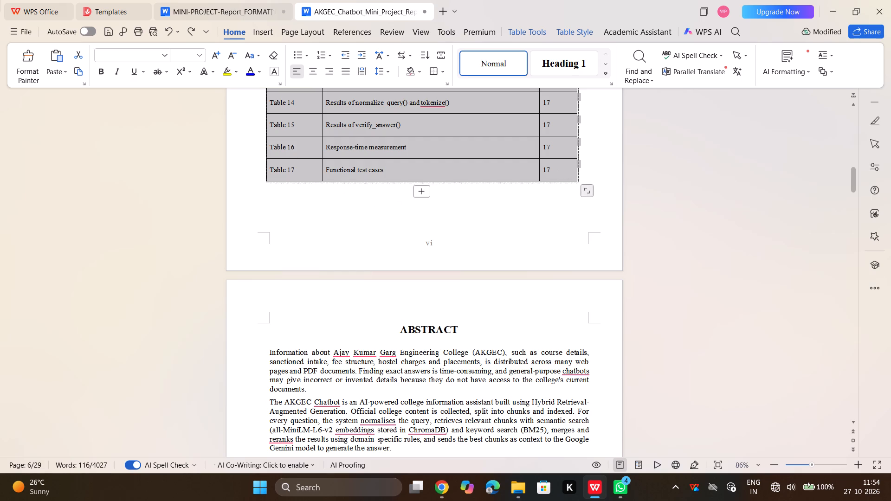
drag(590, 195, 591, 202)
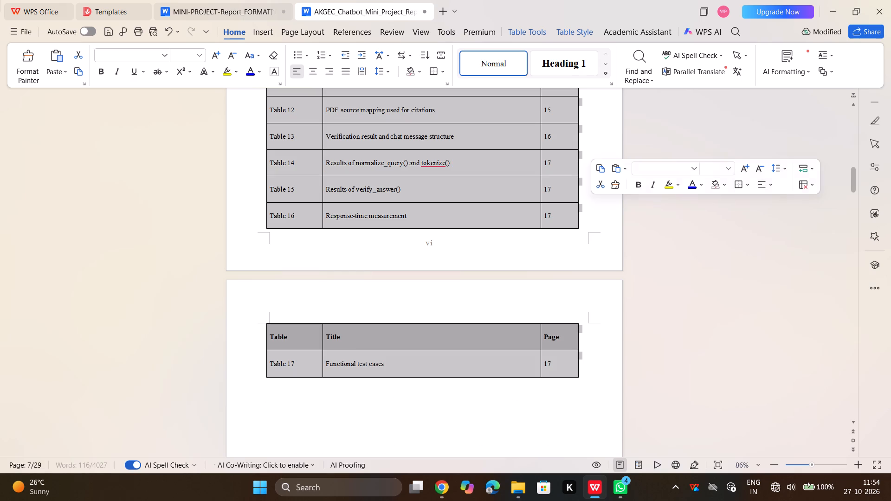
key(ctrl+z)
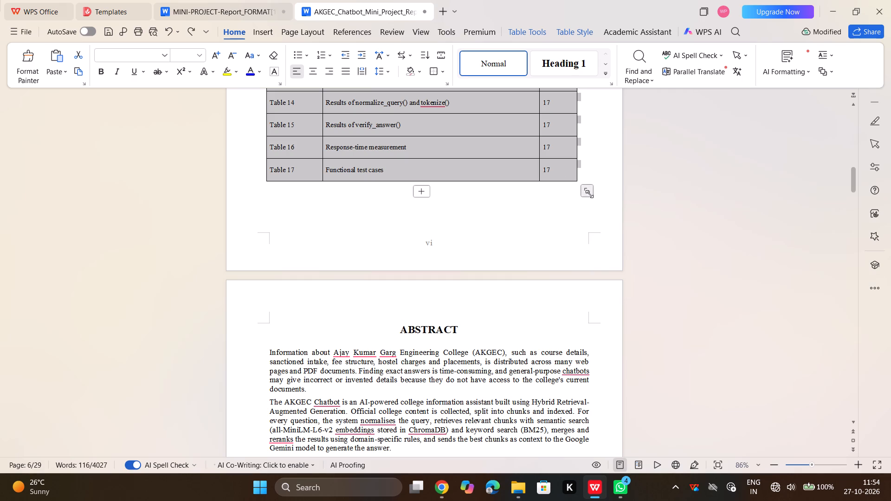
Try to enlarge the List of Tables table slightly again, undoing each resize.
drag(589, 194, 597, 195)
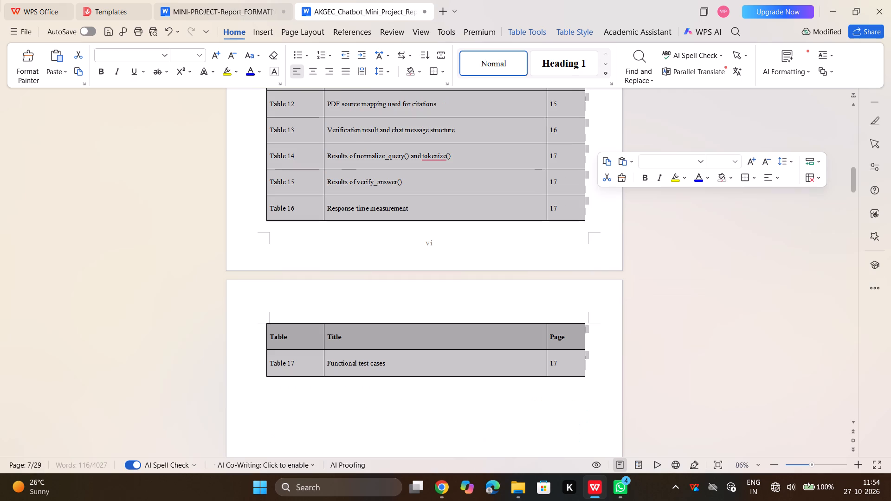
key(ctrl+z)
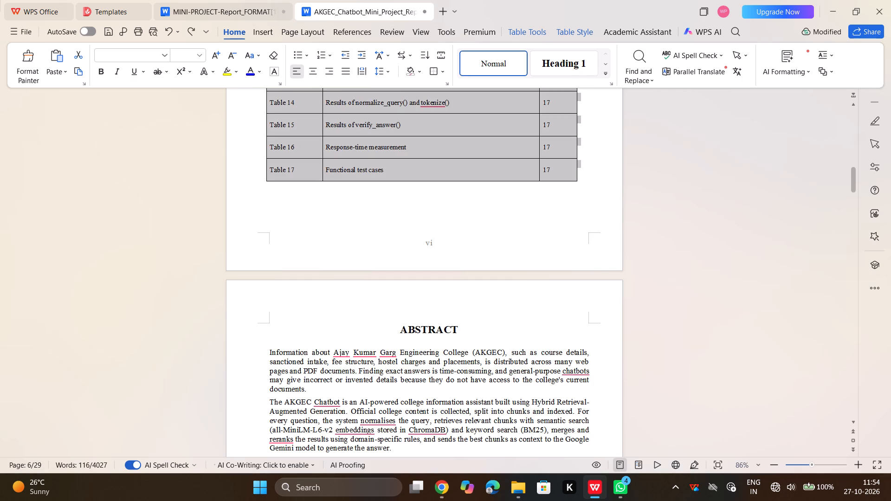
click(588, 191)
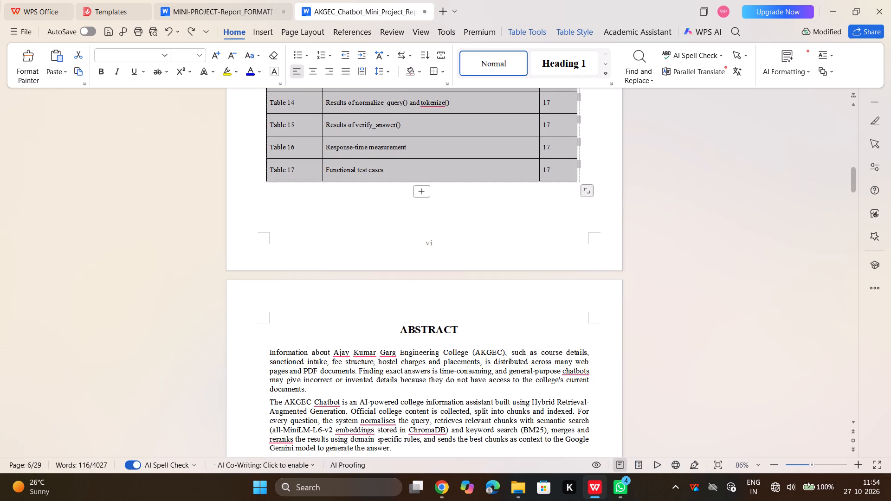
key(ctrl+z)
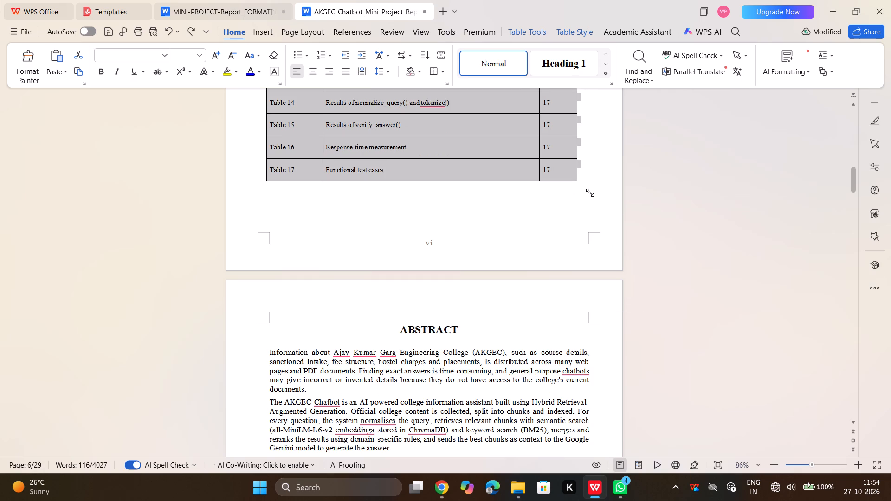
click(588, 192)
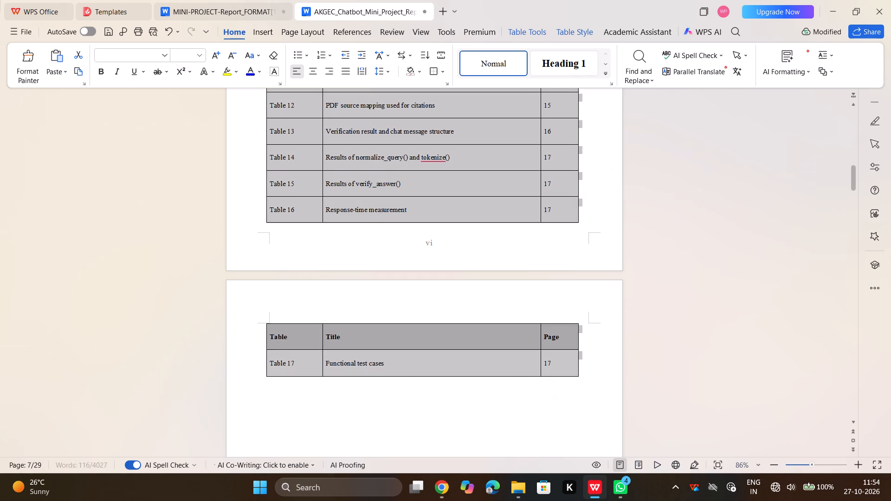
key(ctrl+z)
Center the page numbers for Table 1 to Table 17 in the List of Tables, leaving out the Page header cell.
scroll(590, 195, up, 4)
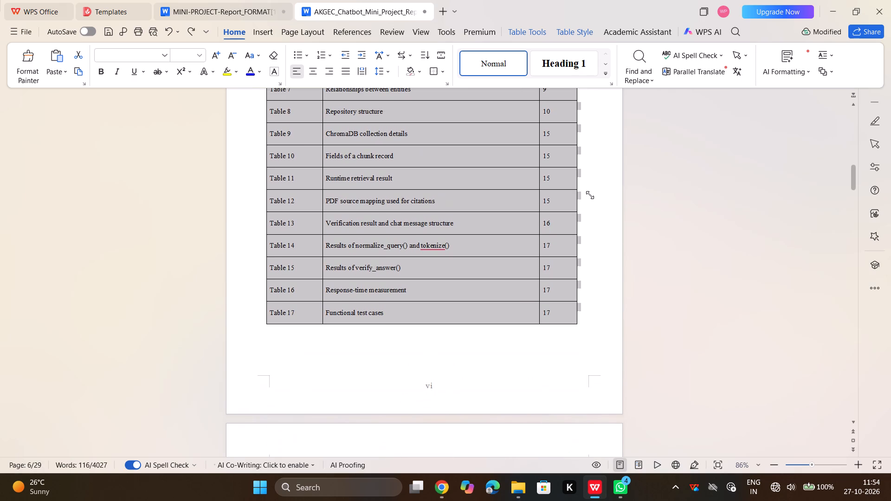
scroll(590, 195, up, 5)
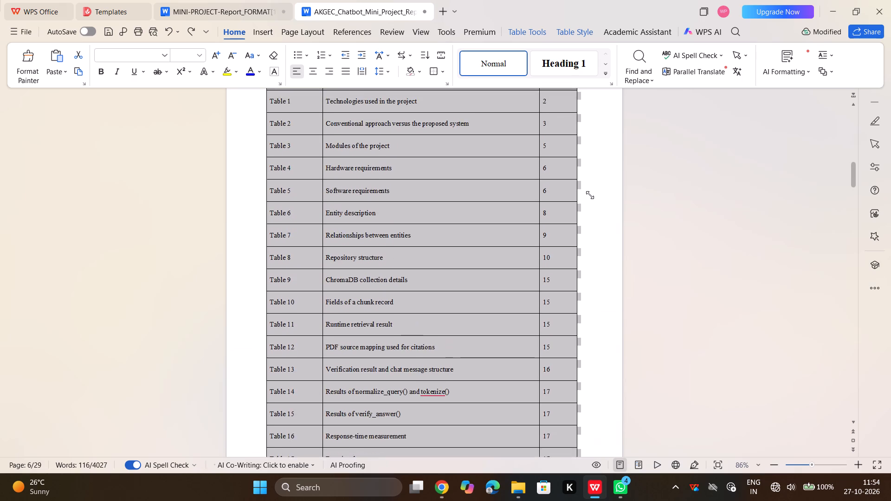
click(604, 198)
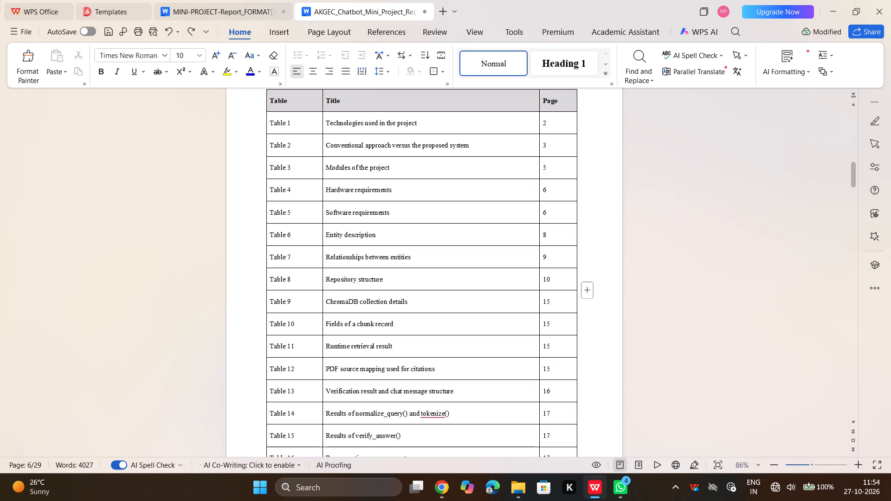
drag(549, 122, 575, 439)
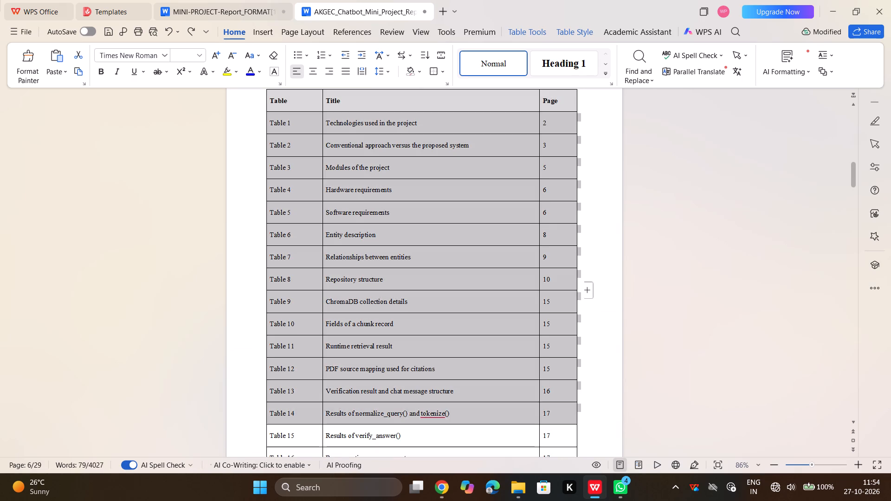
drag(575, 439, 565, 401)
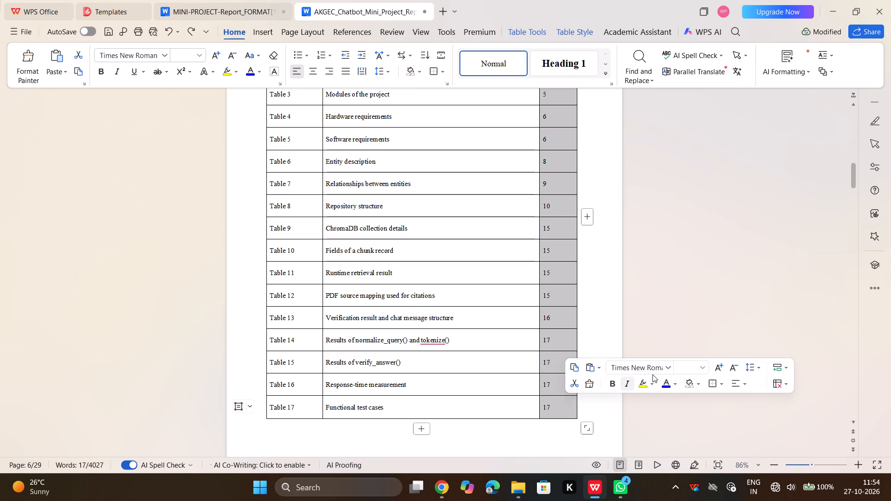
click(746, 381)
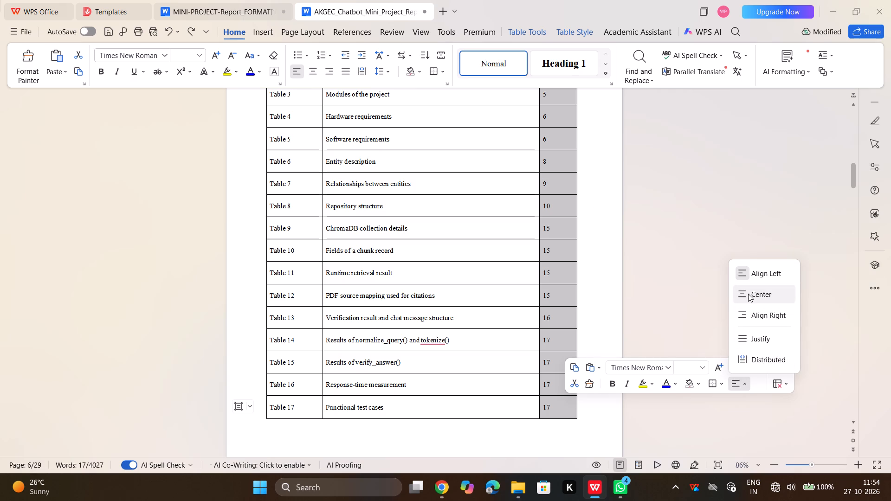
click(748, 294)
click(717, 261)
Enlarge the List of Figures table proportionally to about the full text width, with taller rows.
scroll(717, 261, up, 6)
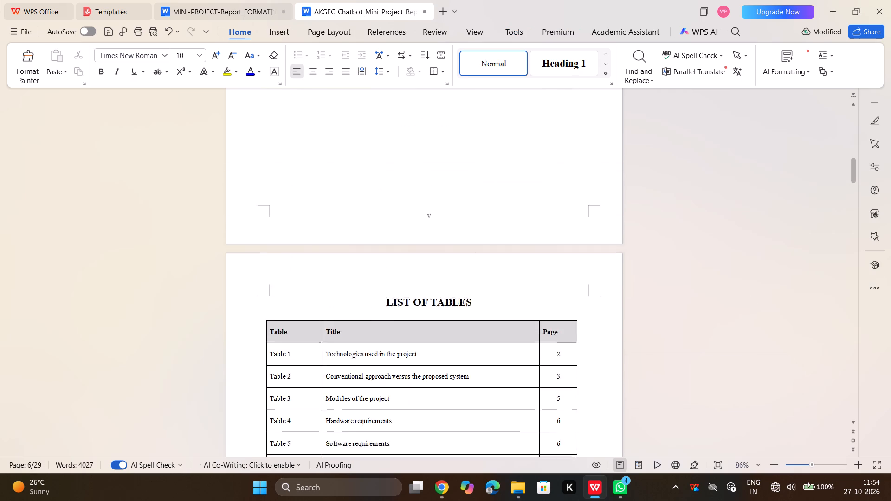
scroll(717, 261, up, 6)
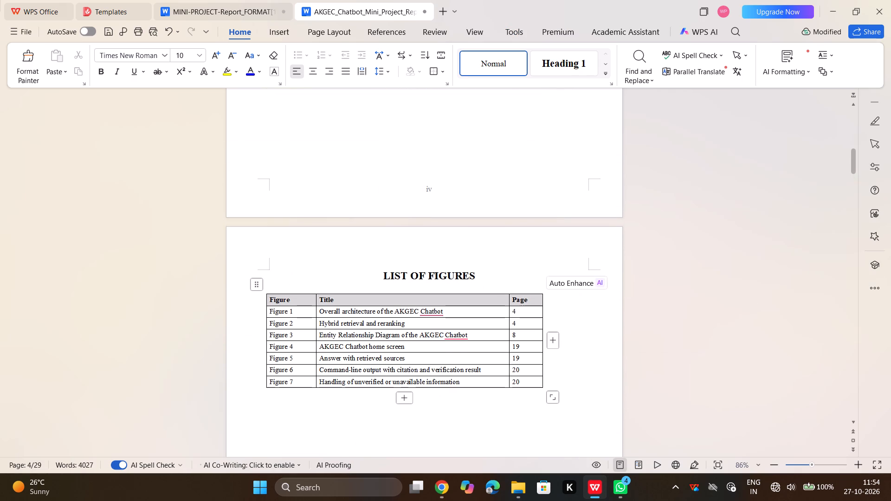
click(556, 389)
scroll(556, 389, down, 3)
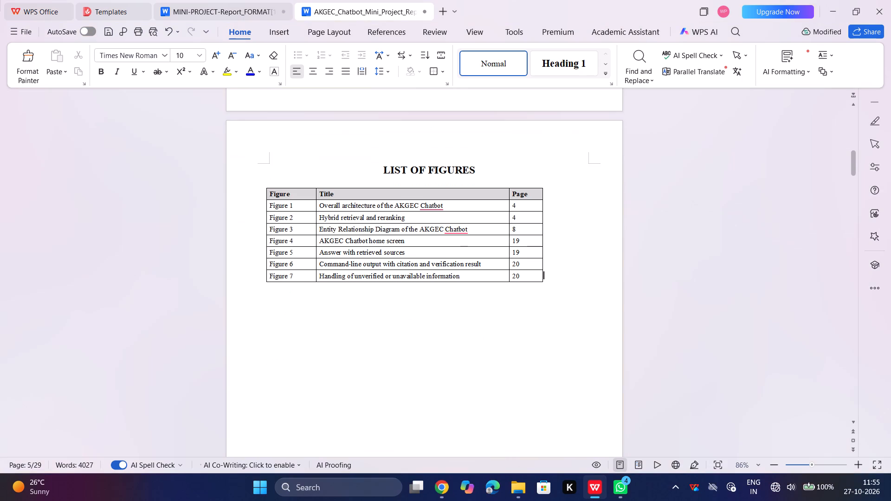
click(542, 290)
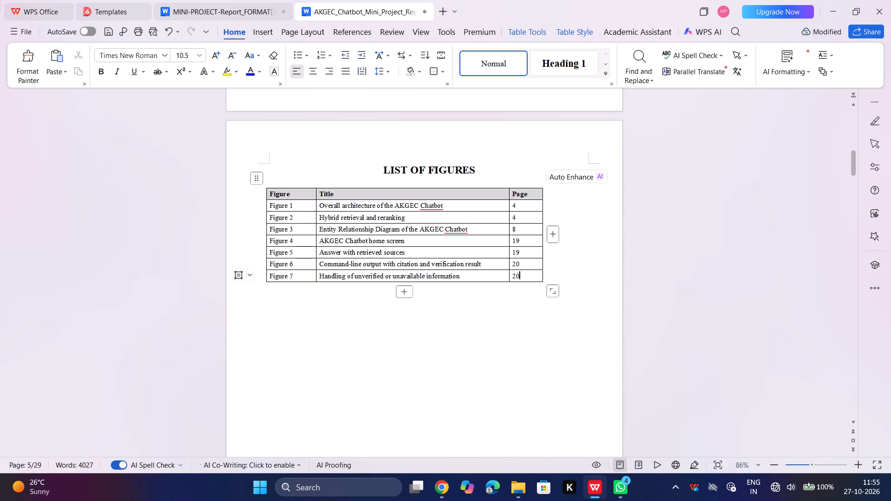
click(500, 254)
drag(551, 292, 561, 332)
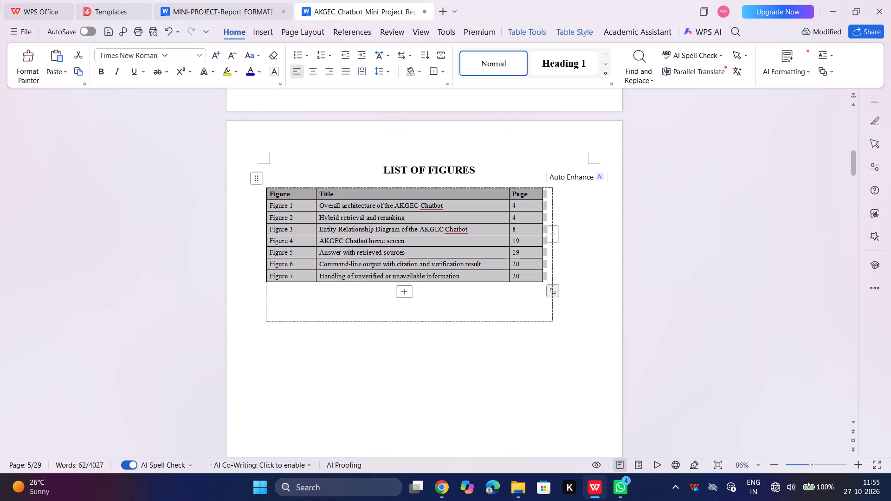
drag(561, 332, 597, 396)
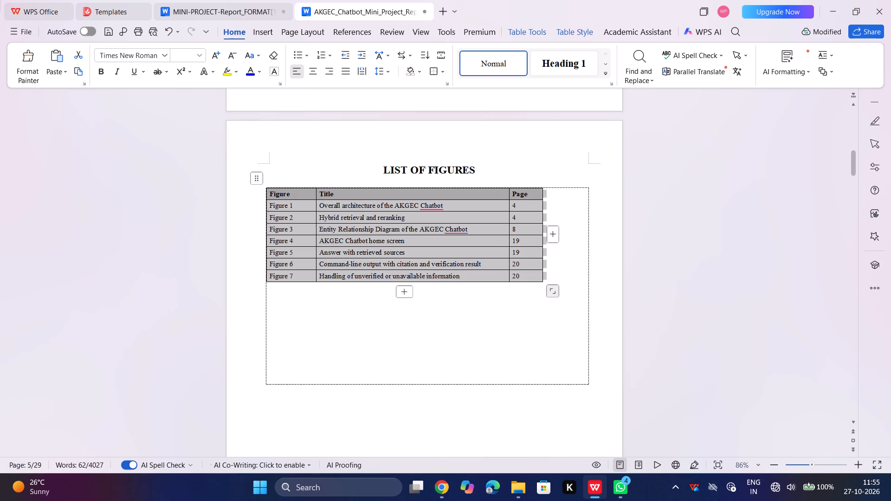
drag(597, 396, 599, 408)
click(599, 408)
Stretch the List of Figures table further down its page so that its rows fill most of the page height.
scroll(599, 408, down, 4)
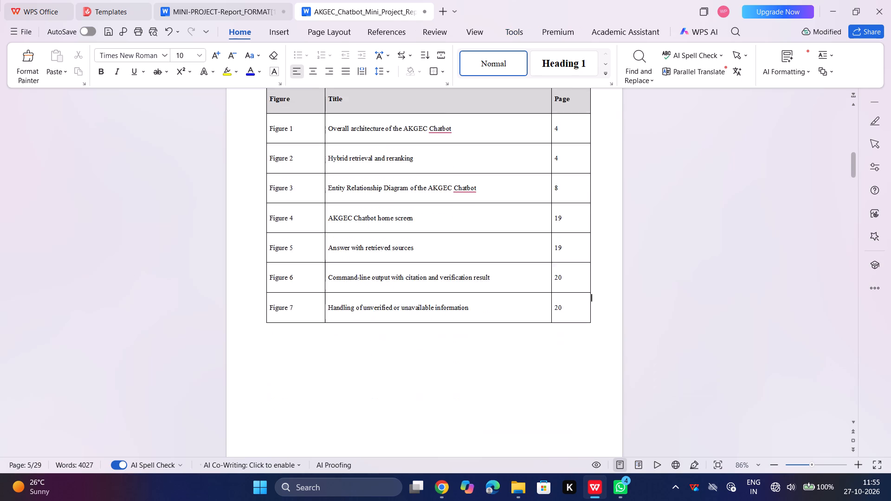
scroll(598, 400, up, 5)
scroll(598, 400, down, 3)
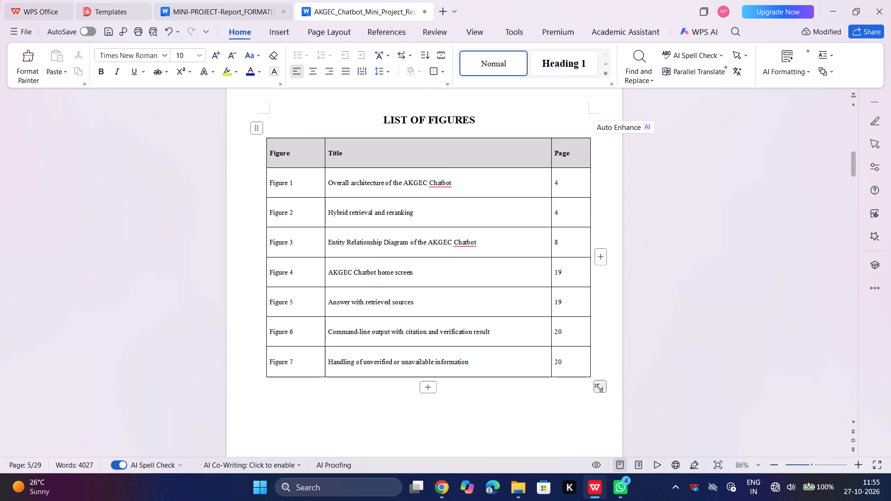
drag(599, 388, 601, 447)
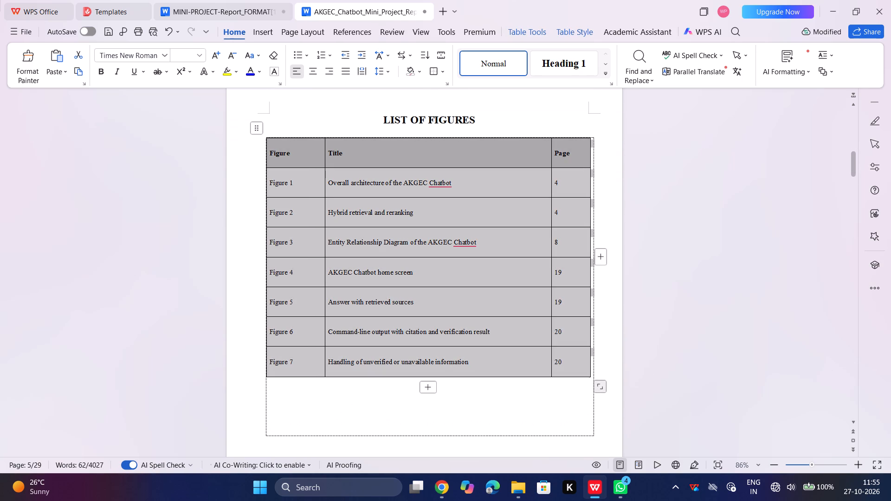
drag(601, 447, 602, 458)
scroll(602, 458, down, 5)
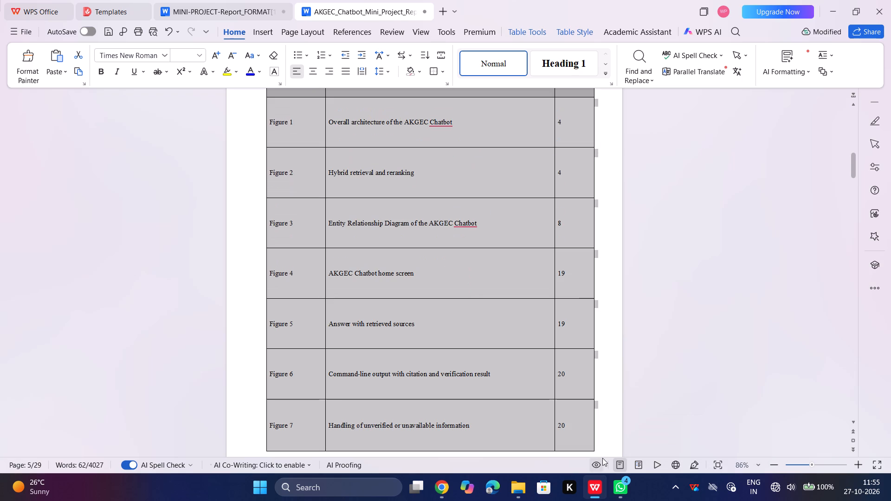
scroll(655, 342, down, 4)
scroll(655, 342, up, 5)
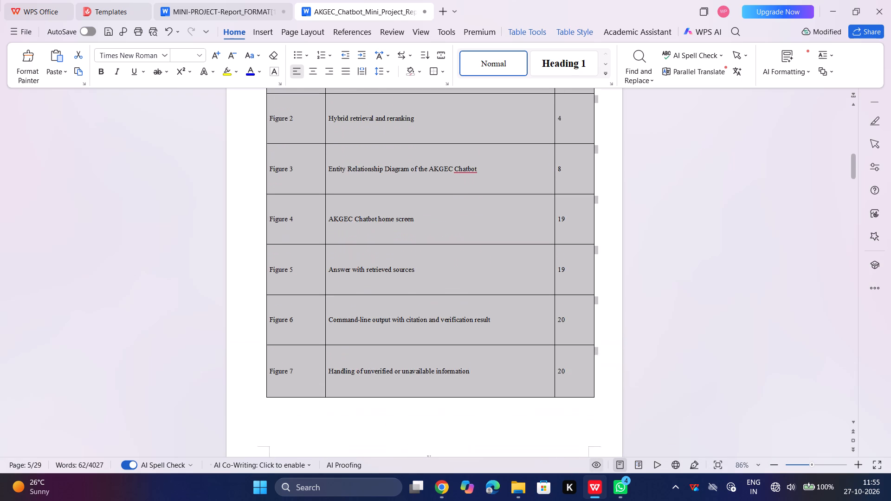
scroll(655, 342, up, 3)
click(655, 342)
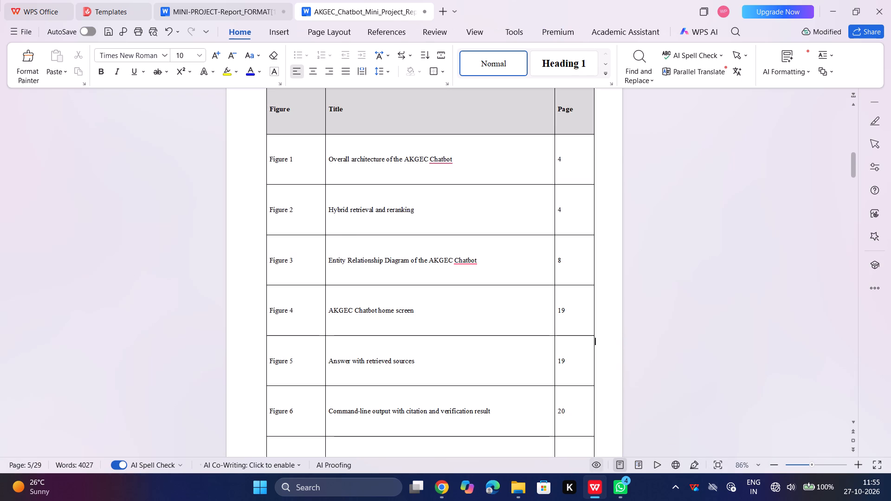
Center the page numbers for Figure 1 to Figure 7 in the List of Figures, leaving out the Page header cell.
scroll(655, 342, down, 1)
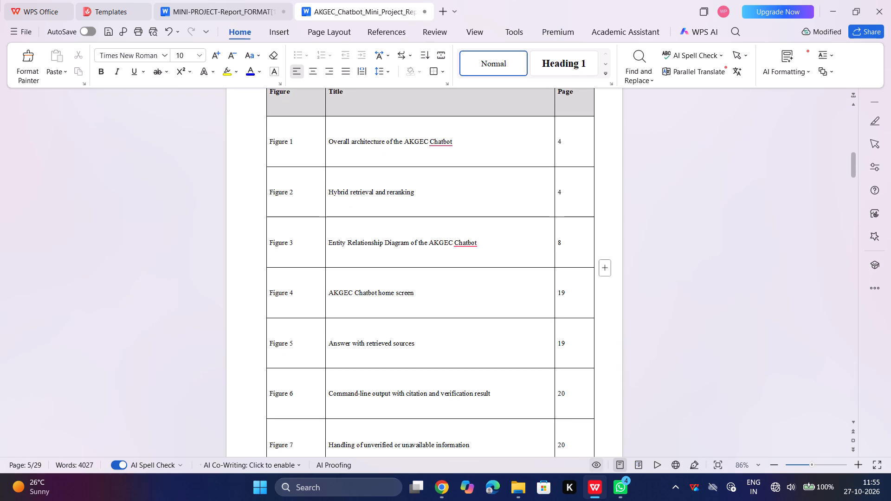
drag(560, 138, 595, 348)
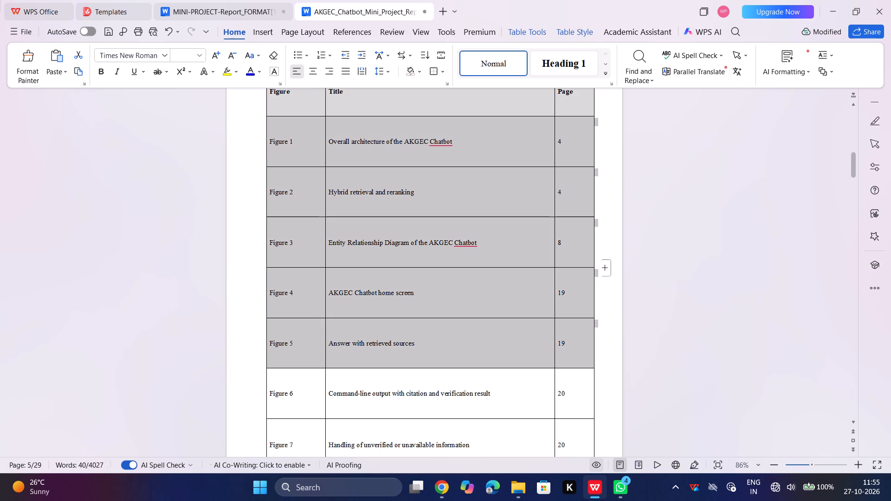
drag(595, 348, 568, 176)
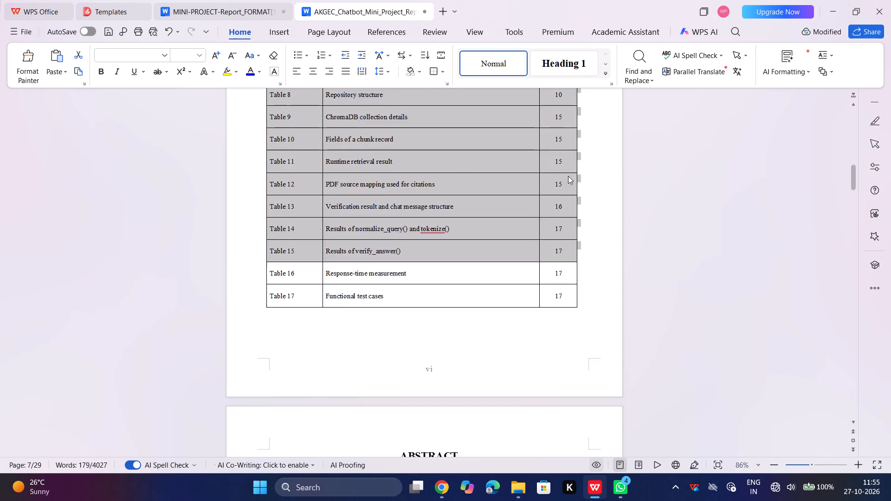
drag(568, 176, 575, 425)
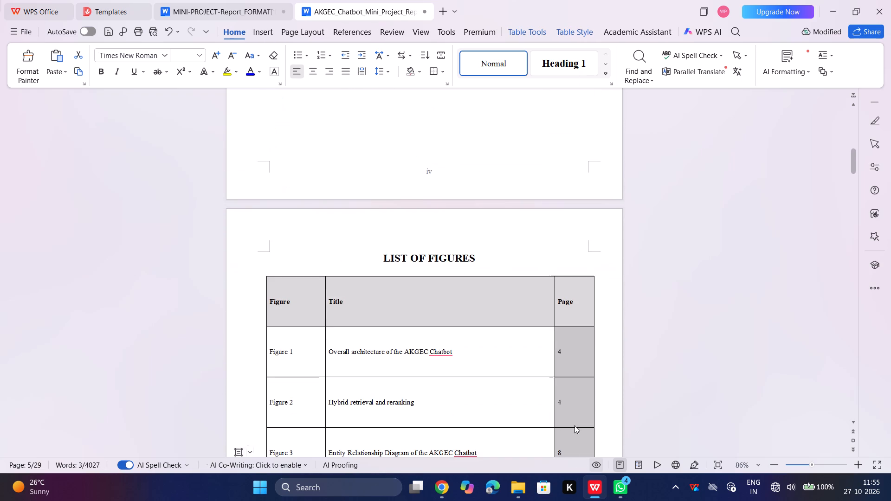
drag(575, 425, 580, 396)
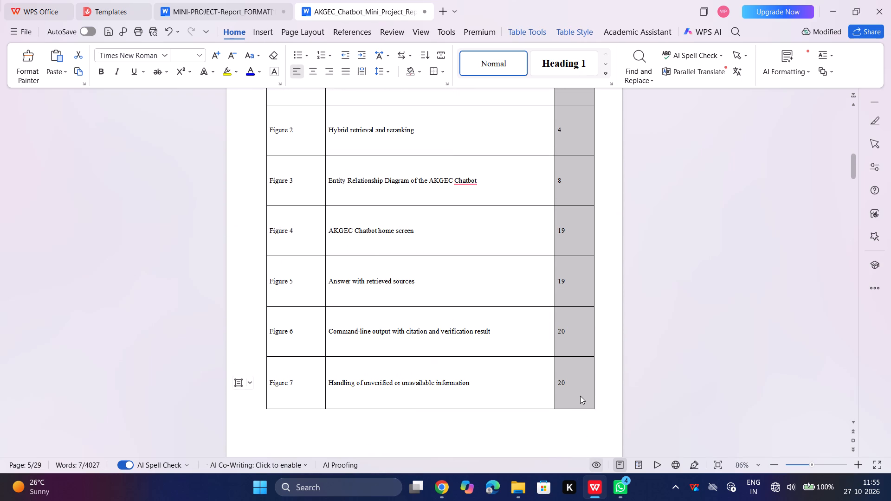
click(757, 379)
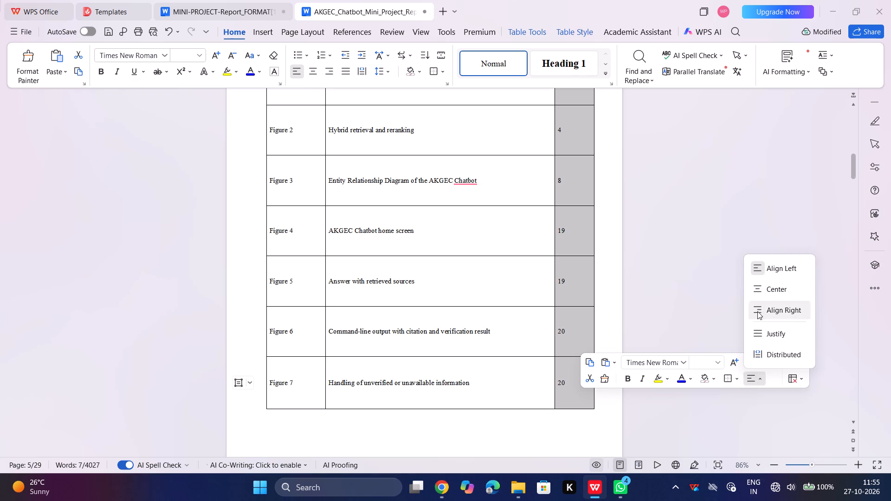
click(763, 284)
click(713, 215)
Center the Title header text in the List of Figures table.
scroll(713, 215, up, 5)
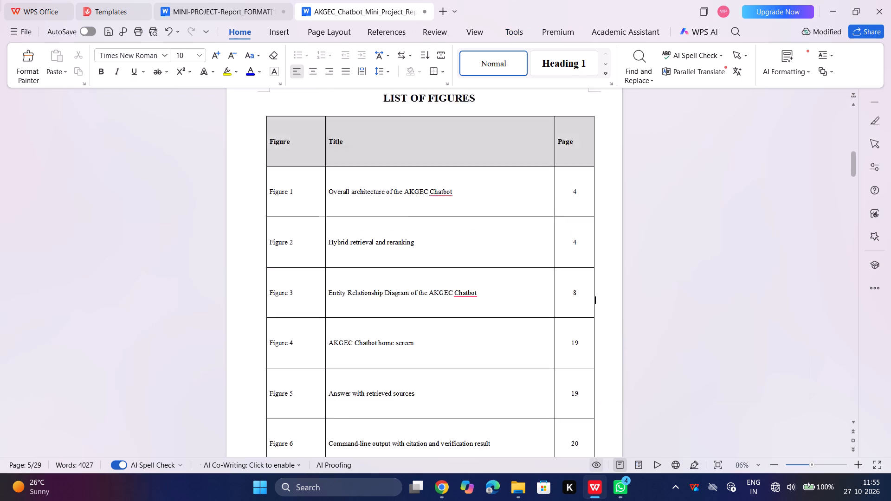
scroll(713, 215, up, 8)
scroll(713, 215, down, 4)
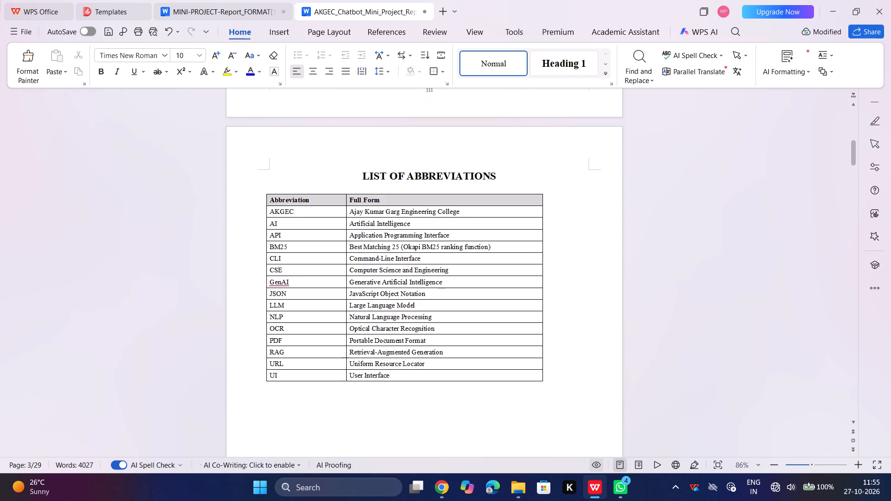
scroll(713, 215, down, 6)
scroll(713, 215, up, 5)
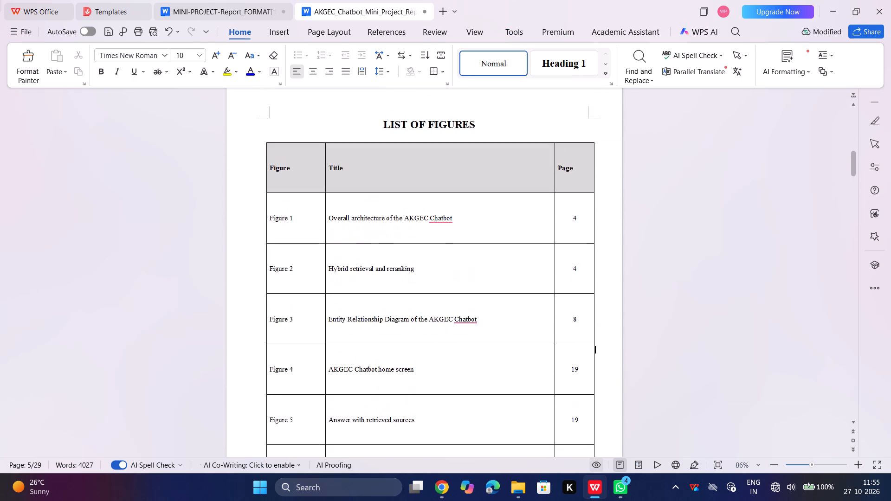
scroll(713, 215, up, 3)
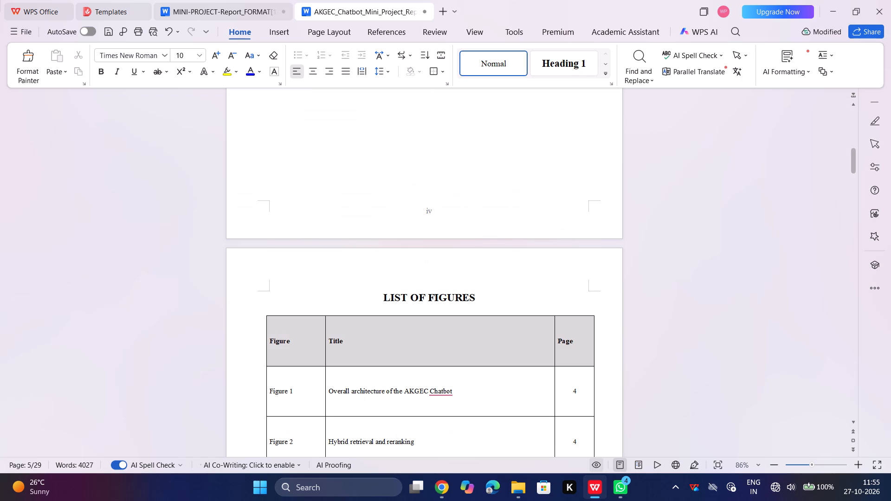
click(512, 353)
drag(512, 353, 366, 356)
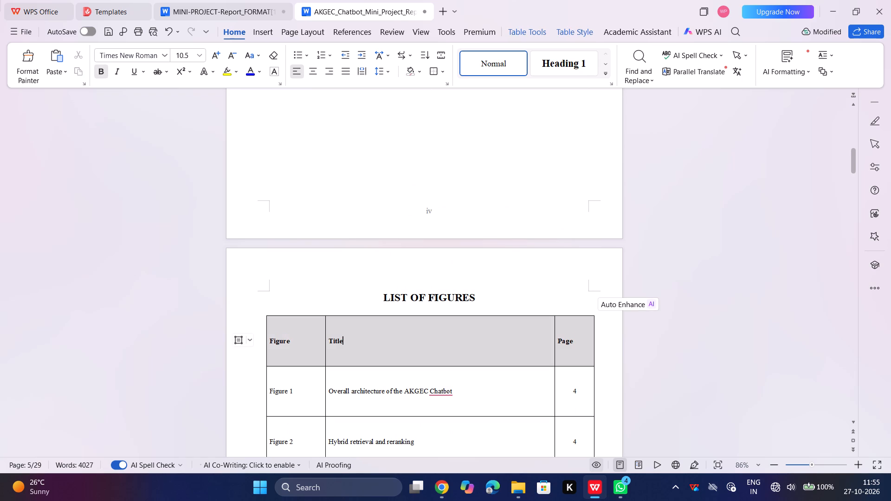
drag(366, 356, 328, 348)
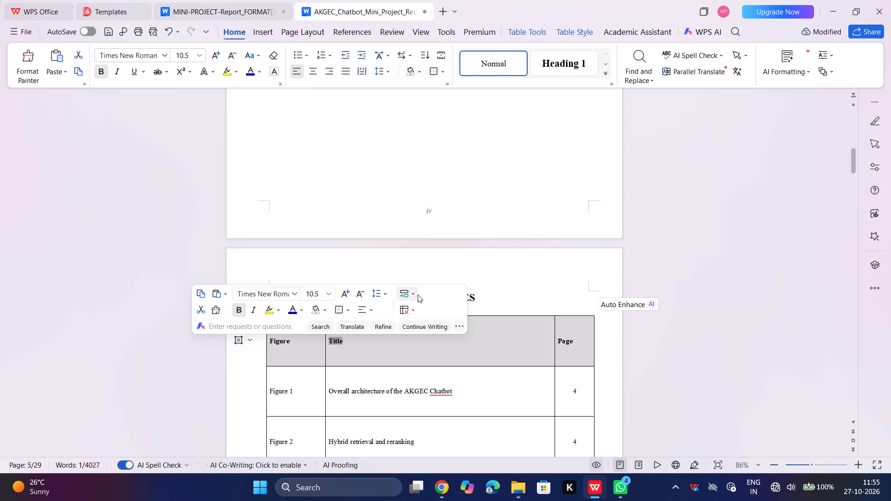
click(371, 308)
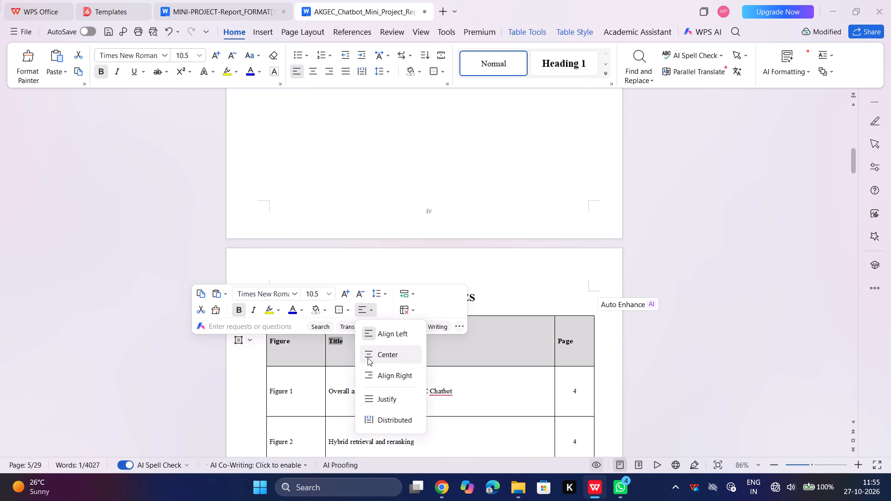
click(368, 358)
click(669, 328)
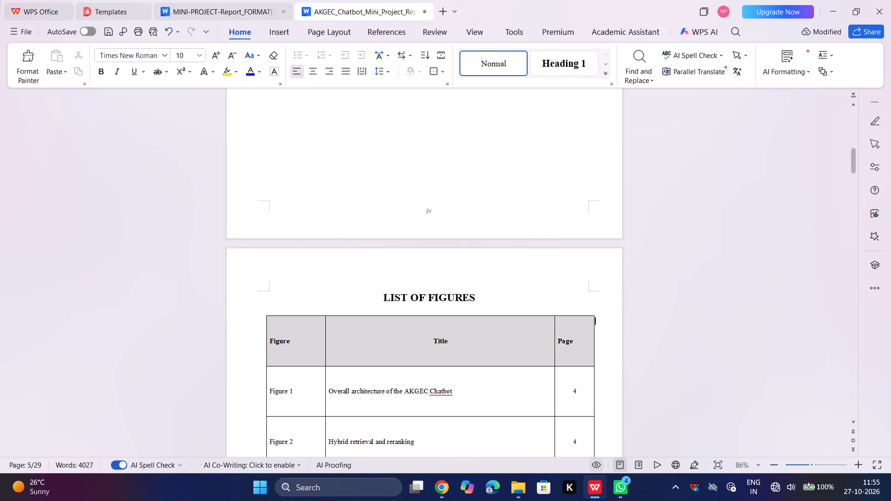
Enlarge the List of Abbreviations table to about the full text width, with taller rows that fill most of its page.
scroll(669, 328, up, 5)
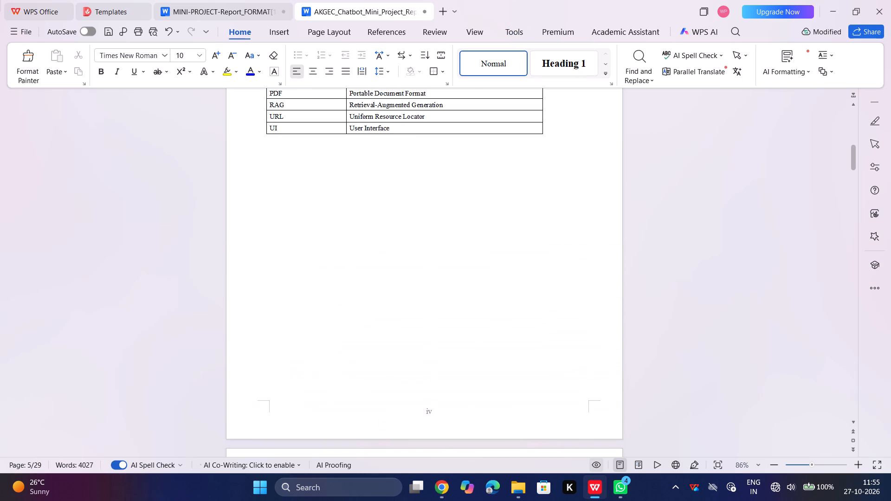
scroll(669, 328, up, 3)
scroll(669, 328, down, 4)
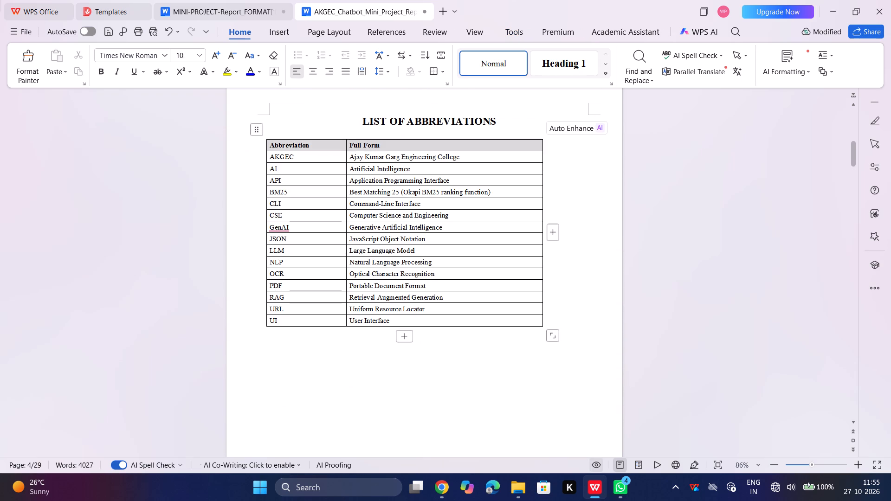
drag(550, 335, 580, 446)
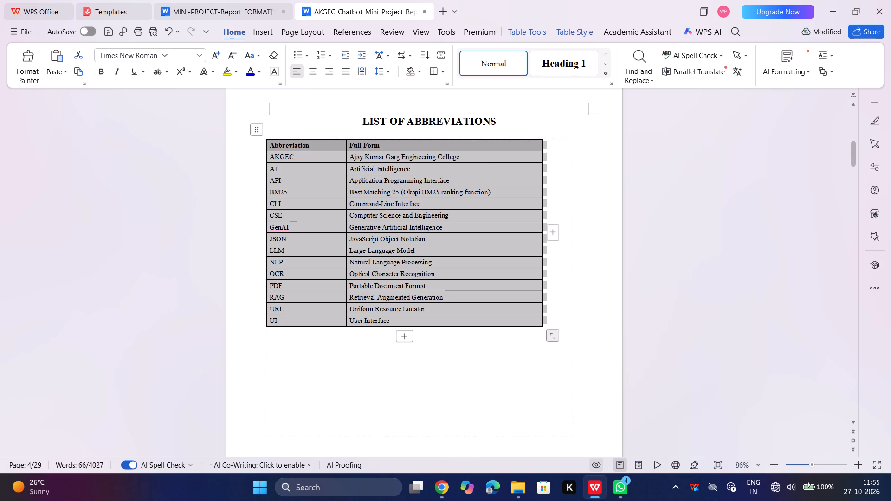
drag(580, 446, 595, 441)
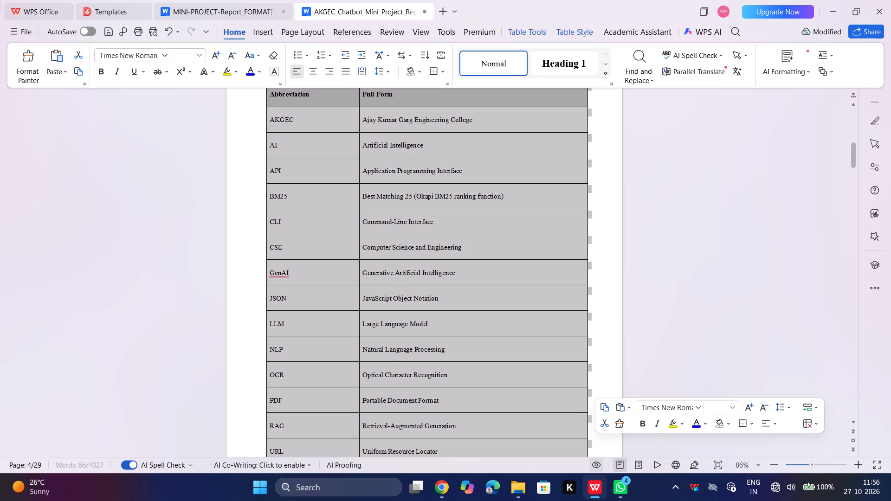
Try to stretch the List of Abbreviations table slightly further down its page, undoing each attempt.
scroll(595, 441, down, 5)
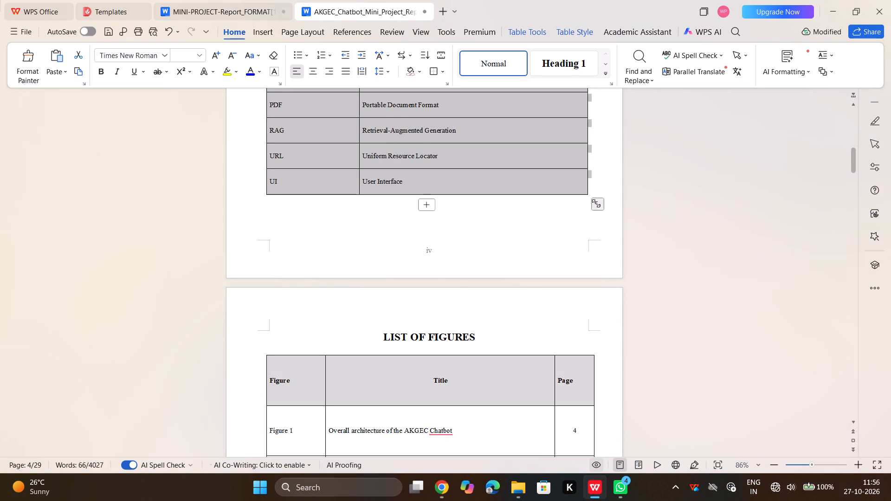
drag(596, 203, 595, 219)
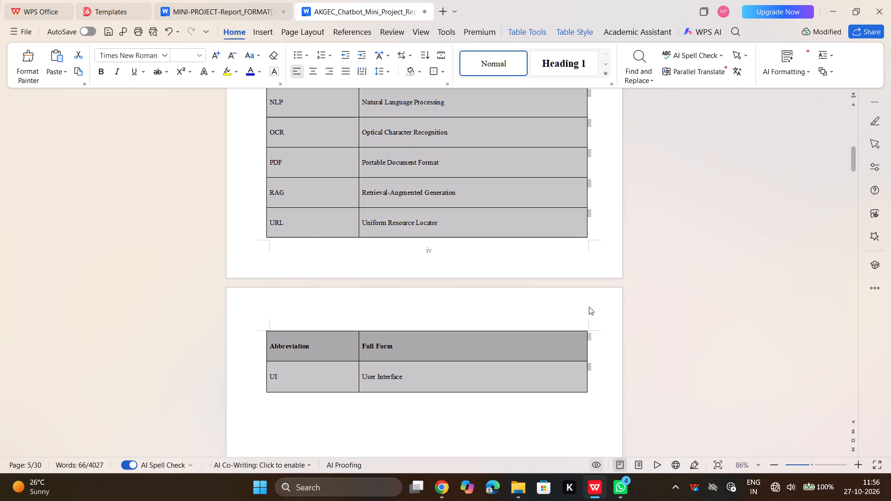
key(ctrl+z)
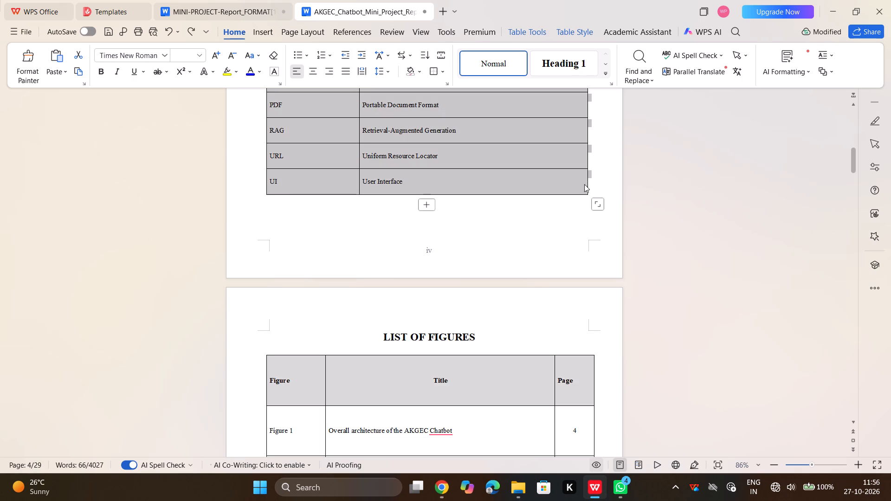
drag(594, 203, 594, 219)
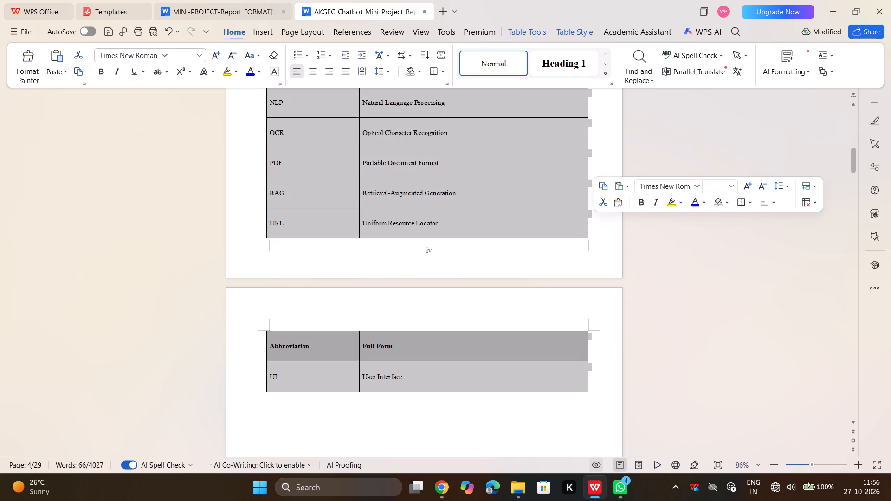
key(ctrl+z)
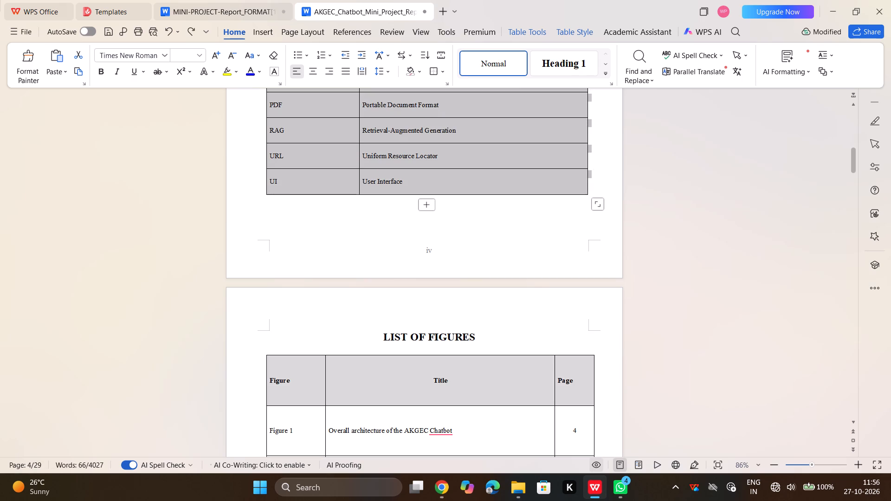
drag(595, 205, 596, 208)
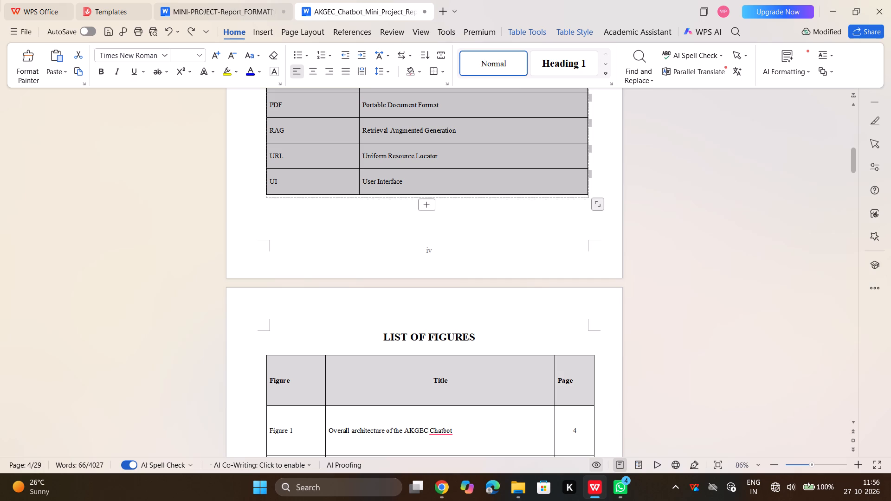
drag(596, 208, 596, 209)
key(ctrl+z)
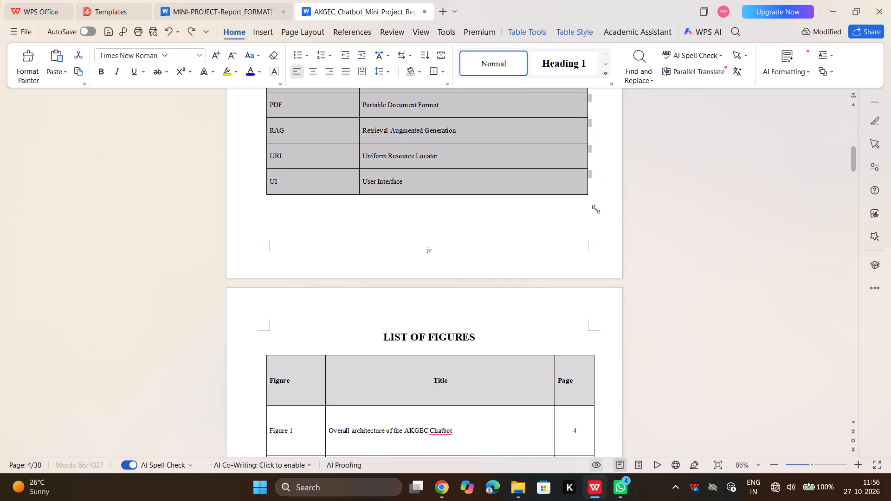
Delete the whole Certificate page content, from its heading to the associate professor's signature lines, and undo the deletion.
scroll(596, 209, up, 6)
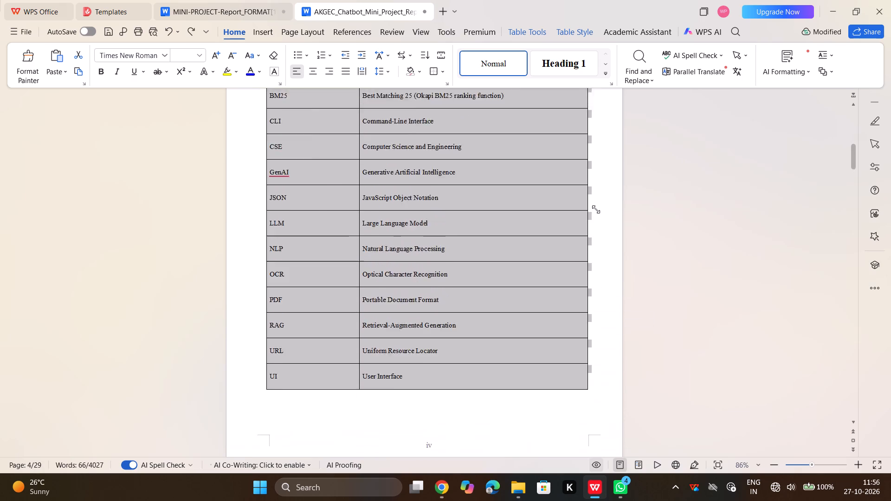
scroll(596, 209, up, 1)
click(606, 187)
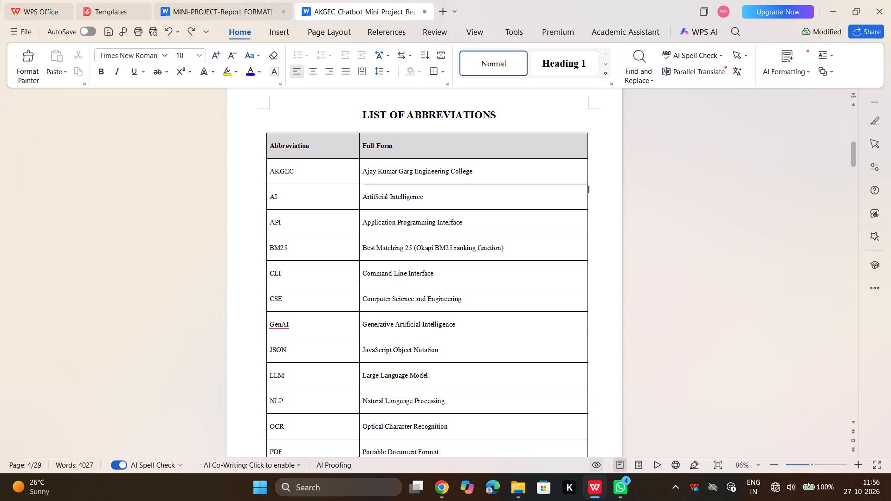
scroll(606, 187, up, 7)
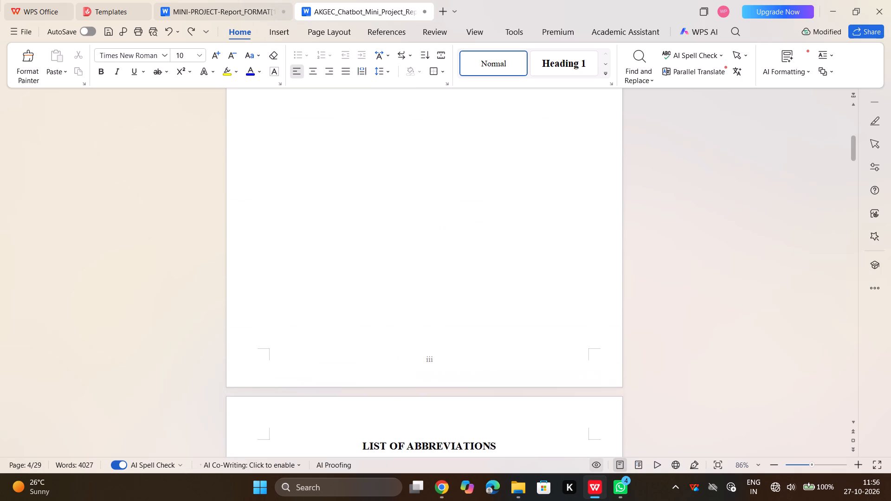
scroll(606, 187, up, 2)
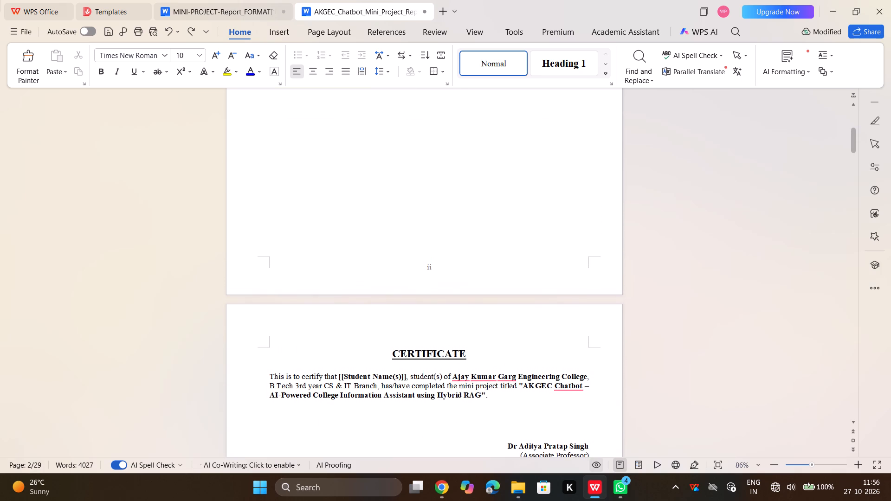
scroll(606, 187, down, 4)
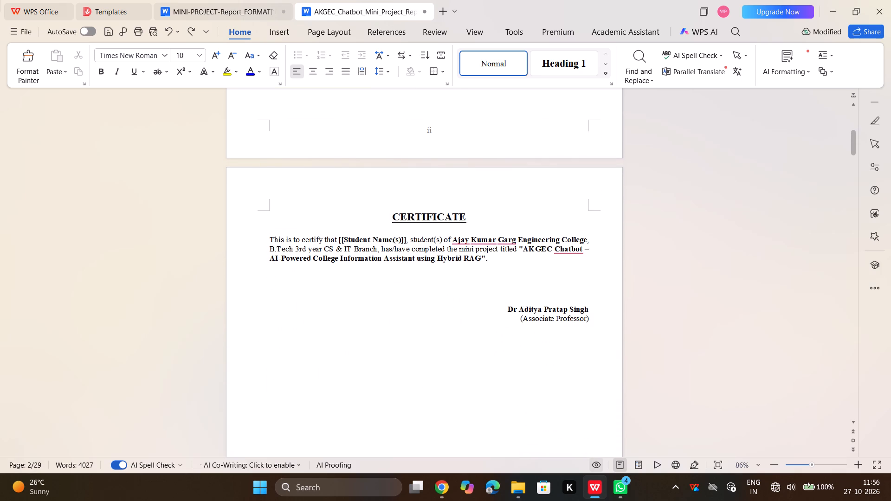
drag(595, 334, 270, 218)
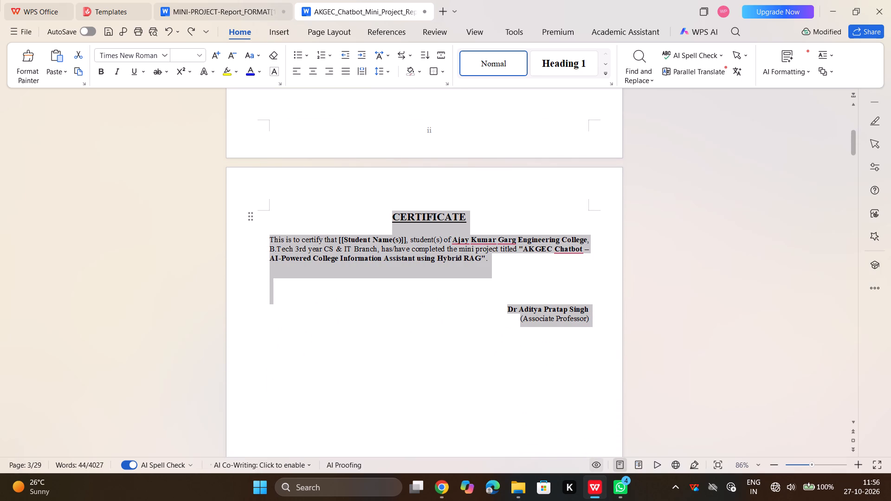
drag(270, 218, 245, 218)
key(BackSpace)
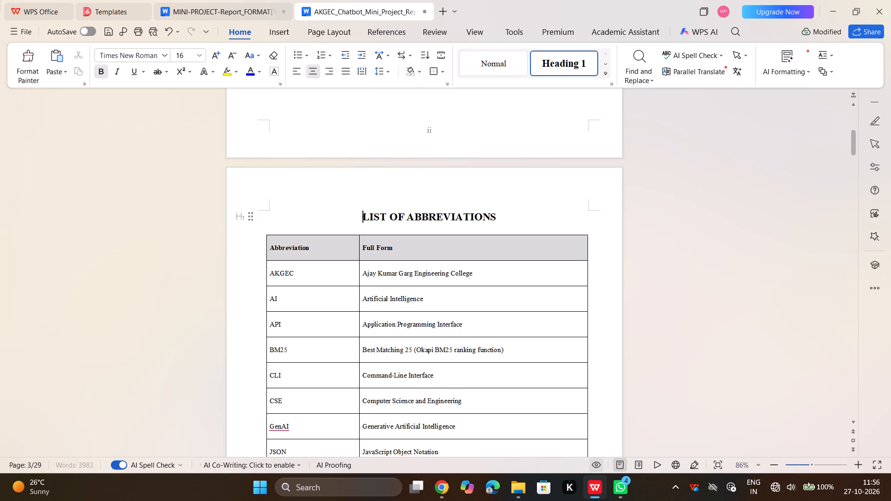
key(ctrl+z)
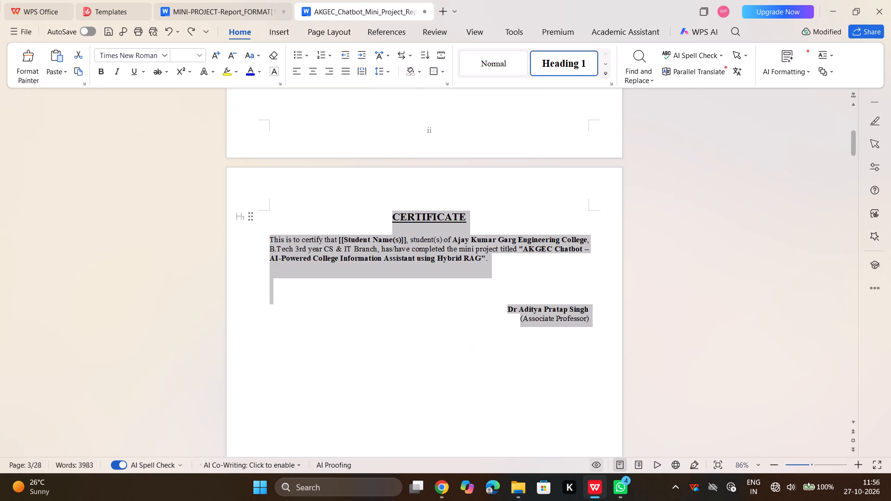
Switch to the MINI-PROJECT-Report_FORMAT document and examine the layout and wording of its Certificate page.
click(186, 12)
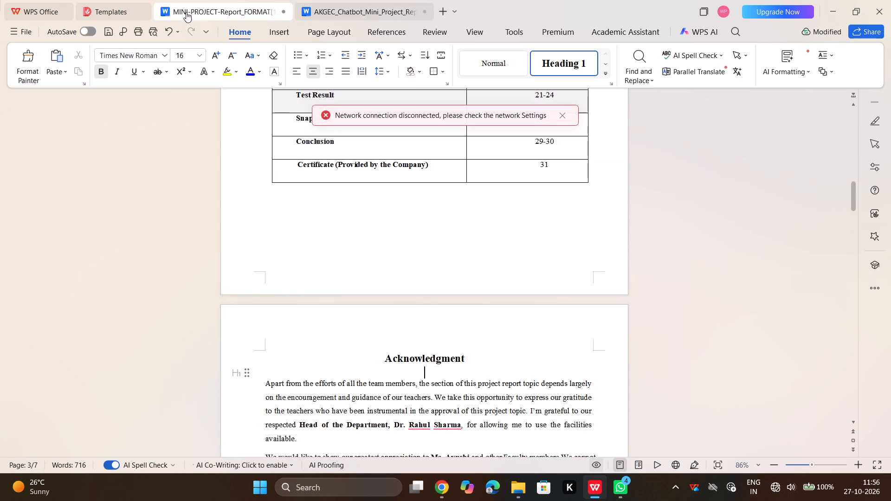
scroll(287, 238, down, 4)
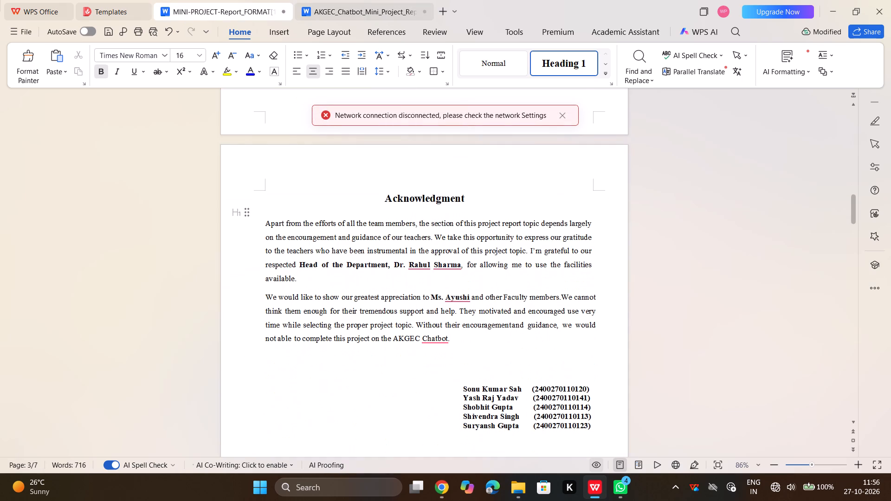
scroll(296, 260, down, 3)
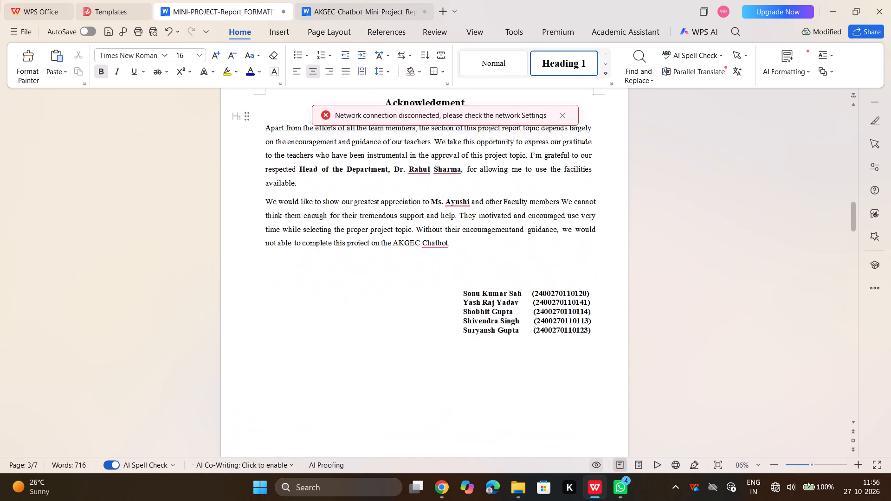
scroll(296, 260, down, 1)
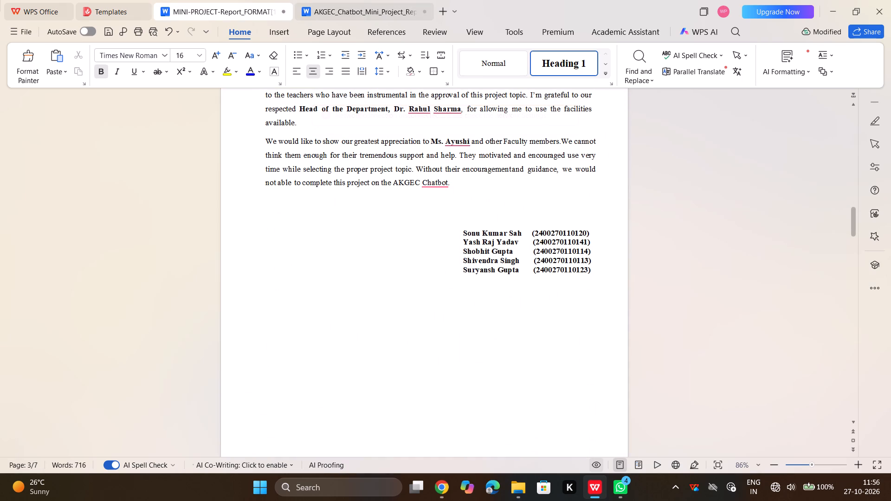
scroll(296, 260, down, 6)
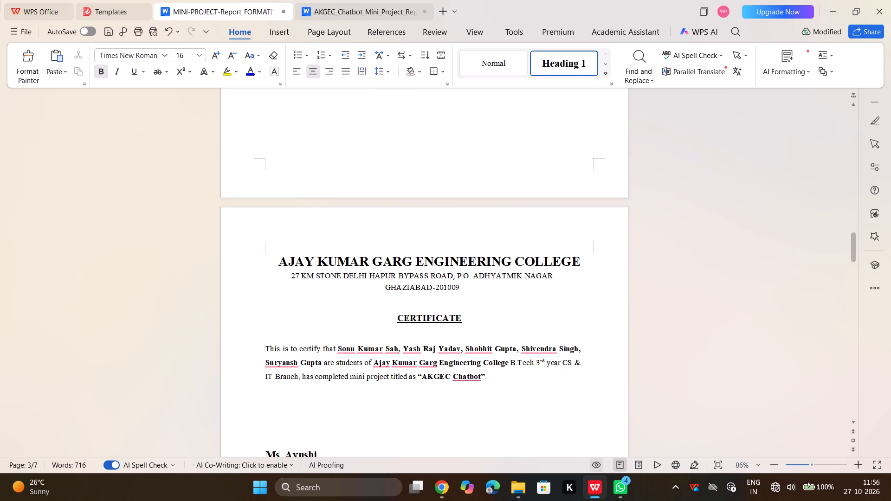
scroll(296, 260, down, 2)
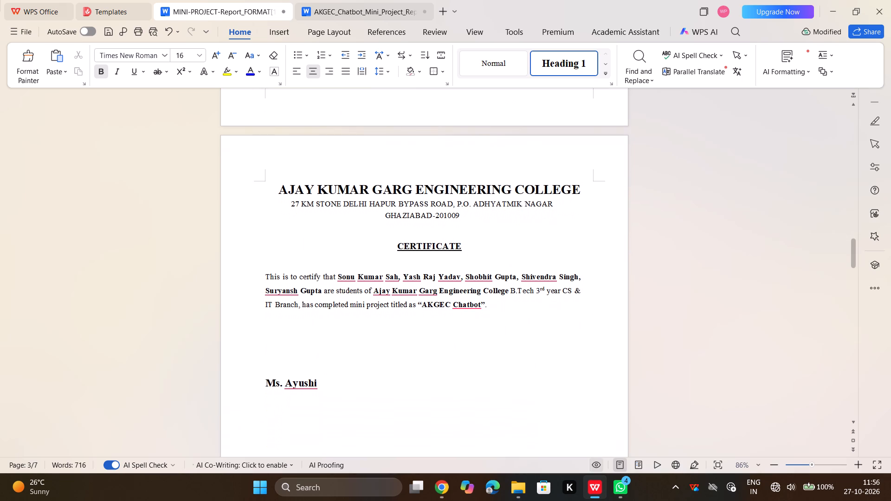
scroll(296, 260, down, 2)
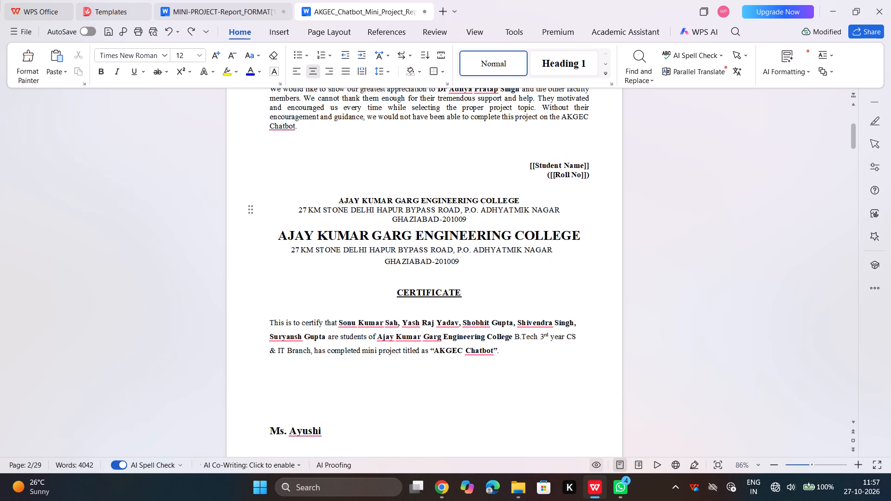
Insert blank lines below the first college address block so the pasted certificate starts at the top of a new page.
click(518, 225)
key(Return)
key(Return)
key(Return)
key(Return)
key(Return)
key(Return)
key(Return)
key(Return)
key(Return)
key(Return)
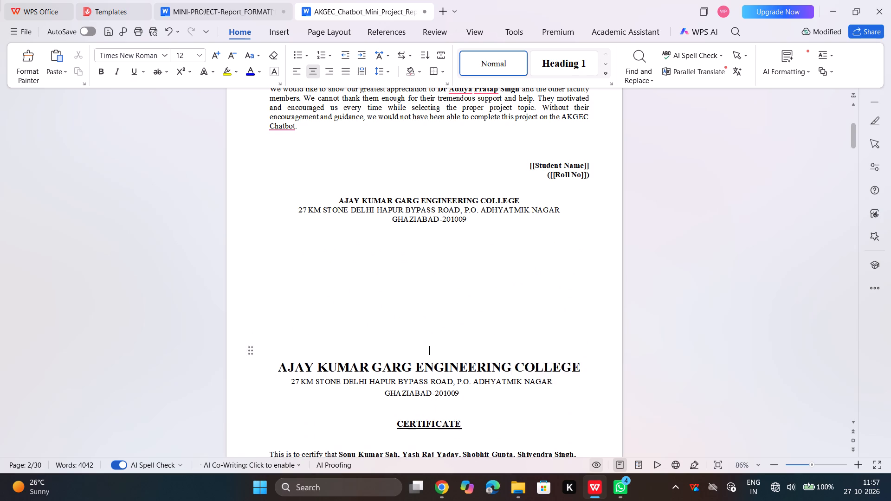
key(Return)
key(Return)
key(Return)
key(Return)
key(Return)
key(Return)
key(Return)
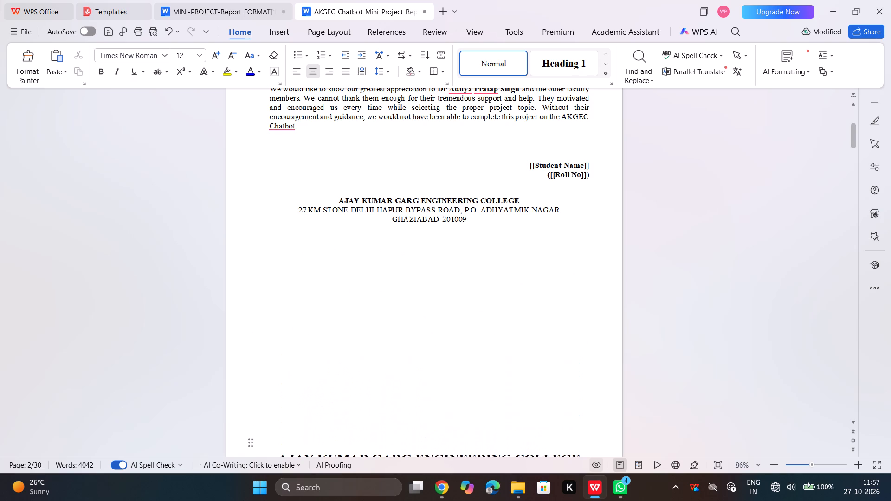
key(Return)
key(Return)
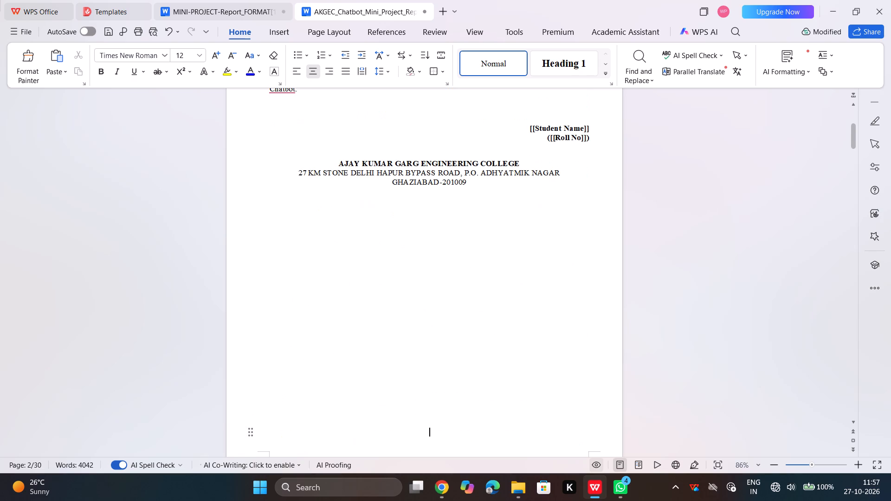
scroll(518, 225, down, 6)
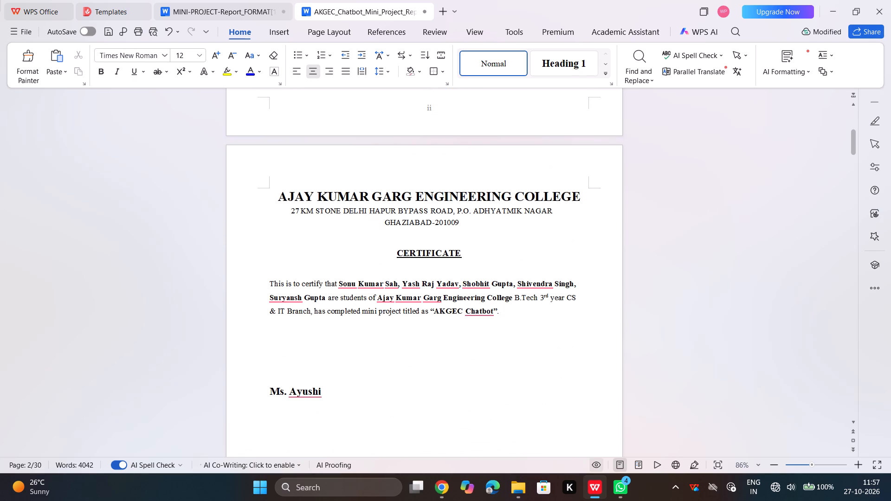
Indent the signatory's name below the certificate text with tabs so it sits near the page's right margin.
click(520, 391)
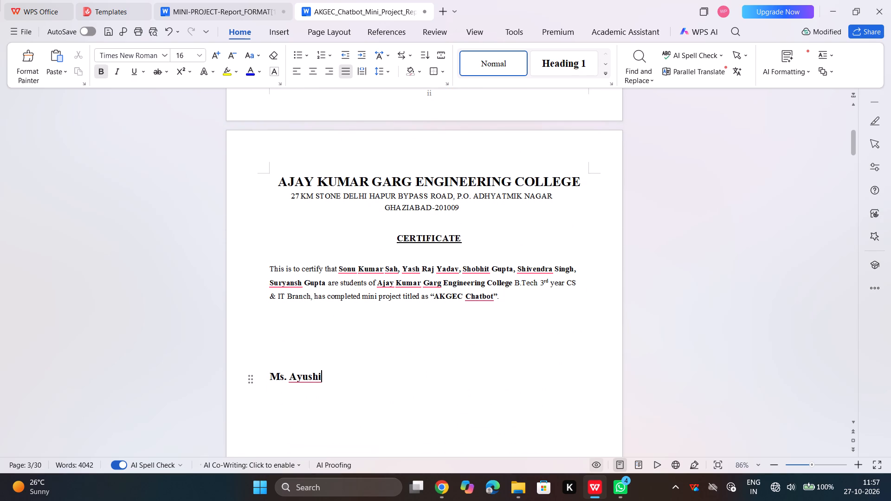
scroll(520, 391, up, 5)
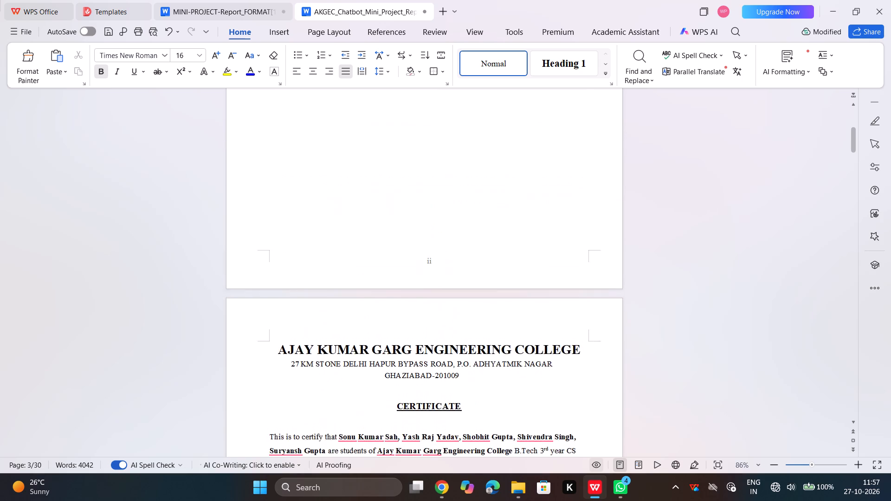
scroll(520, 391, up, 3)
scroll(520, 391, down, 2)
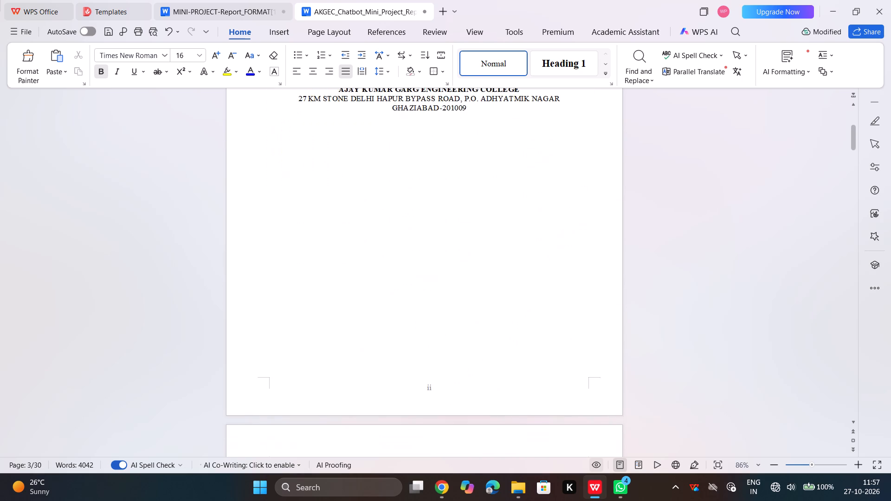
scroll(520, 391, down, 3)
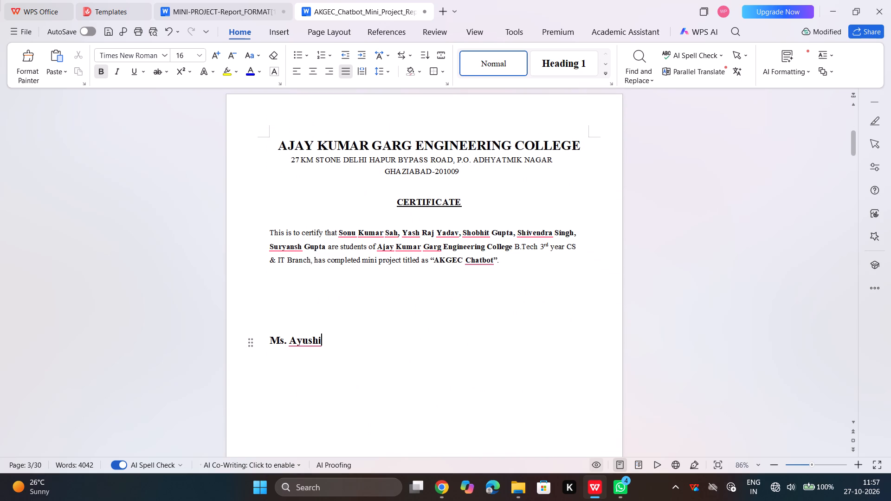
click(270, 340)
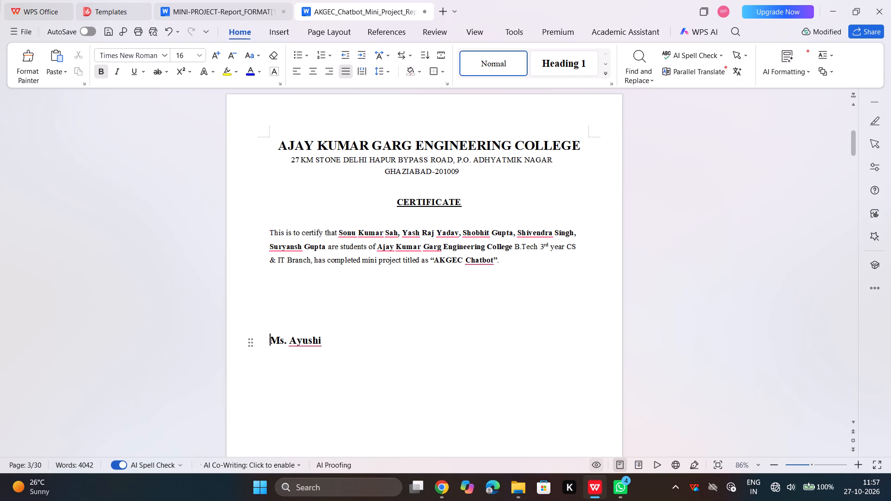
key(Tab)
key(Tab)
key(Tab)
key(Tab)
key(Tab)
key(Tab)
key(Tab)
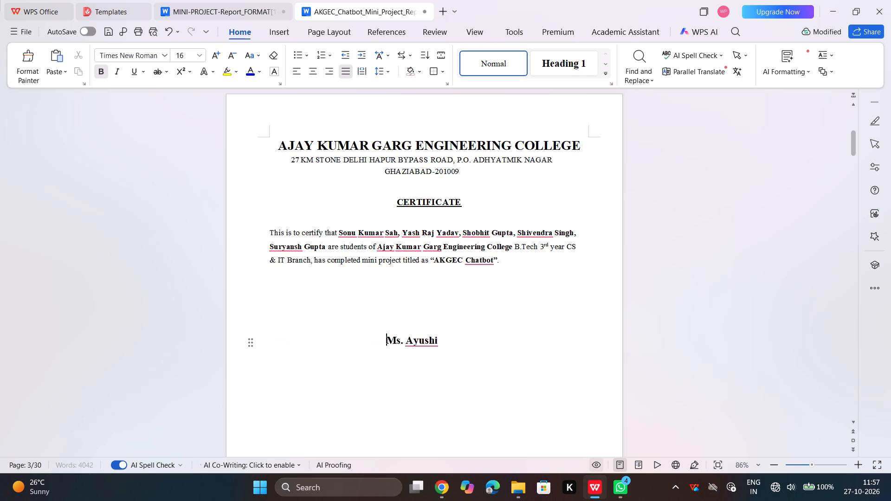
key(Tab)
key(Tab)
key(Tab)
key(Tab)
key(Tab)
key(Tab)
key(Tab)
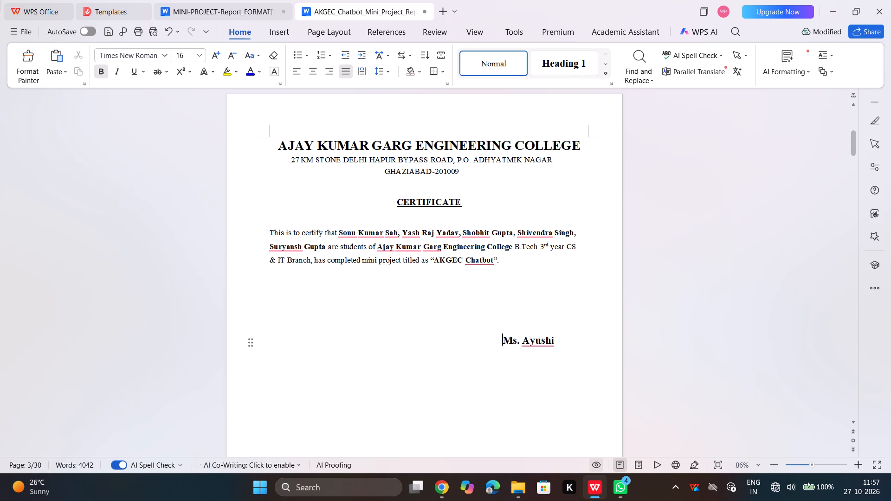
key(Tab)
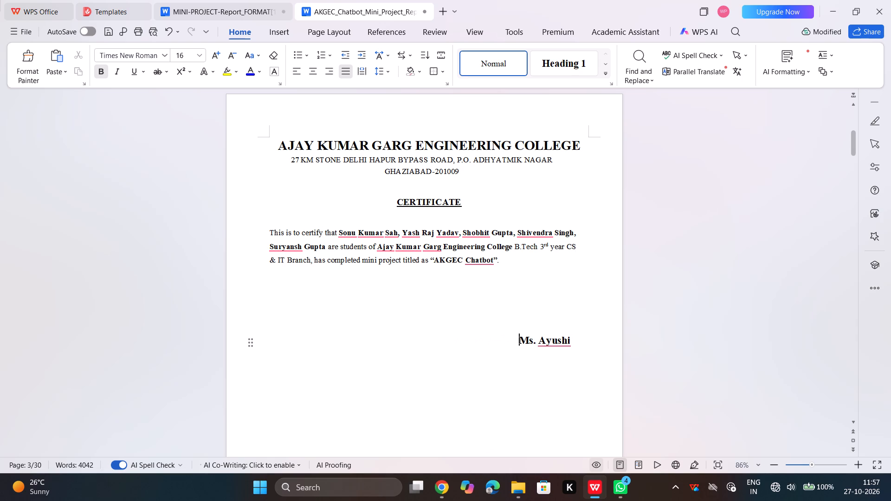
drag(576, 338, 515, 340)
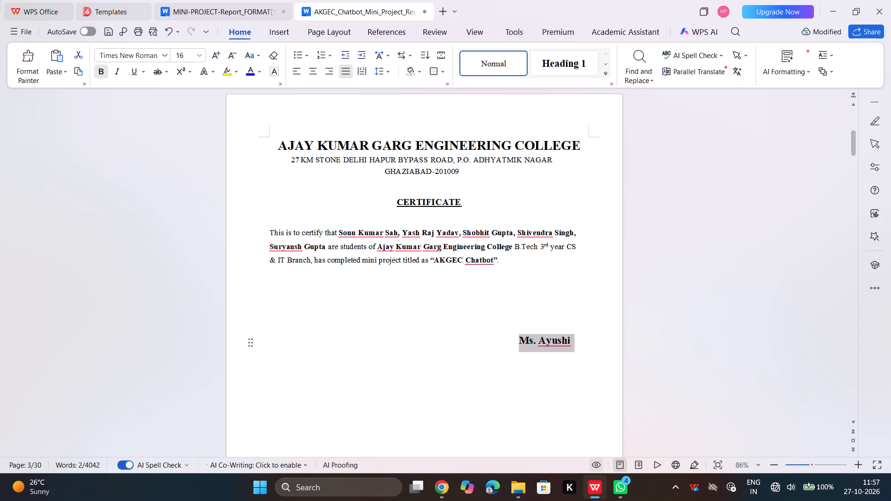
key(Up)
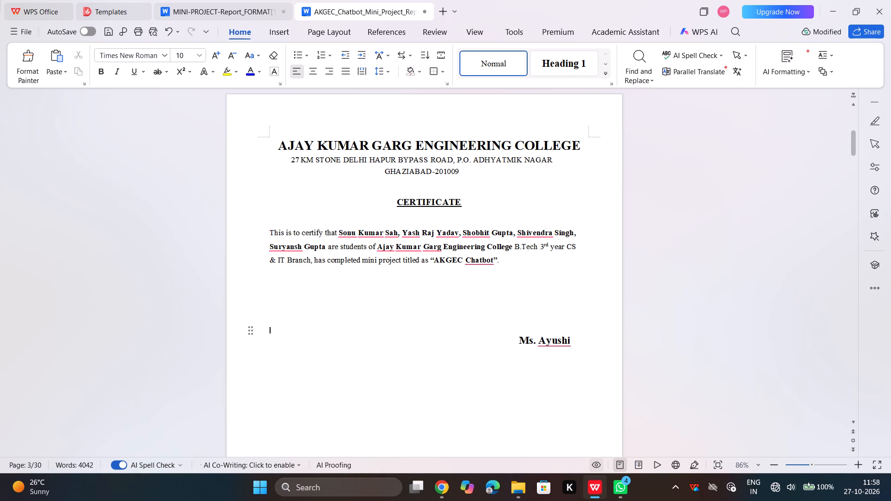
click(530, 326)
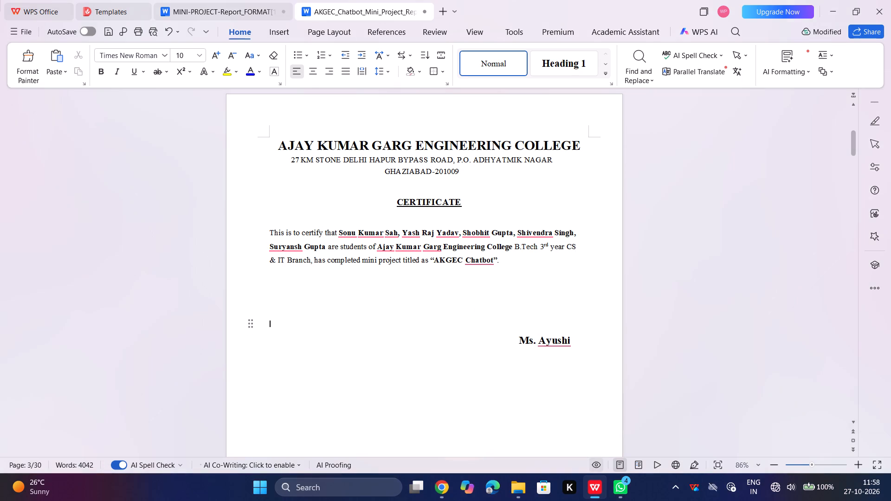
Examine the report's front pages from the Acknowledgement to the Table of Contents for page layout and blank pages.
scroll(530, 326, down, 7)
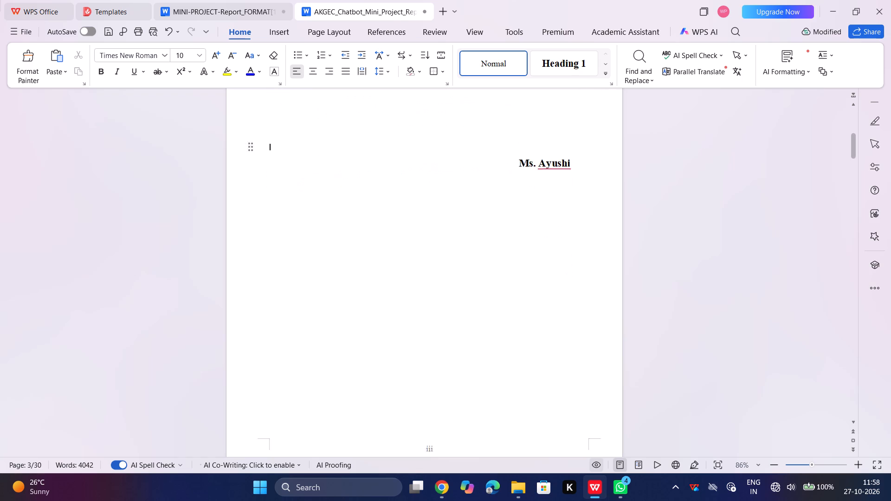
scroll(529, 302, down, 6)
scroll(529, 302, up, 3)
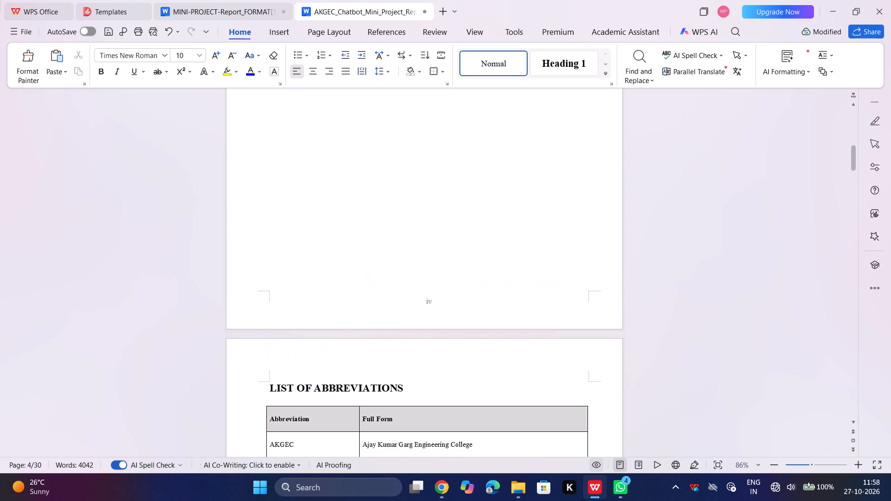
scroll(529, 302, up, 7)
scroll(529, 302, down, 6)
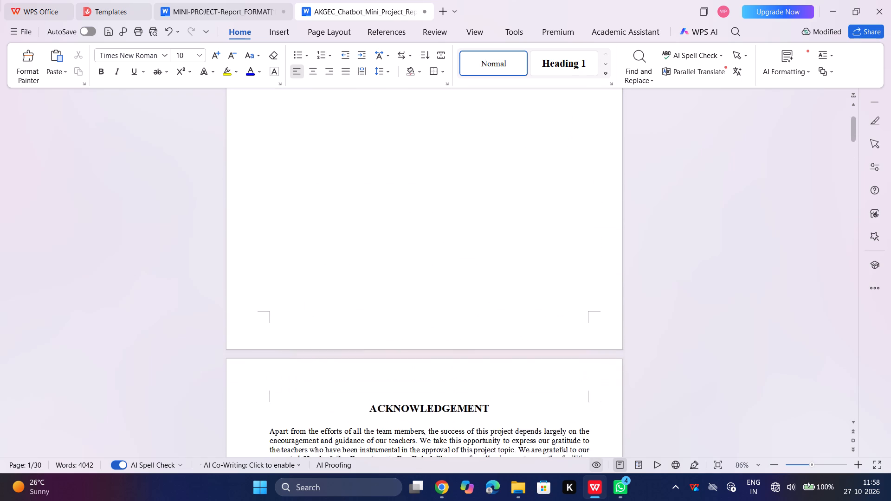
scroll(529, 302, down, 9)
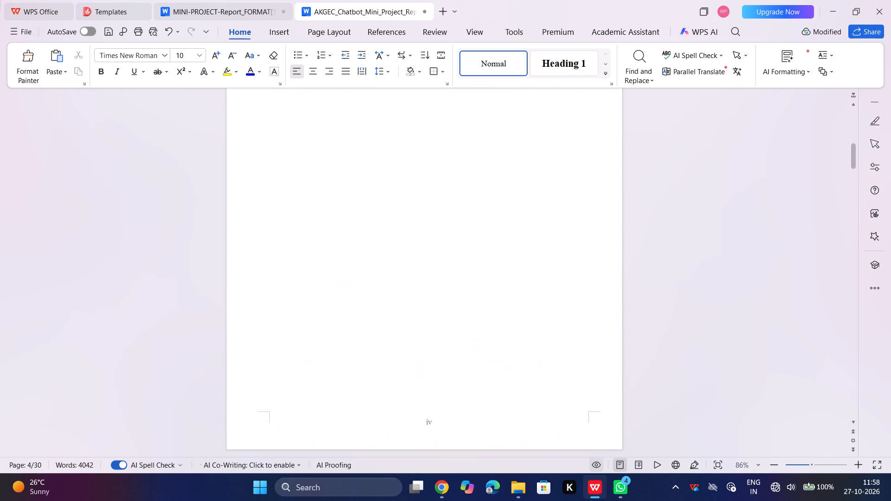
scroll(529, 302, down, 5)
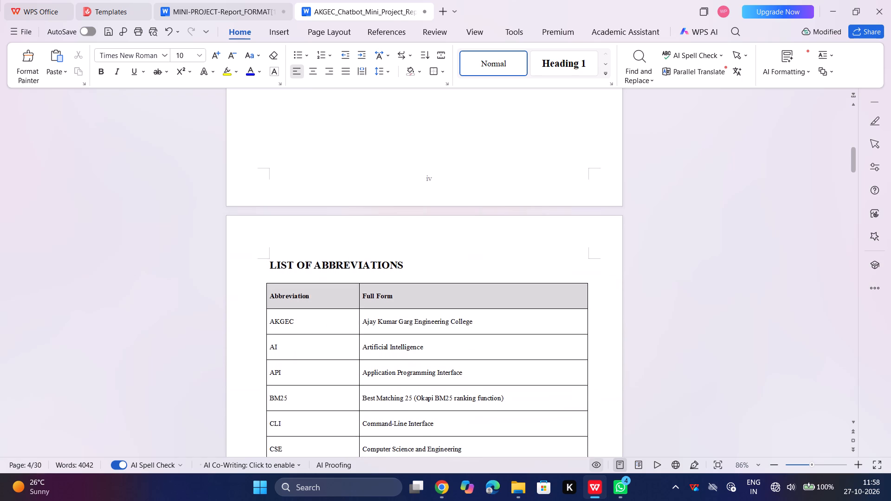
scroll(529, 302, down, 10)
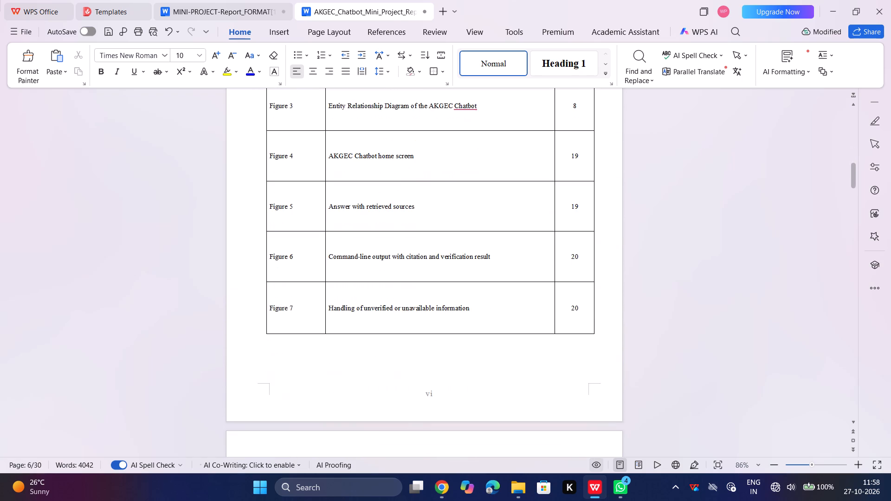
scroll(529, 302, down, 5)
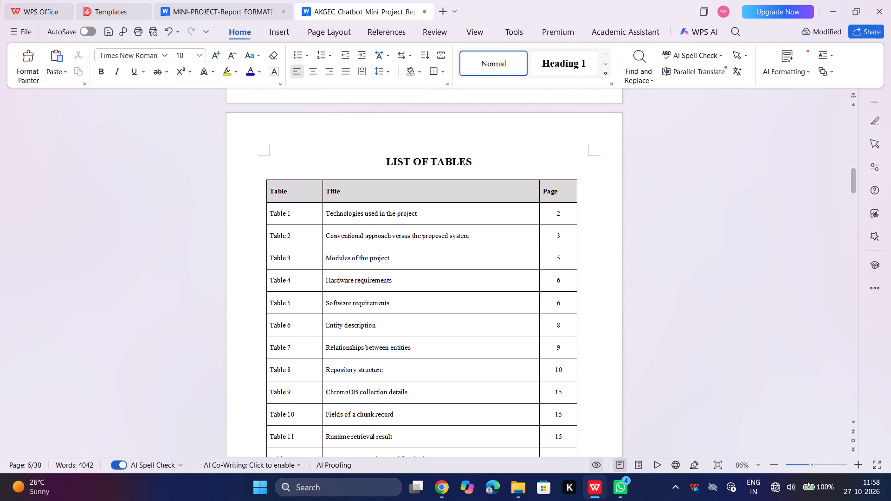
scroll(529, 302, down, 9)
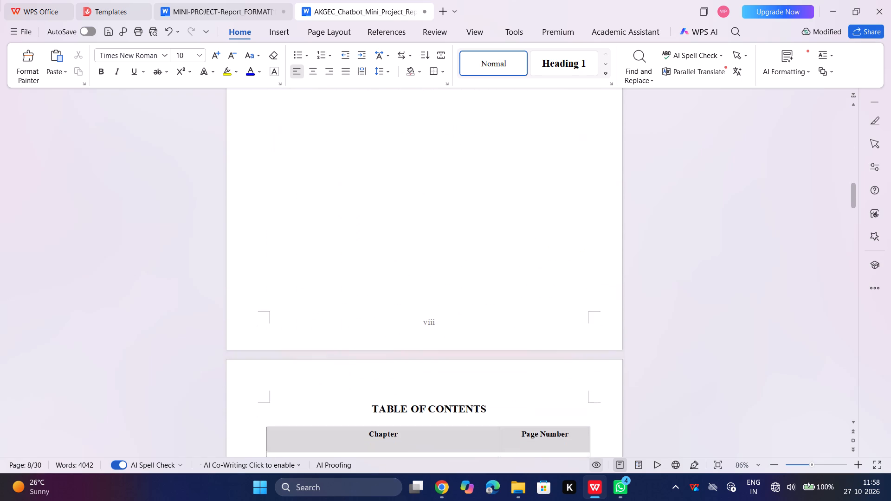
scroll(529, 302, down, 2)
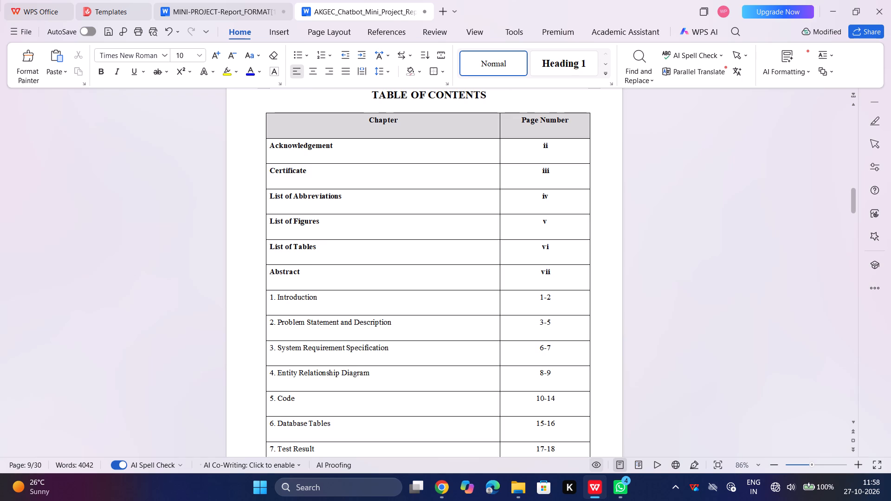
scroll(529, 302, up, 12)
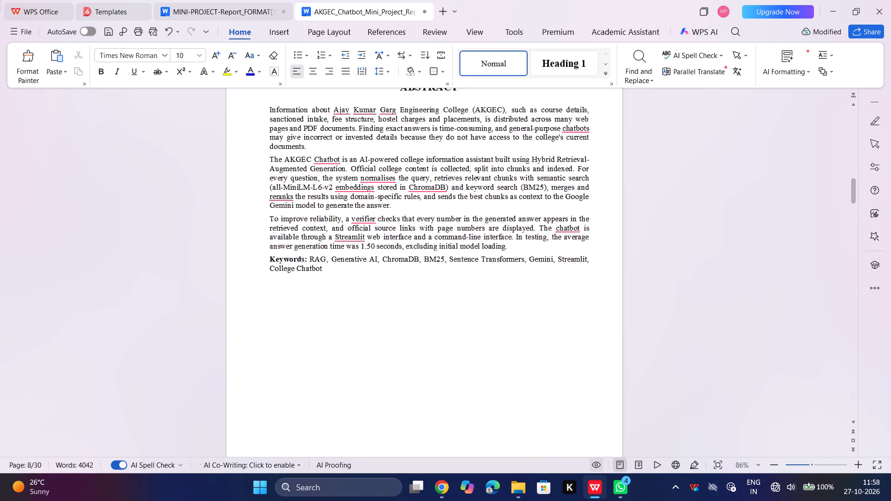
scroll(529, 302, up, 7)
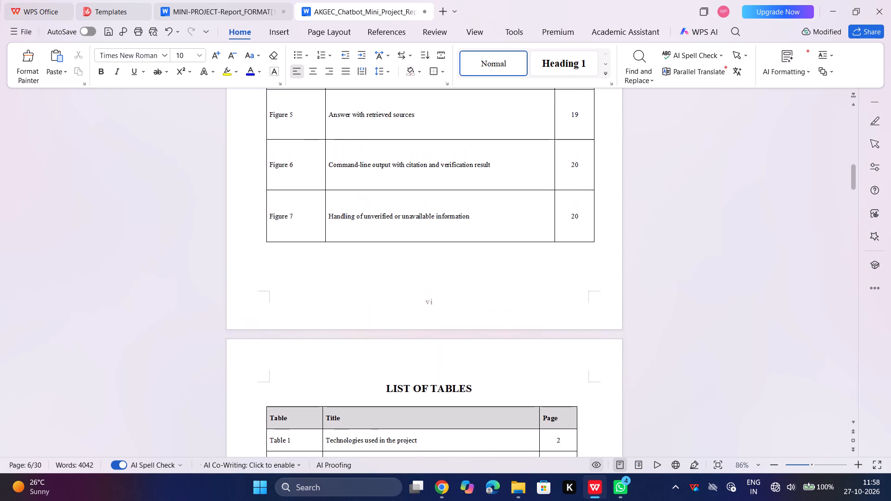
scroll(529, 302, up, 8)
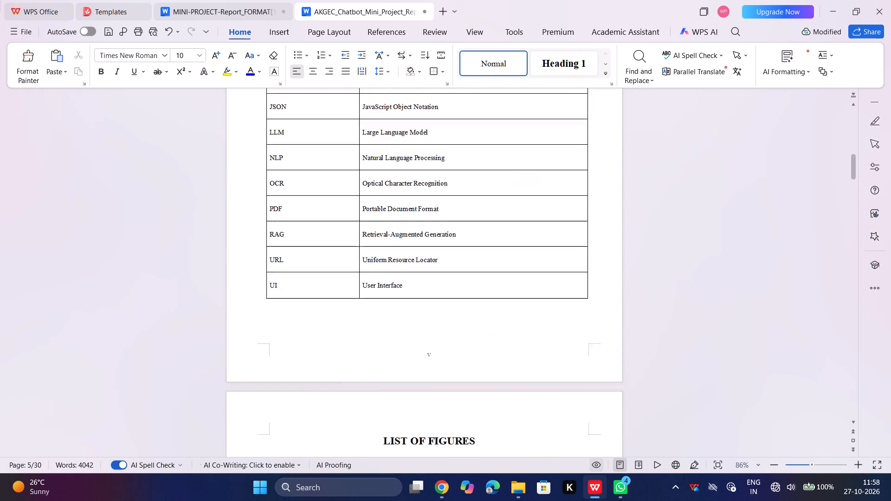
Remove the blank page between the certificate page and the List of Abbreviations.
scroll(529, 302, up, 10)
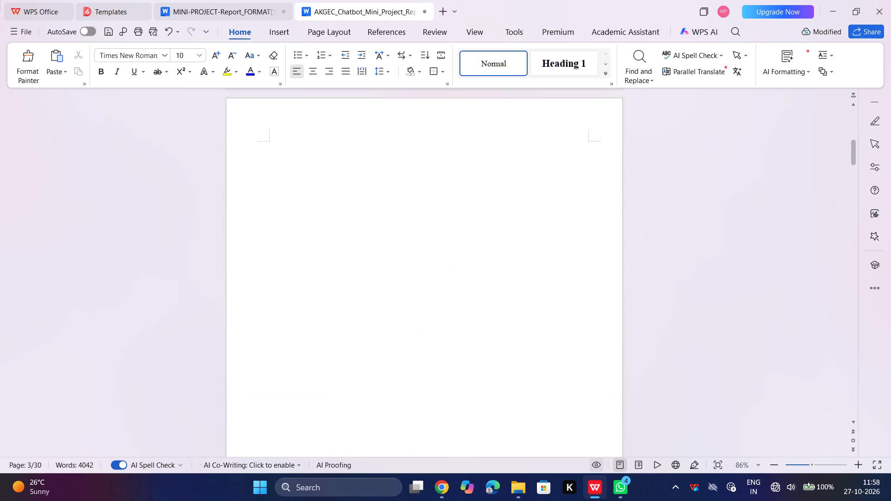
scroll(529, 302, up, 1)
click(329, 203)
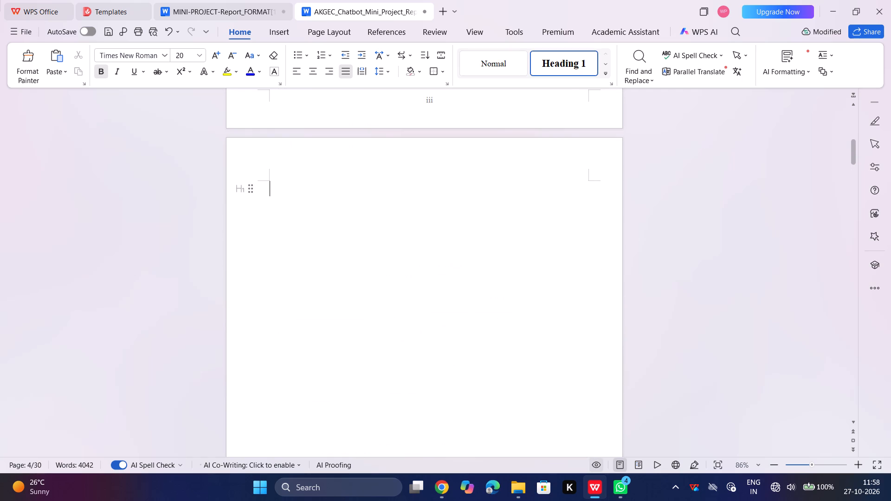
key(BackSpace)
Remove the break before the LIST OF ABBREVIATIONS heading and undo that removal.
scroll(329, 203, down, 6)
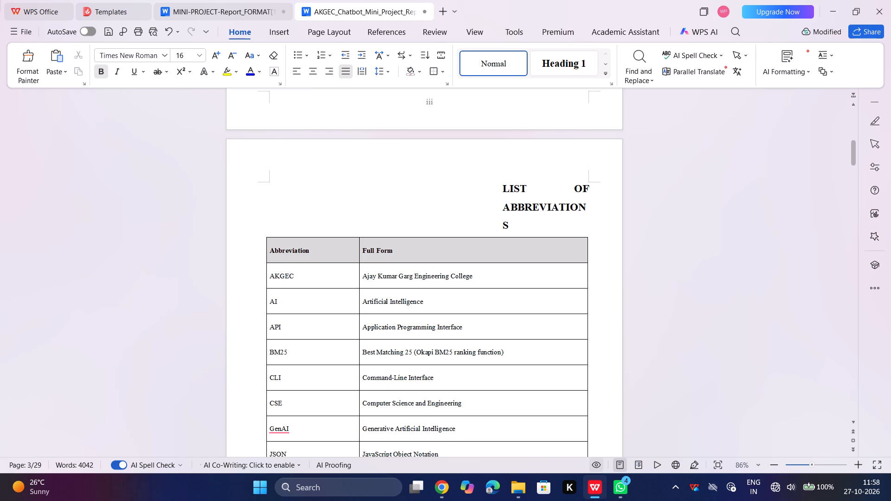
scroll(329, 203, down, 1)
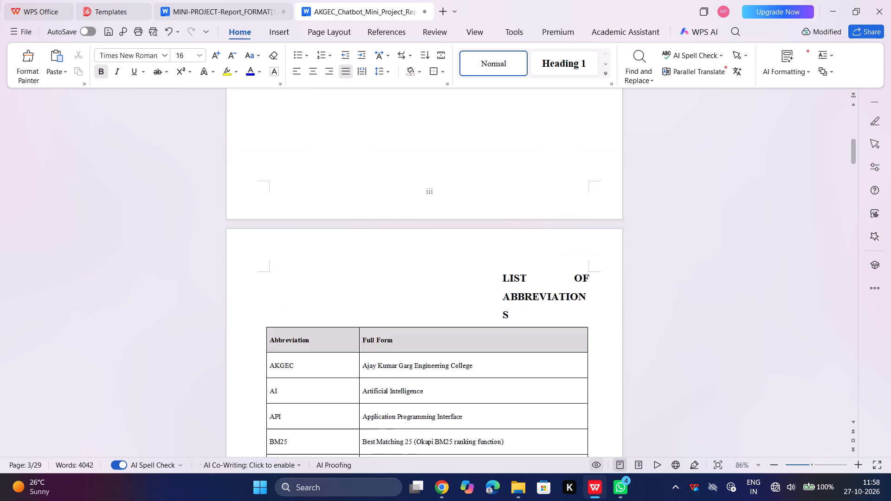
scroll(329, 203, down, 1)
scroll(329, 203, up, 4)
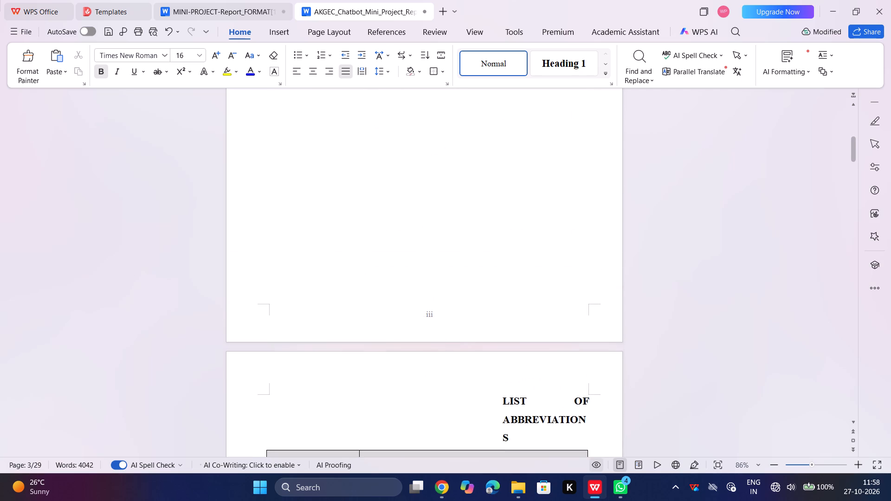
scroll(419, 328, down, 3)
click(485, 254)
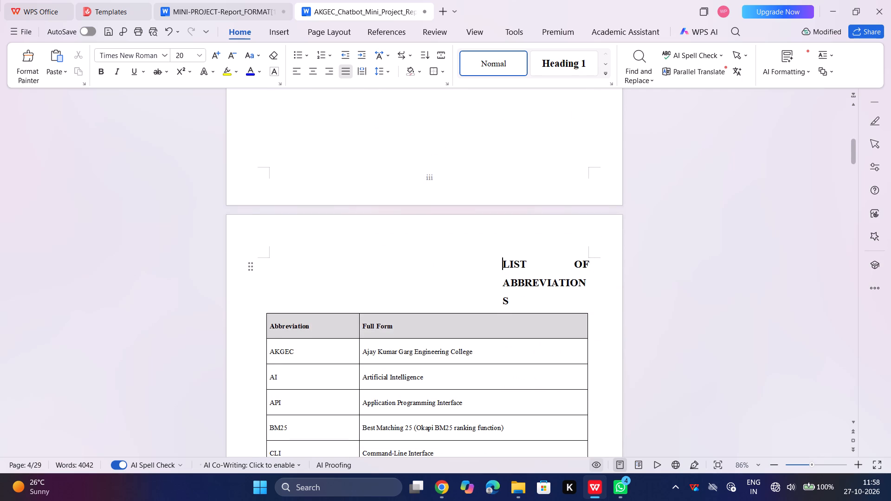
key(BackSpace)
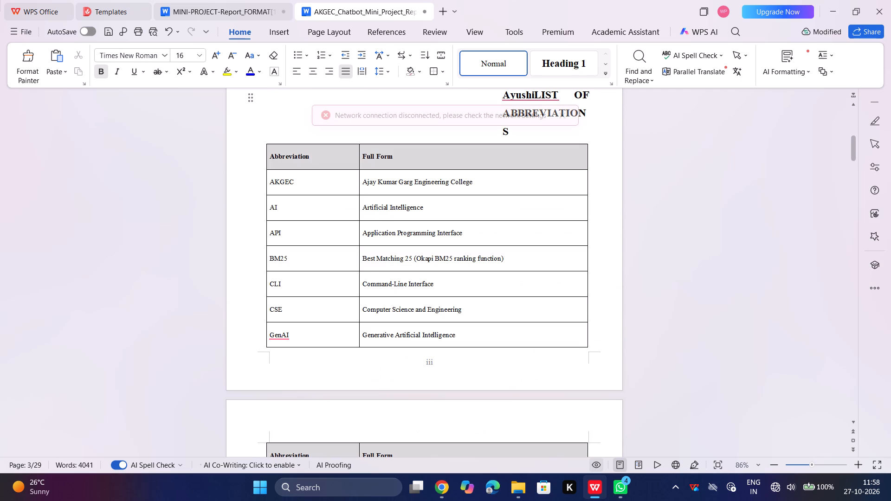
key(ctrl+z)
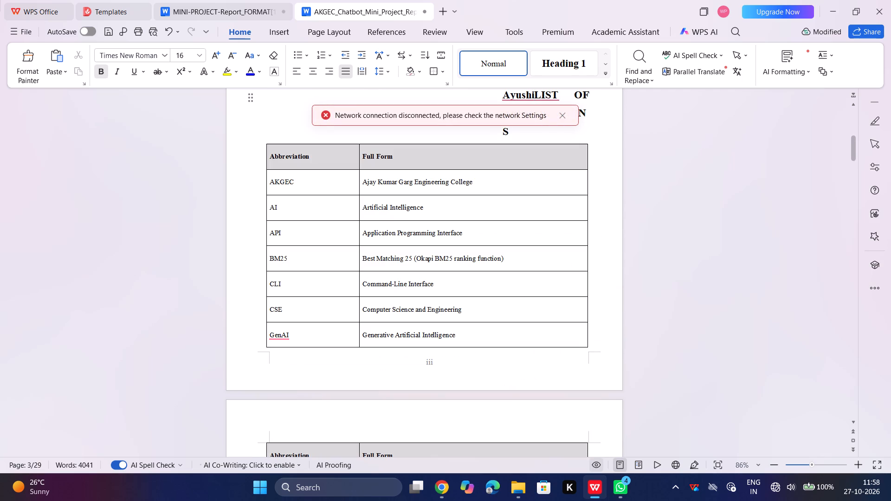
Centre-align the LIST OF ABBREVIATIONS heading above its table.
scroll(485, 254, down, 2)
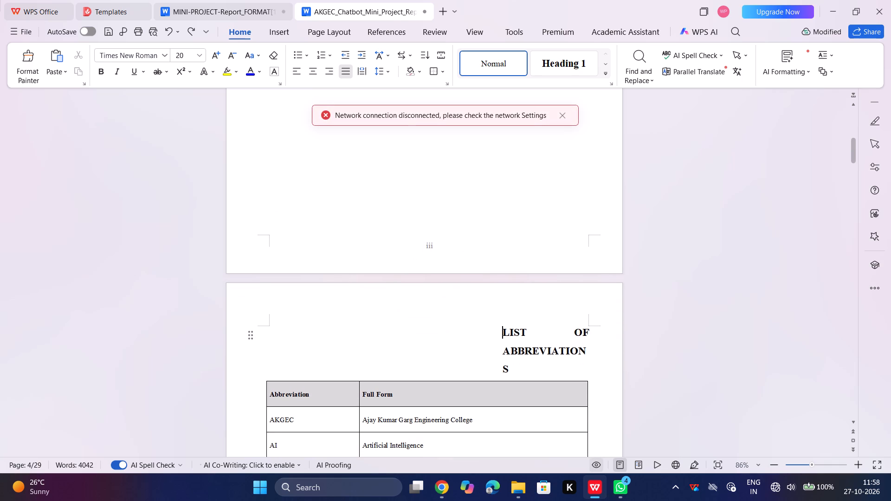
drag(500, 334, 517, 339)
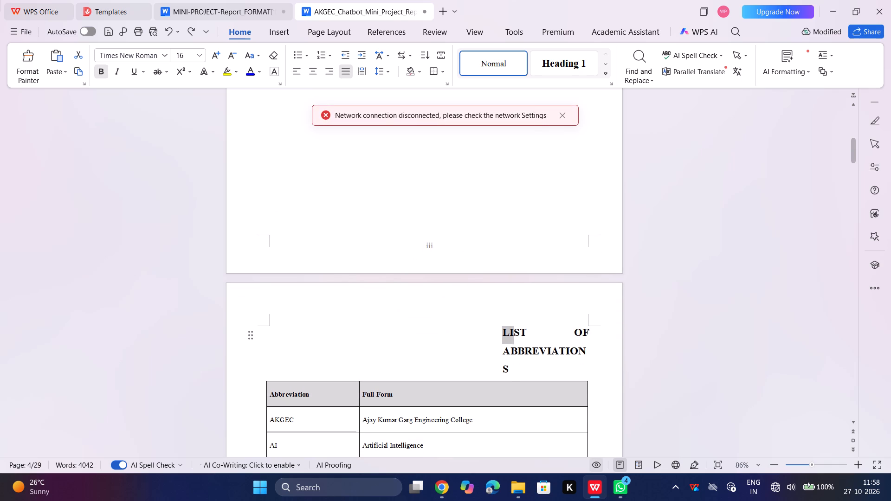
drag(517, 339, 526, 367)
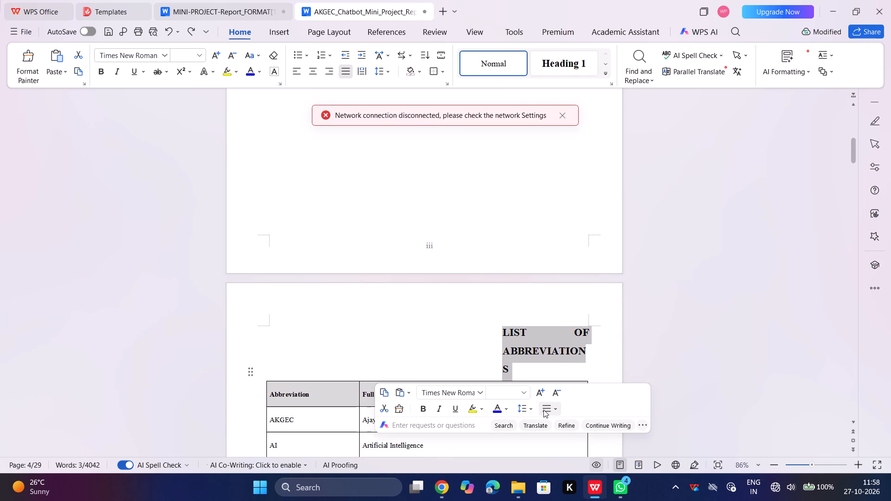
click(543, 410)
click(556, 320)
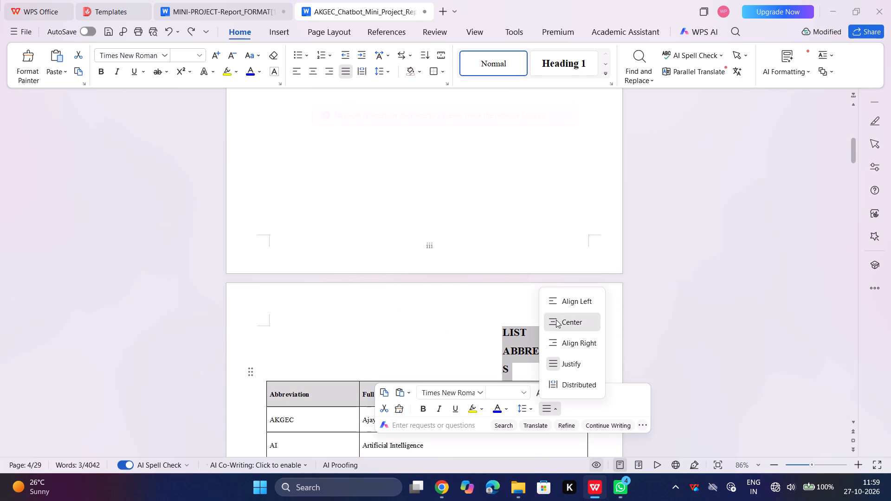
click(496, 339)
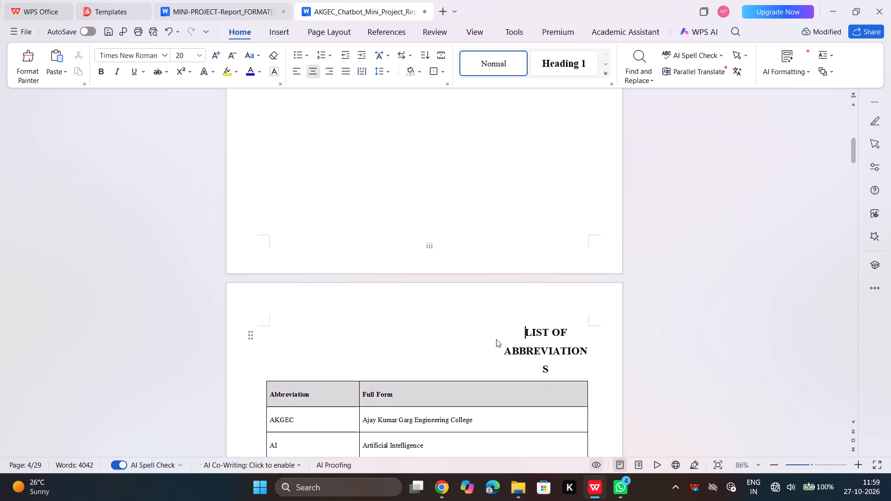
Insert a line break after the signature name at the end of the Certificate page.
click(468, 331)
key(Left)
scroll(468, 331, down, 2)
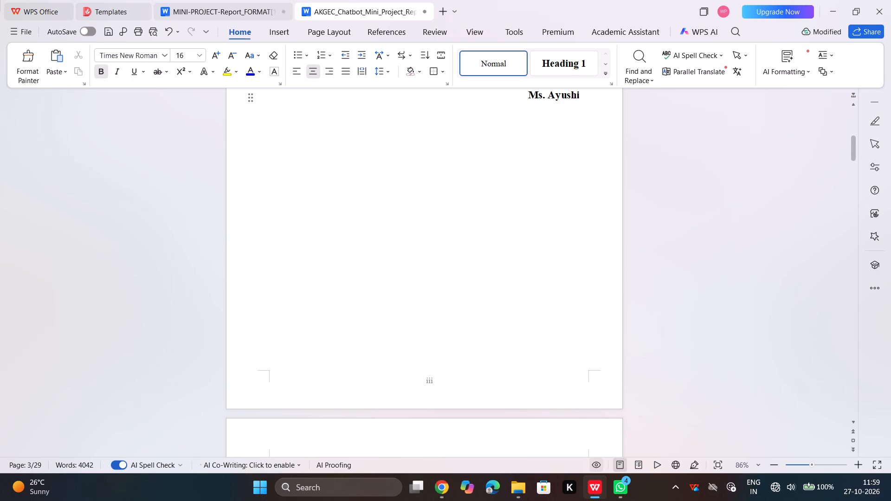
scroll(468, 331, down, 2)
key(Return)
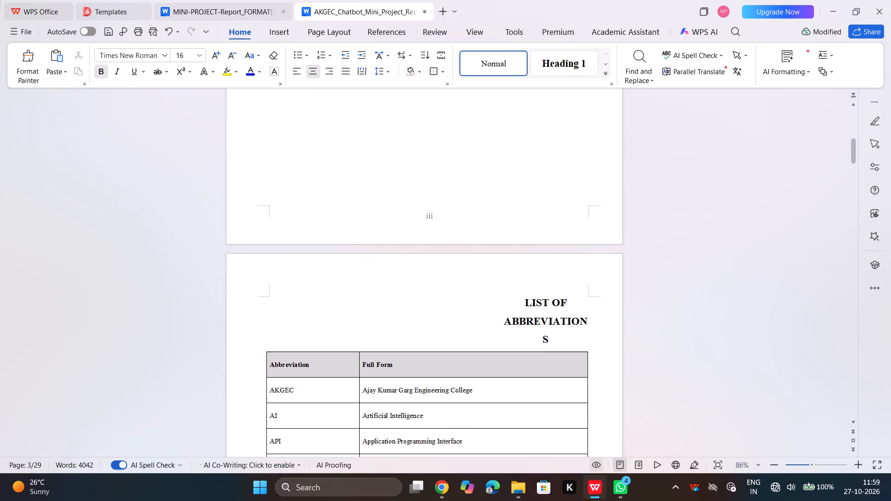
Insert two tabs in front of the LIST OF ABBREVIATIONS heading.
scroll(477, 300, down, 5)
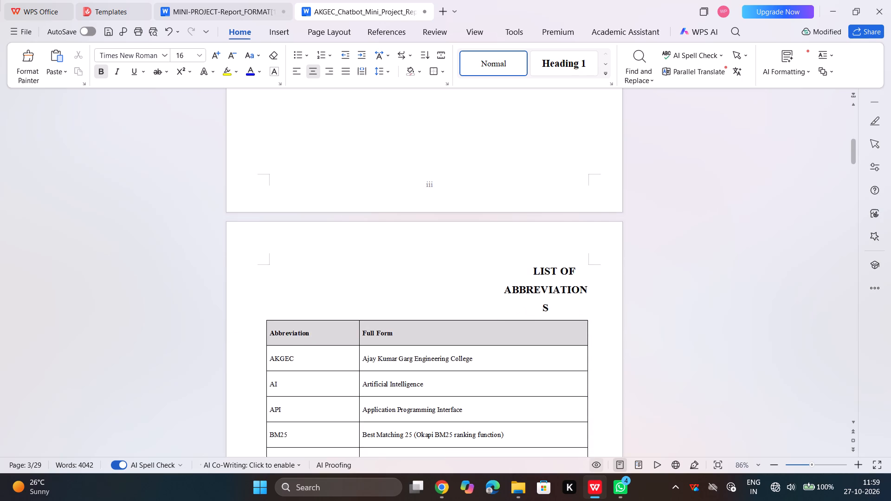
scroll(477, 300, up, 7)
scroll(477, 300, down, 9)
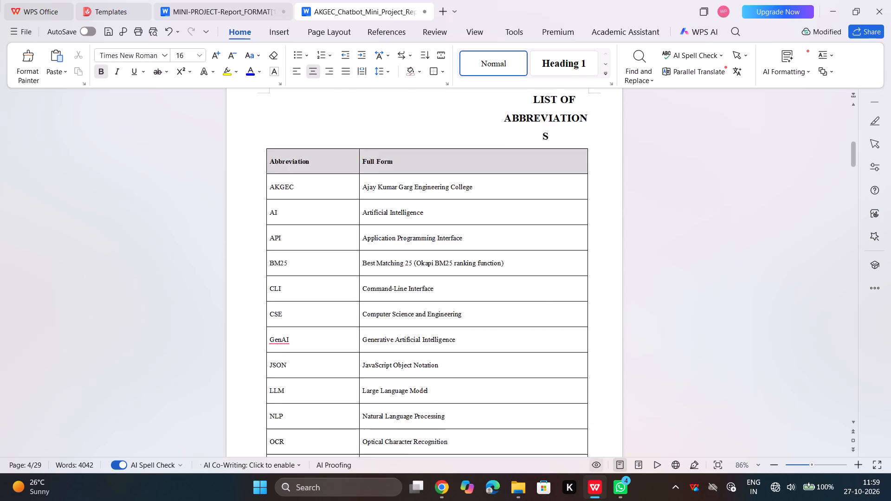
scroll(484, 352, up, 4)
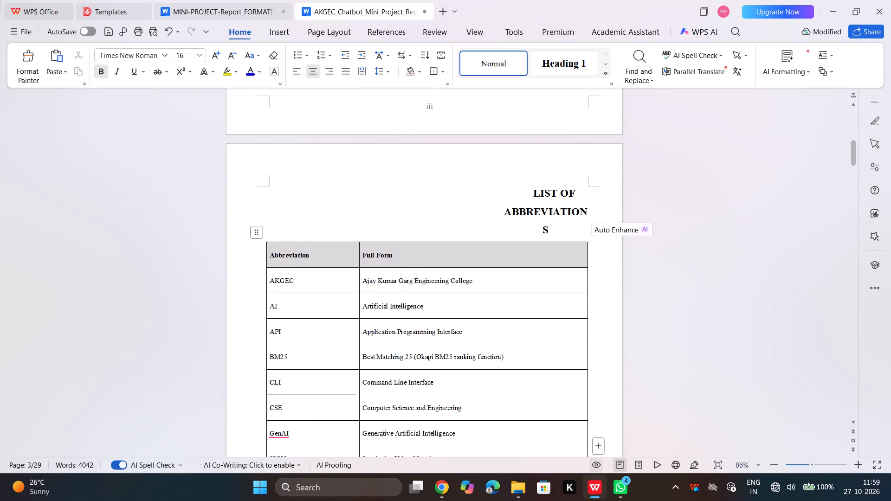
click(533, 188)
key(Tab)
key(Tab)
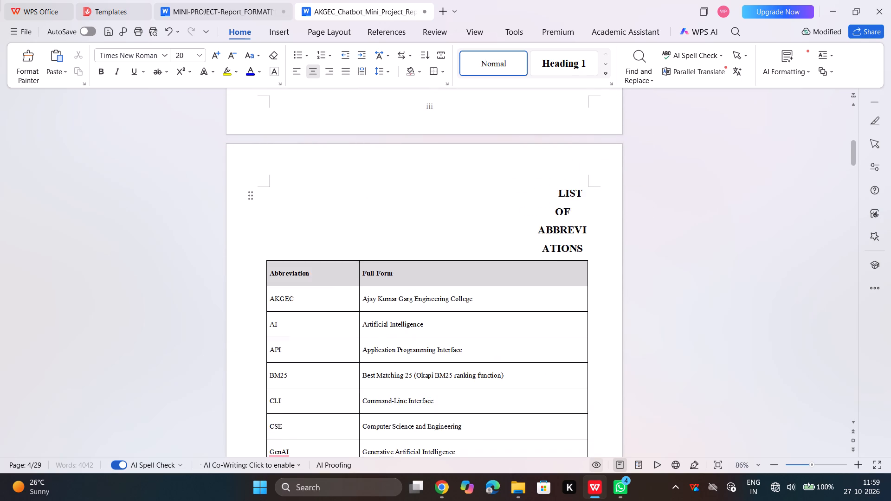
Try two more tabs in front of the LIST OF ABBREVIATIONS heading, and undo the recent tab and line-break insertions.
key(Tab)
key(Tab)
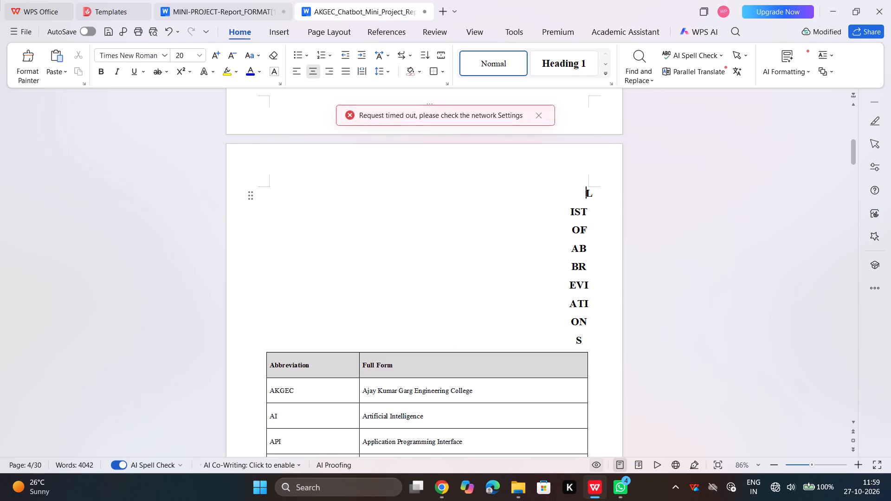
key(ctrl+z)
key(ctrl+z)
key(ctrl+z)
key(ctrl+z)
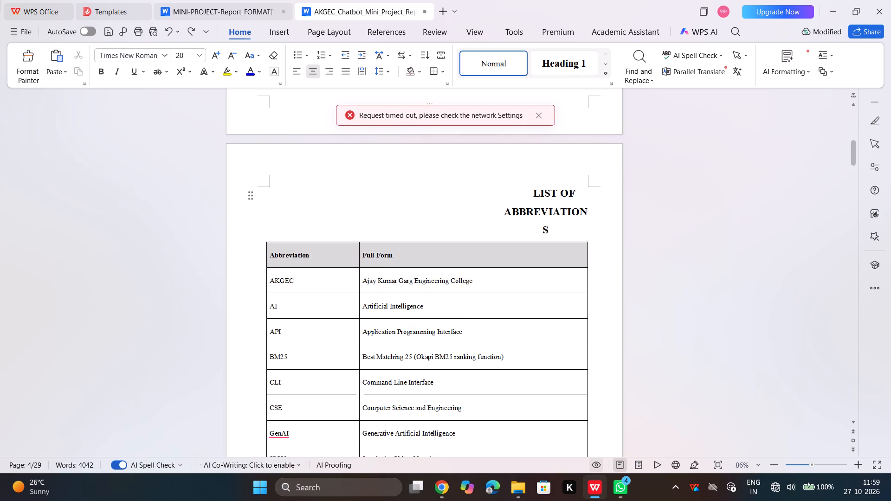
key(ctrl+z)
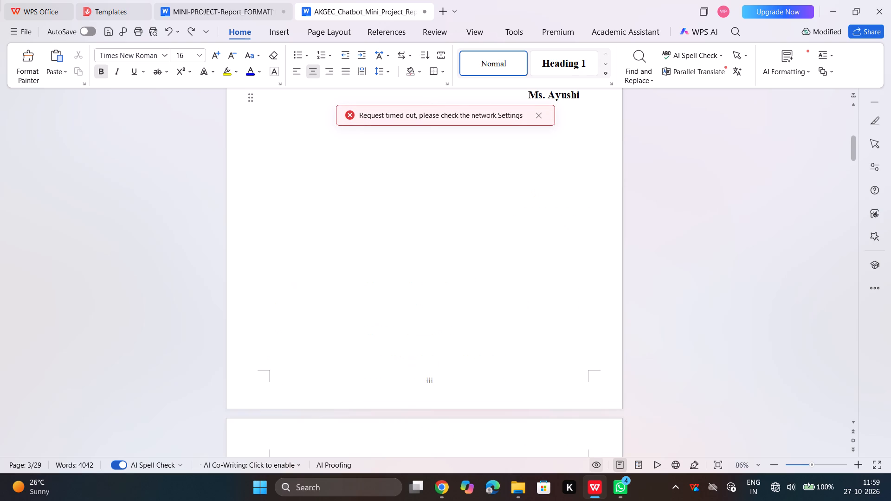
Cut the whole LIST OF ABBREVIATIONS heading from above the abbreviations table.
scroll(533, 188, down, 4)
click(480, 253)
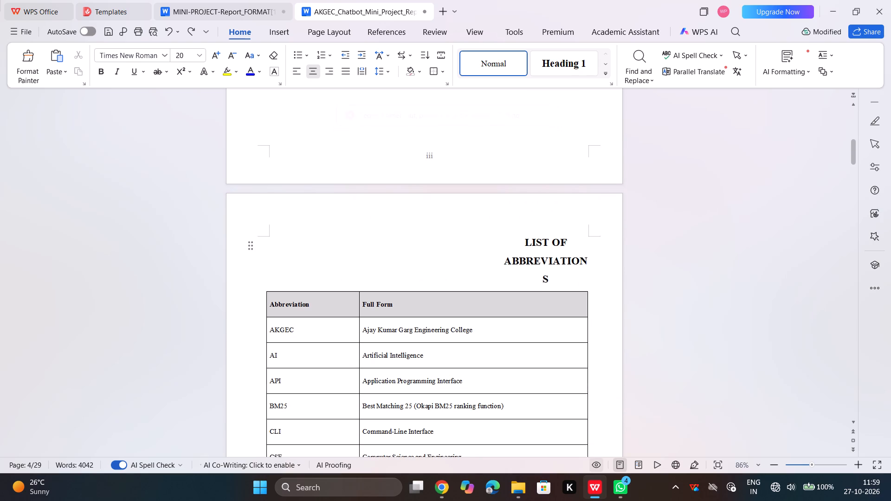
drag(446, 256, 440, 266)
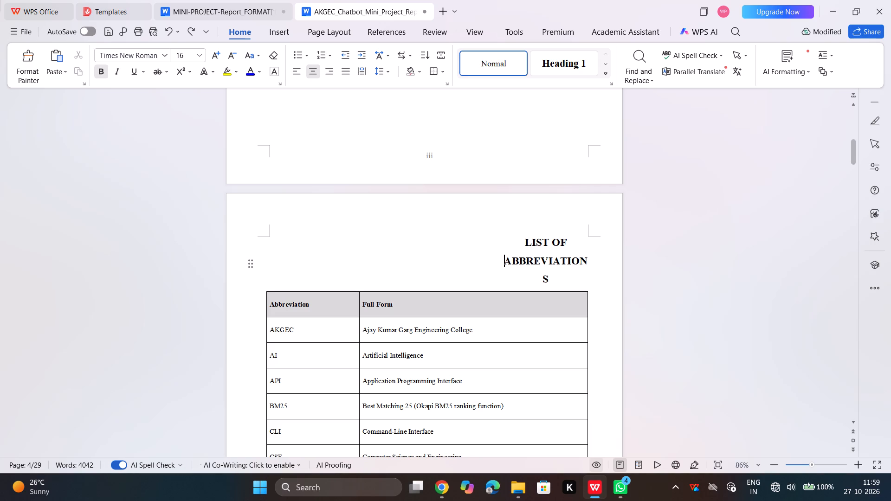
double_click(354, 265)
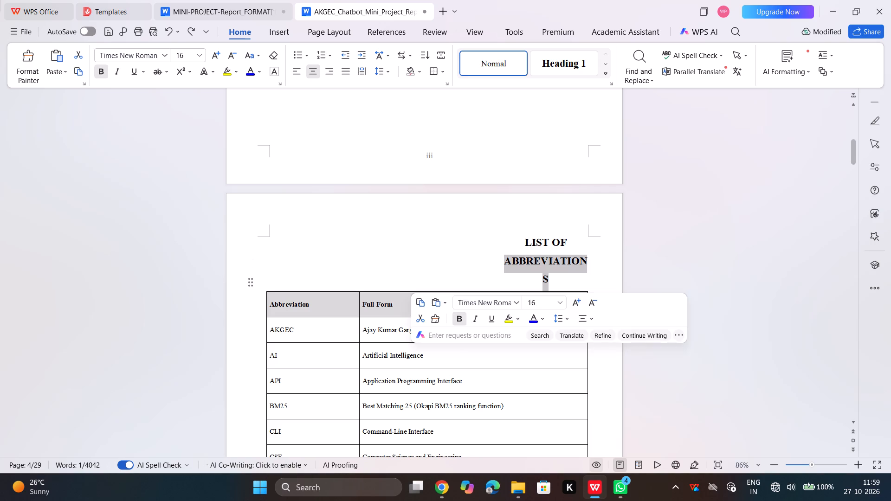
click(512, 242)
drag(512, 242, 561, 276)
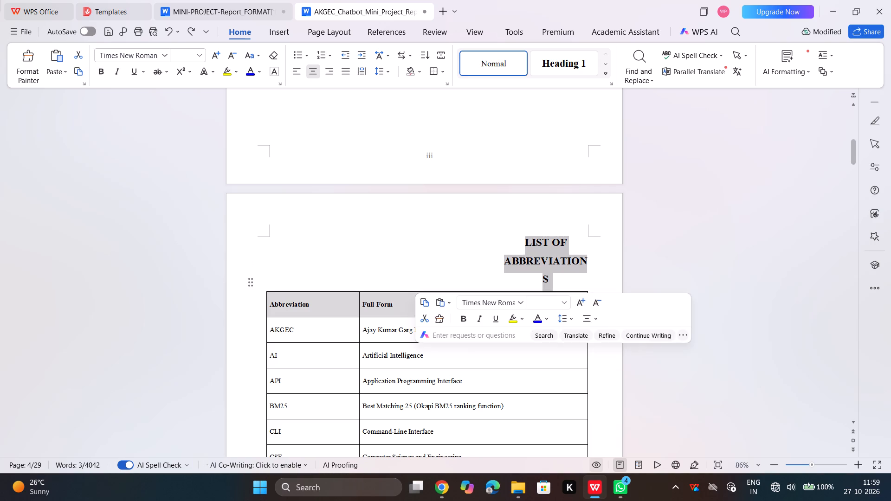
key(ctrl+x)
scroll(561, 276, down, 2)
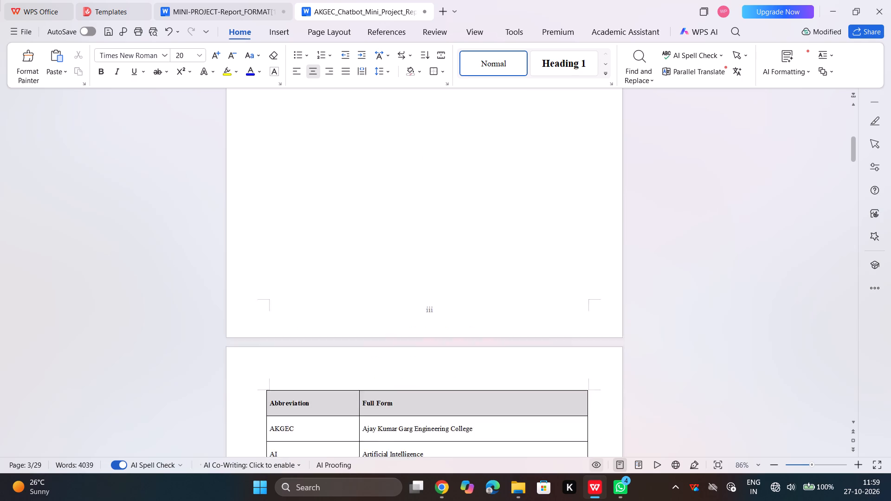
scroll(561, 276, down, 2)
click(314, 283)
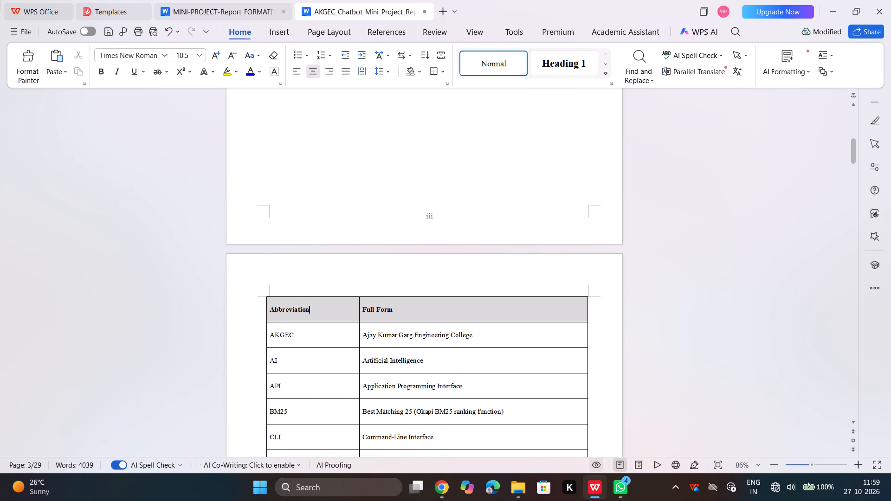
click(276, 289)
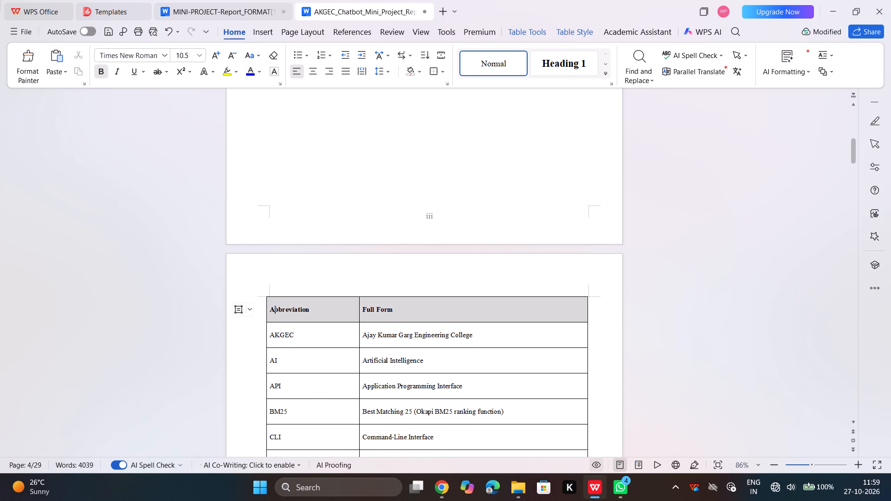
Adjust the blank lines above the signature name on the Certificate page, leaving one fewer than before.
scroll(348, 215, up, 5)
click(404, 183)
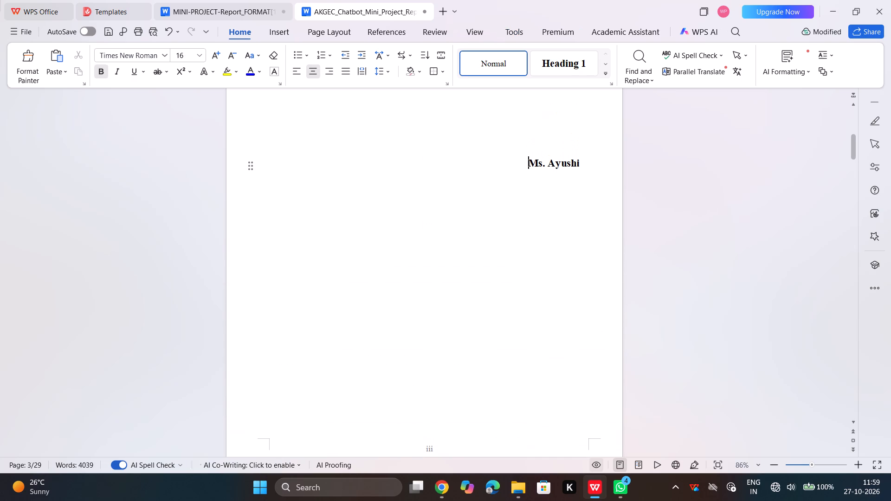
scroll(425, 220, up, 2)
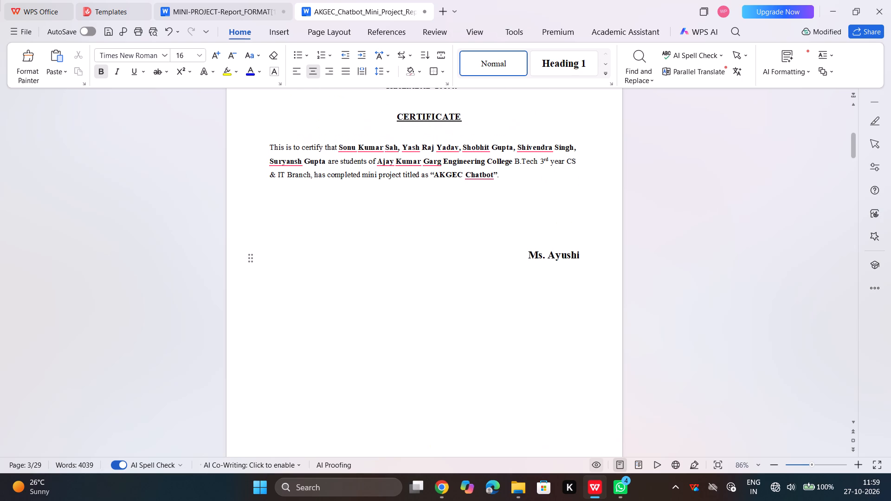
click(401, 231)
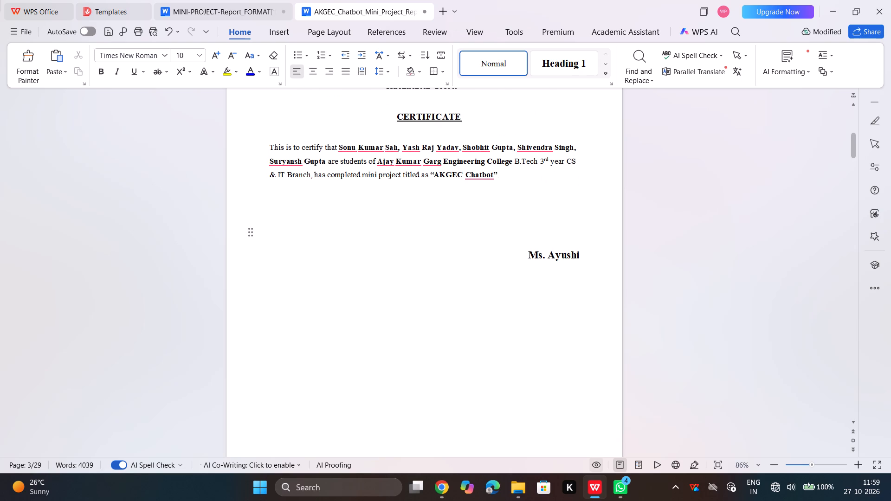
key(Return)
key(Return)
key(Return)
key(BackSpace)
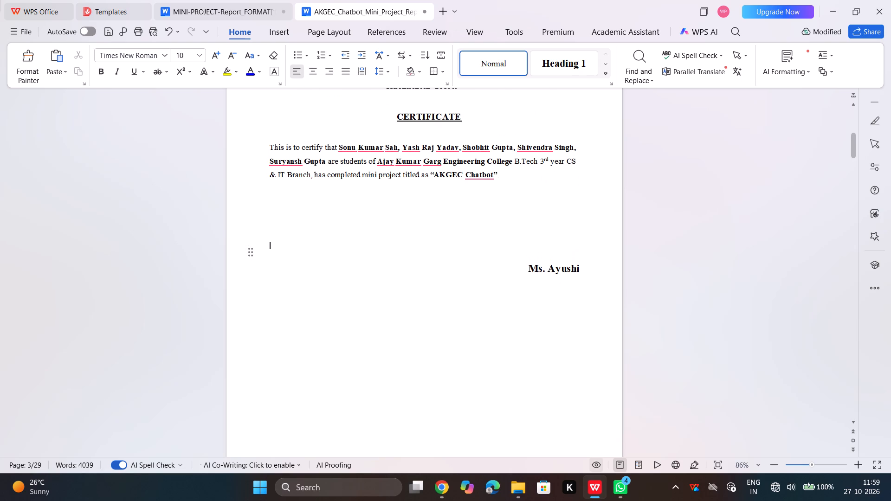
key(BackSpace)
key(BackSpace)
key(BackSpace)
key(BackSpace)
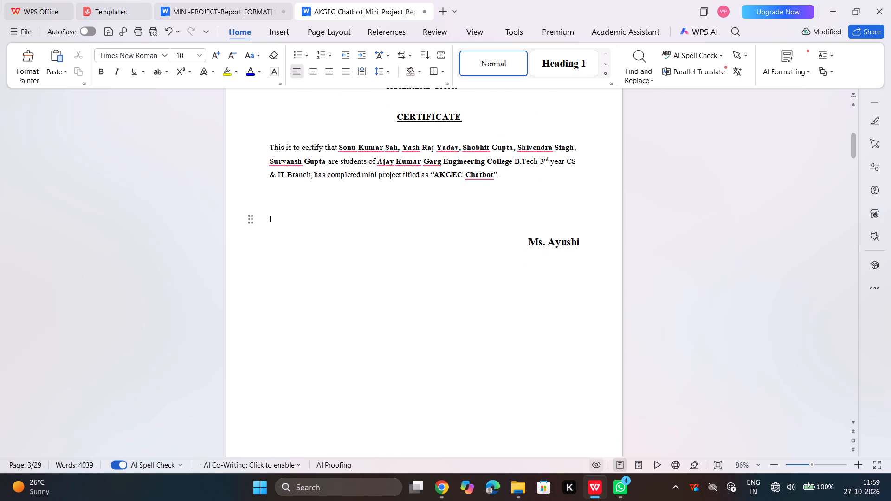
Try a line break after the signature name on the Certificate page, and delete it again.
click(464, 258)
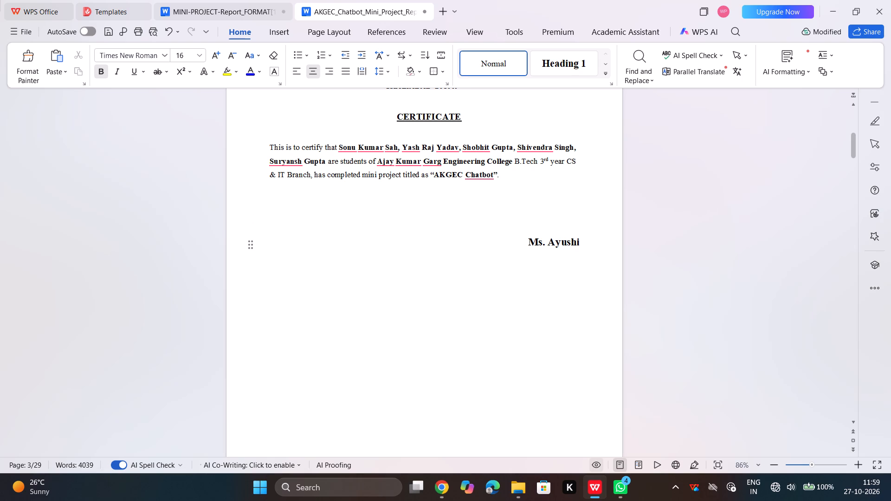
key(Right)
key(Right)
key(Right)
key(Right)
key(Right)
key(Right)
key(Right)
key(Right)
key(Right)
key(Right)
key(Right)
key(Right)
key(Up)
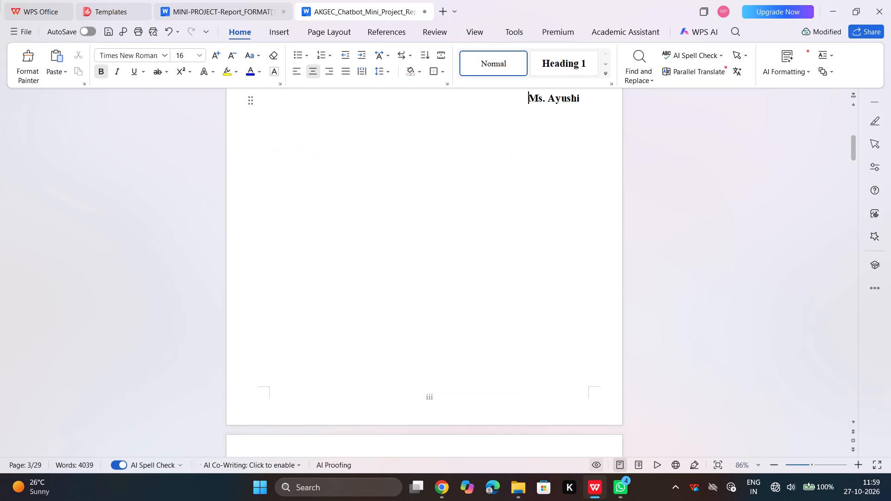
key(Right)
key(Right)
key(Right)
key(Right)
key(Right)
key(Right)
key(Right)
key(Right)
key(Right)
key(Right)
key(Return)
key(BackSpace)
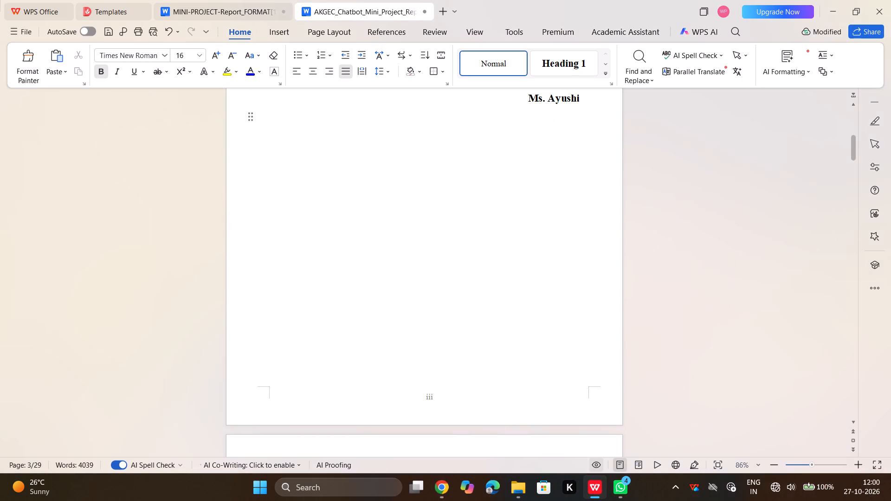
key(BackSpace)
Add an empty line above the abbreviations table and paste the cut LIST OF ABBREVIATIONS heading there.
scroll(443, 272, down, 5)
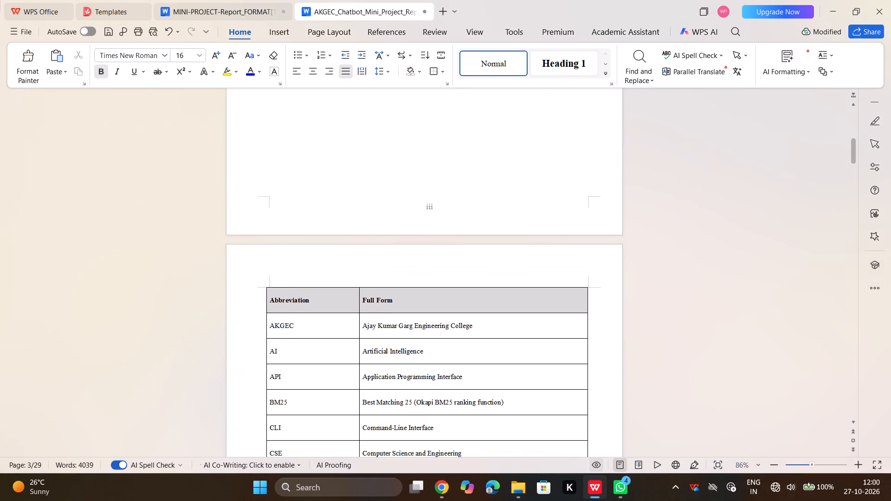
click(337, 254)
click(323, 192)
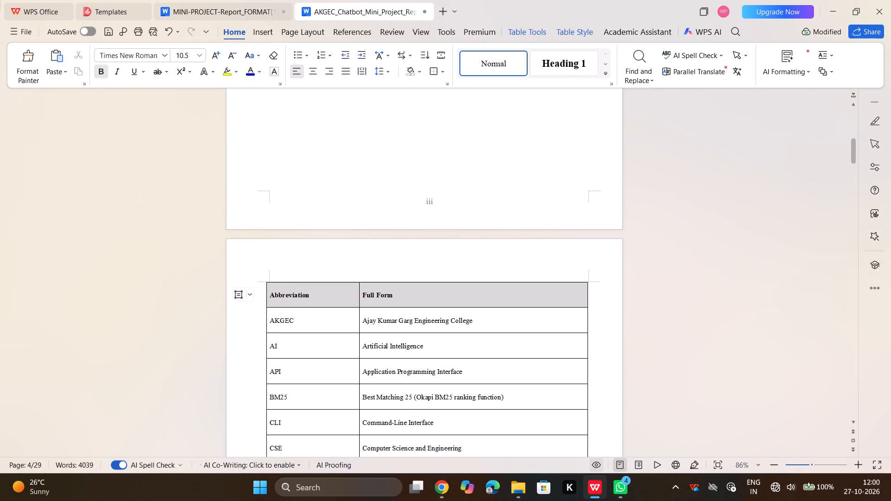
key(Return)
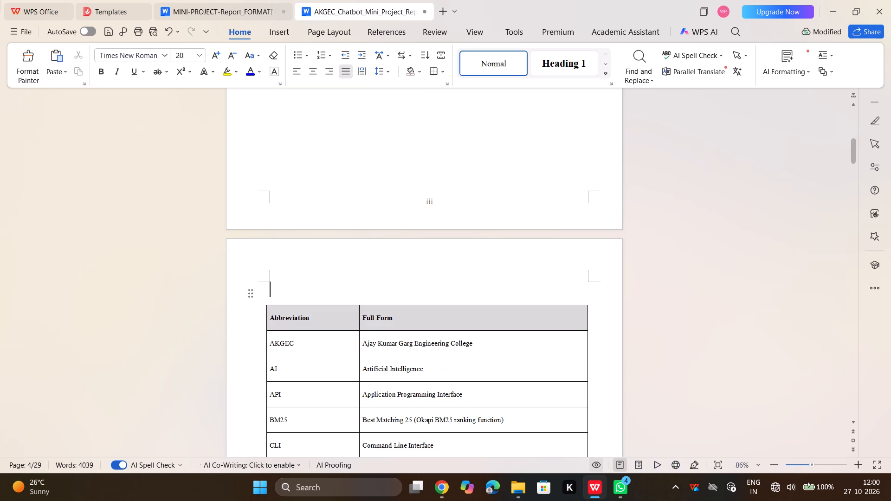
key(ctrl+v)
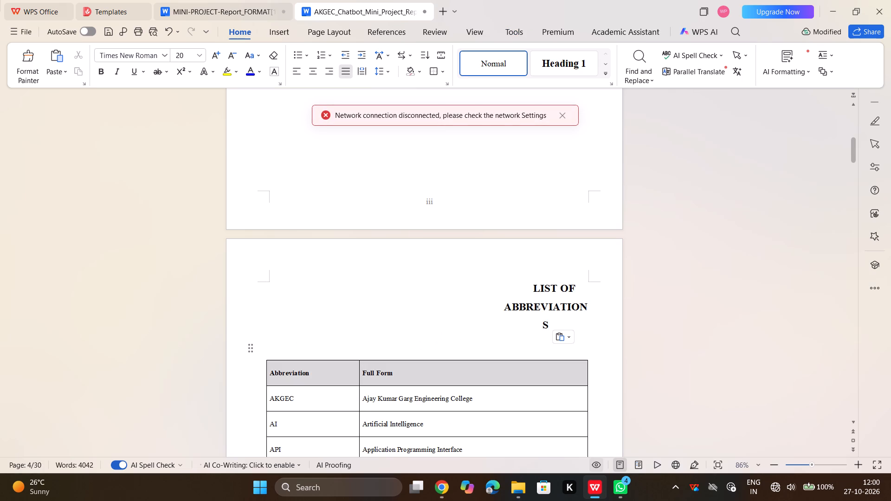
Remove the indentation in front of the pasted LIST OF ABBREVIATIONS heading so it starts at the page margin.
click(484, 283)
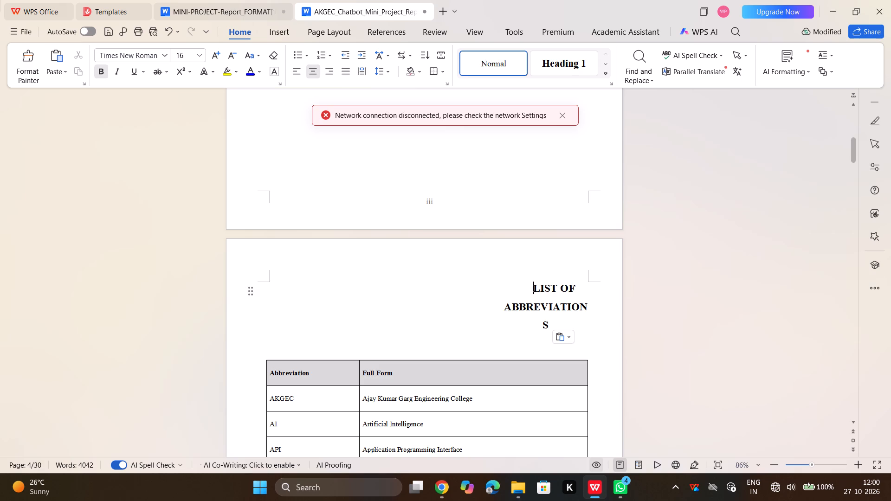
key(BackSpace)
key(BackSpace)
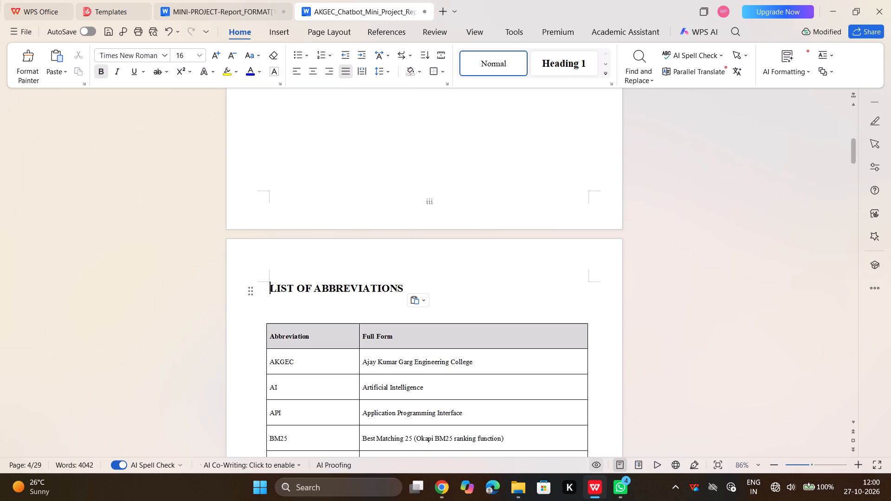
Centre-align the LIST OF ABBREVIATIONS heading above its table.
drag(446, 289, 230, 287)
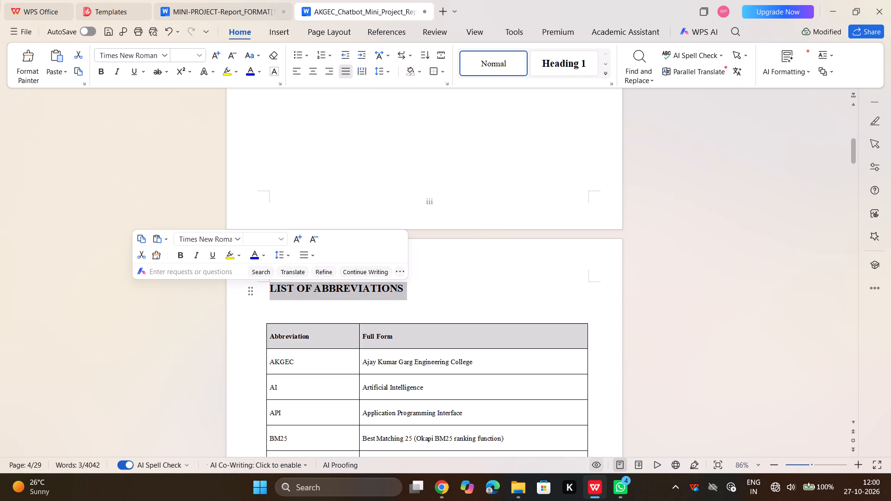
click(314, 260)
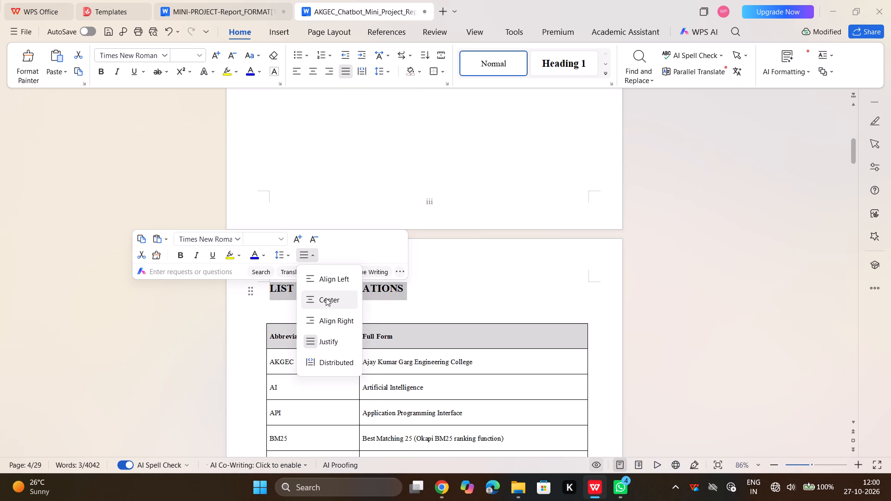
click(326, 298)
click(471, 296)
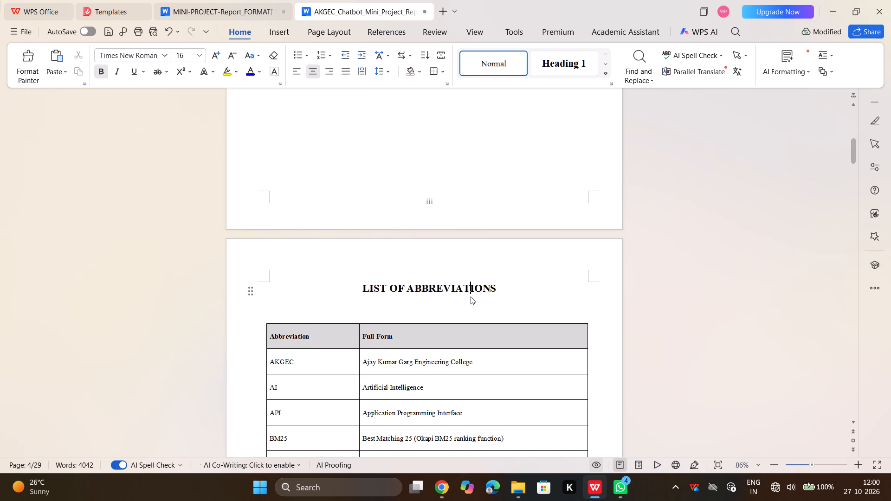
Copy the whole Acknowledgment section from the MINI-PROJECT-Report_FORMAT document, from its heading through the last student's roll number.
scroll(471, 296, up, 3)
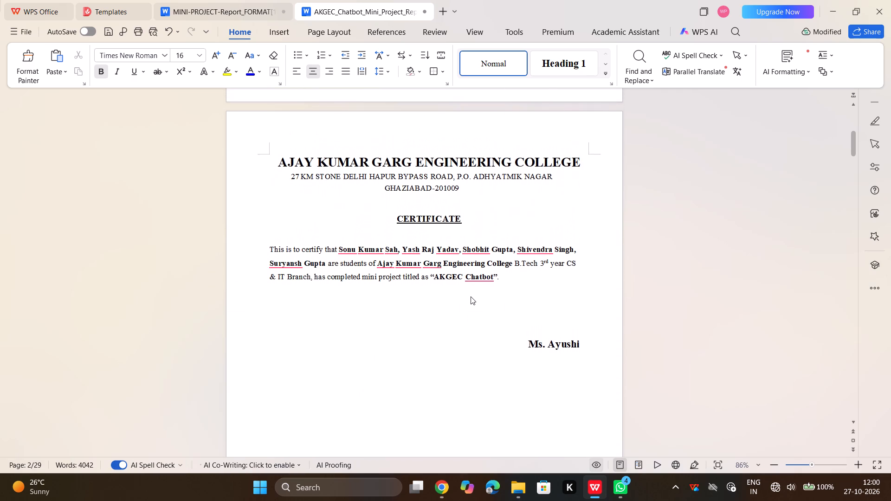
scroll(471, 296, up, 10)
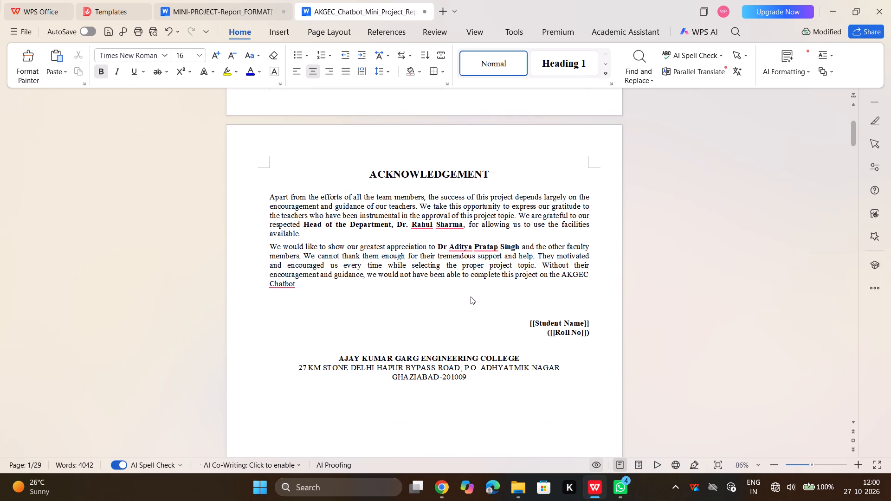
click(236, 8)
scroll(352, 254, up, 4)
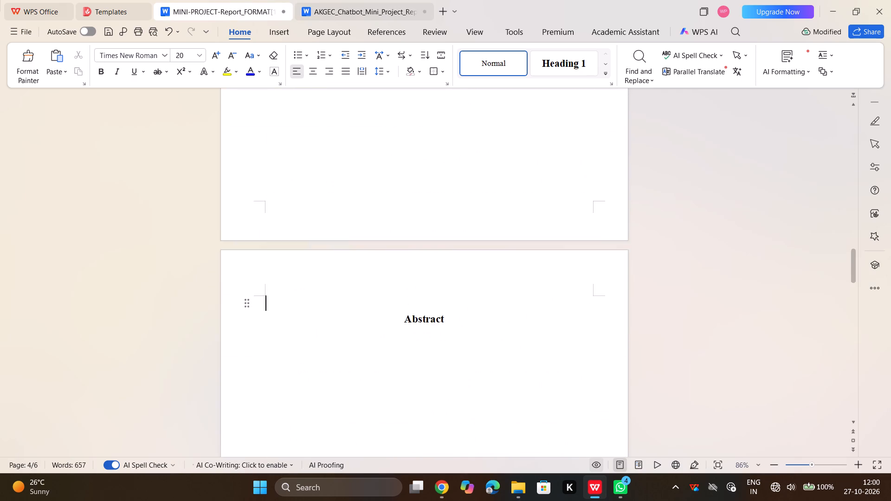
scroll(352, 254, up, 7)
scroll(352, 254, down, 7)
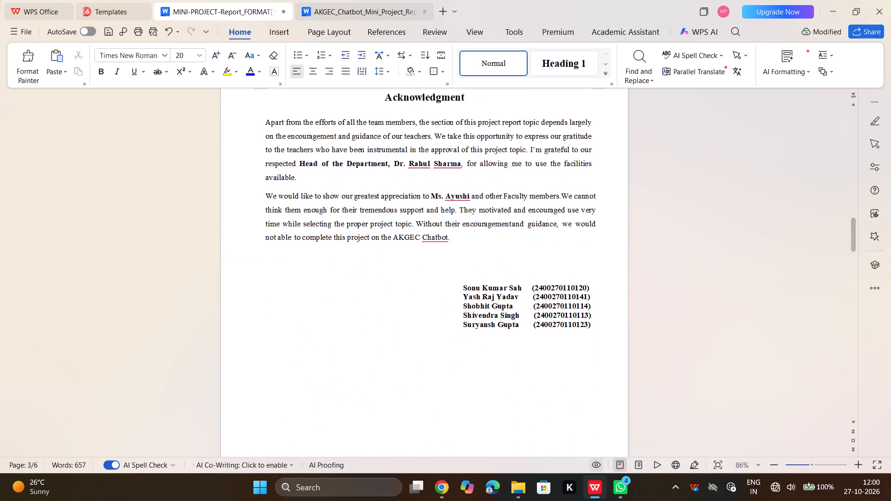
drag(542, 390, 321, 98)
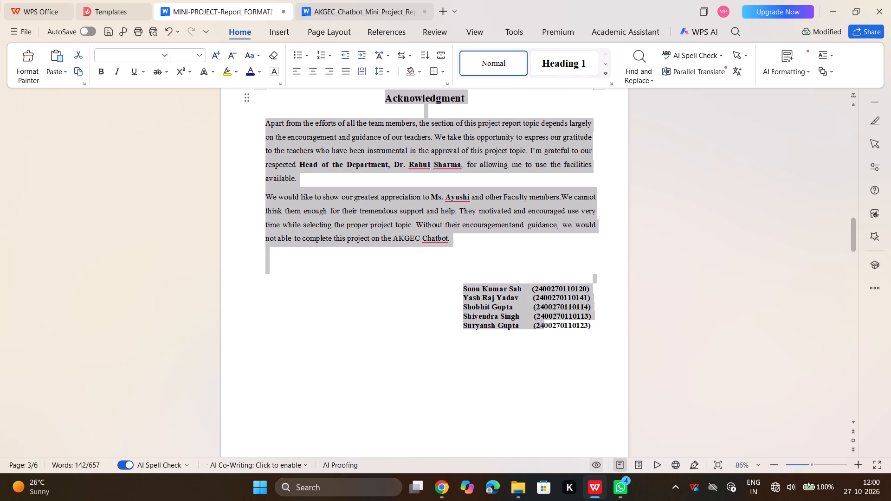
drag(321, 98, 321, 98)
key(ctrl+c)
scroll(321, 98, up, 7)
scroll(321, 98, down, 6)
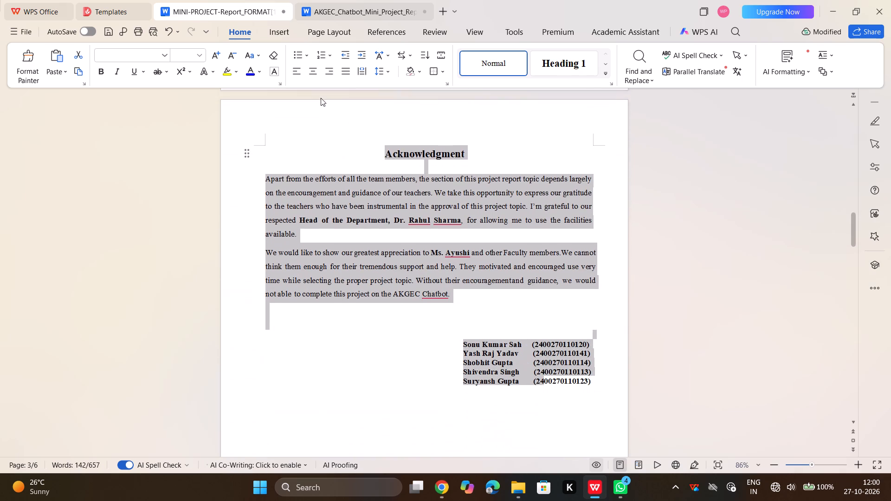
click(607, 384)
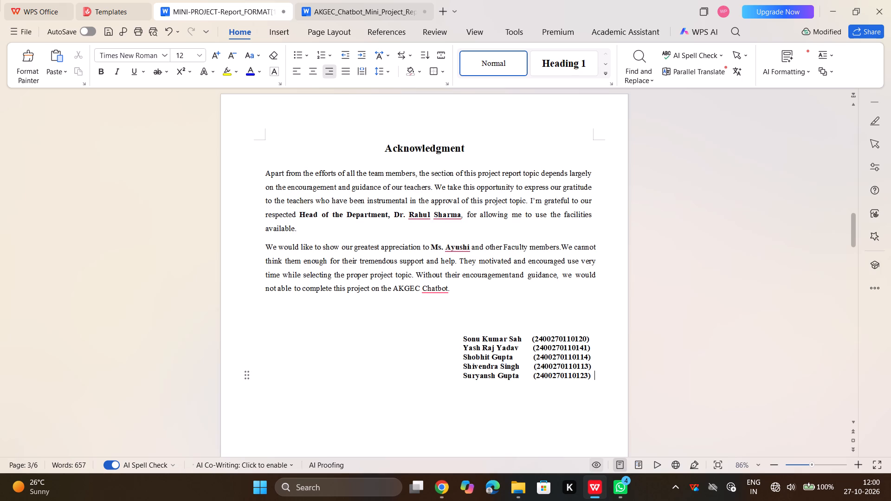
drag(607, 384, 373, 149)
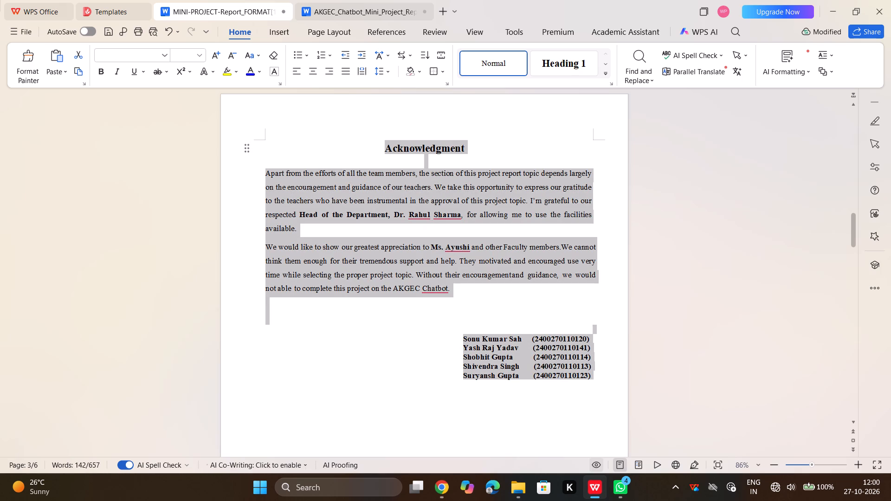
key(ctrl+c)
Switch to the AKGEC Chatbot mini project report and examine its ACKNOWLEDGEMENT page and the CERTIFICATE page that follows.
click(363, 12)
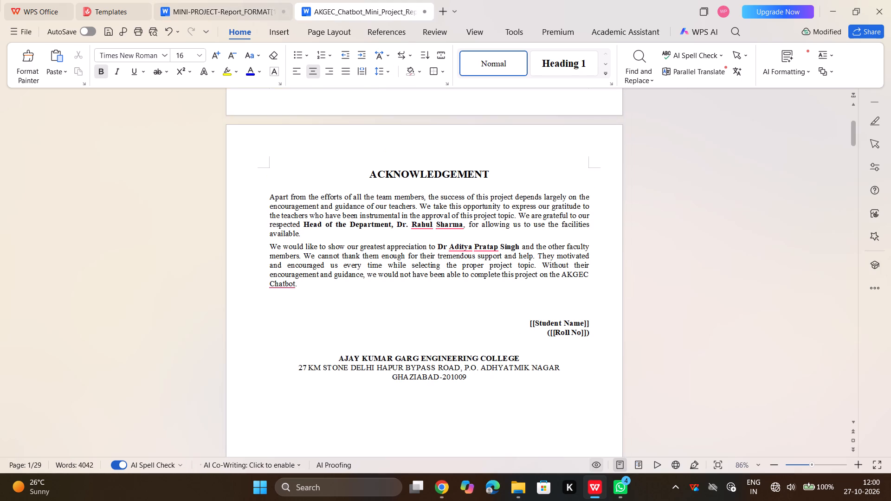
scroll(385, 184, down, 9)
scroll(385, 184, up, 3)
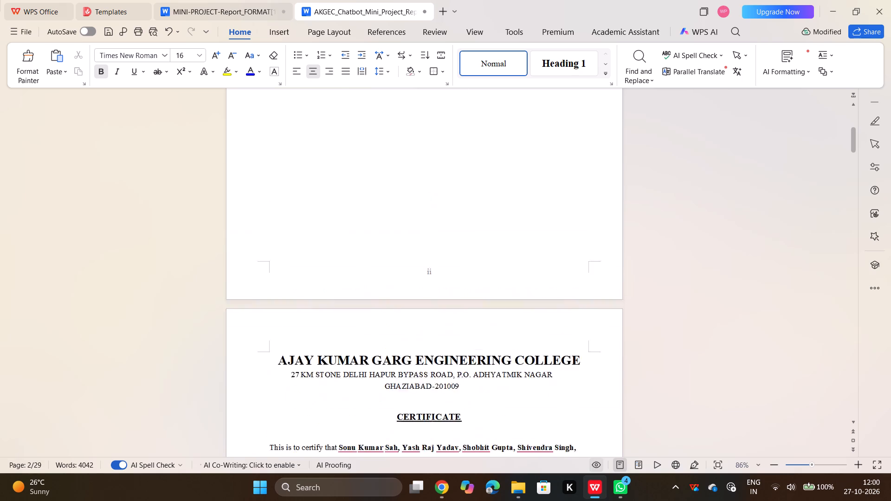
scroll(385, 184, up, 2)
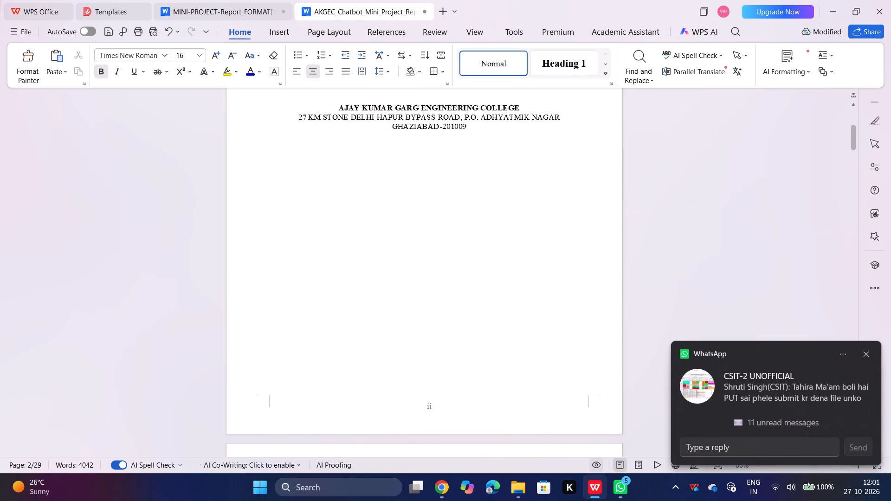
scroll(385, 184, down, 1)
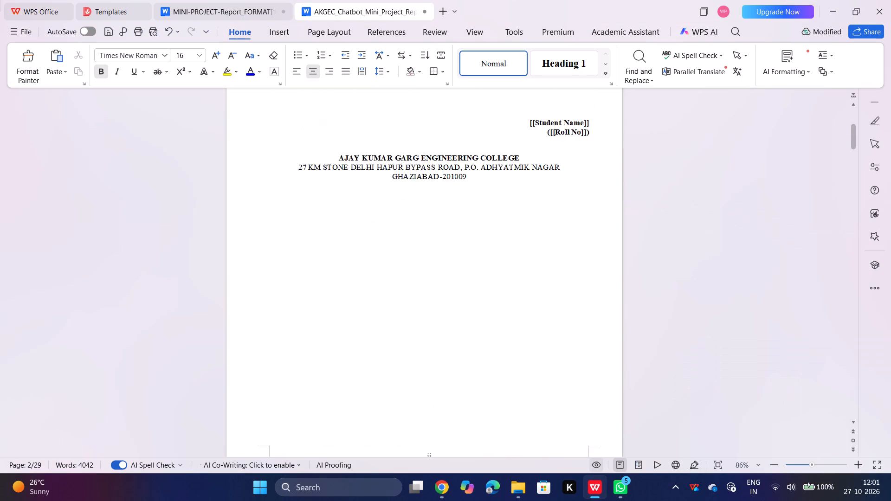
scroll(385, 184, down, 4)
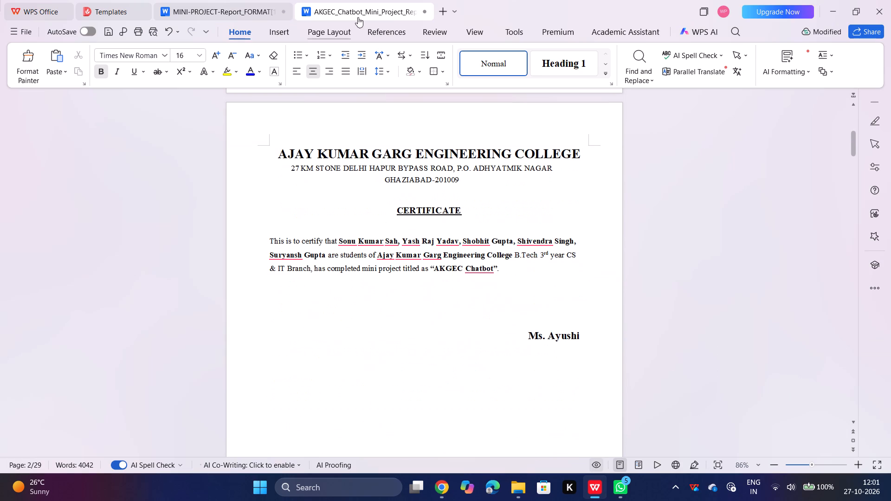
click(356, 6)
In the AKGEC Chatbot report, replace the ACKNOWLEDGEMENT heading, text, placeholders and college address block with the copied Acknowledgment section.
scroll(366, 201, up, 10)
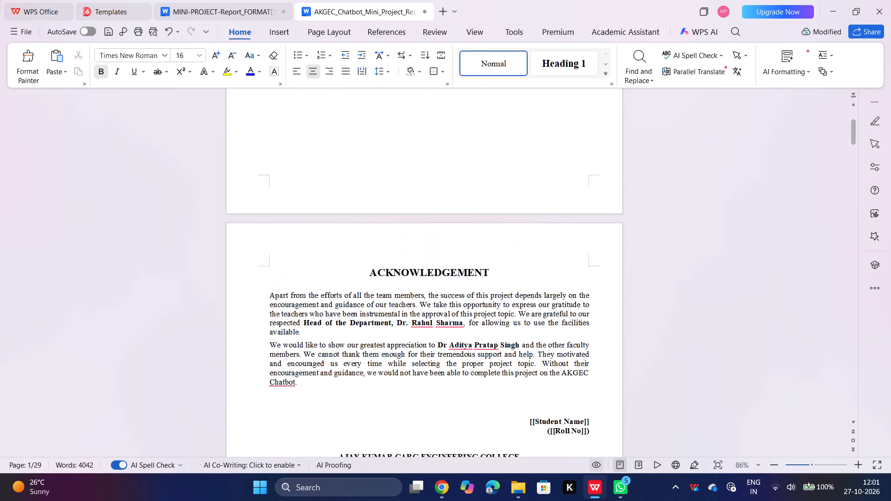
scroll(366, 201, down, 3)
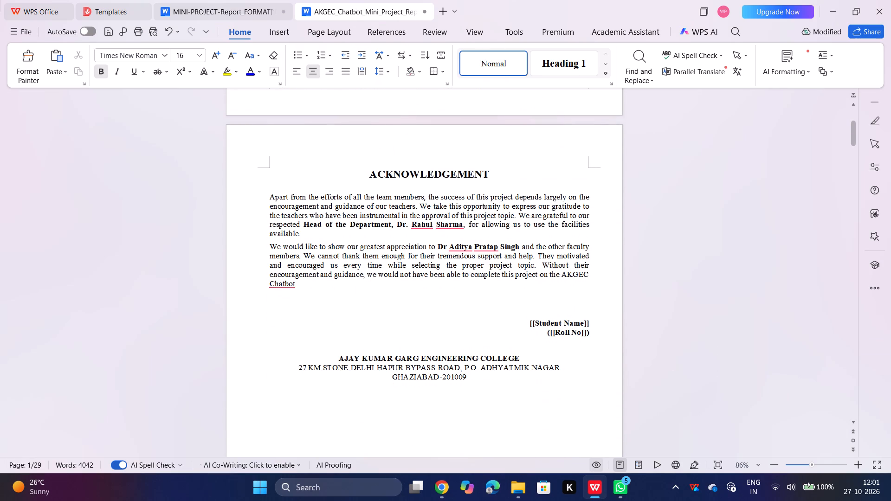
drag(492, 425, 373, 242)
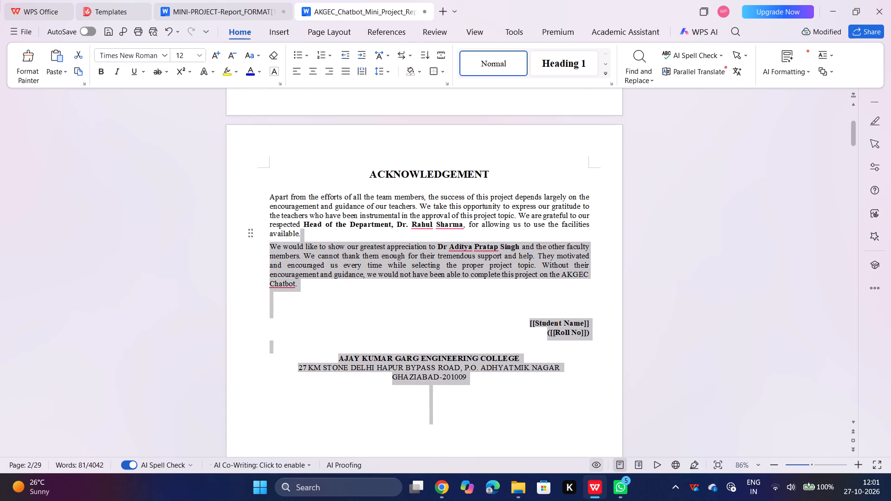
drag(373, 242, 386, 289)
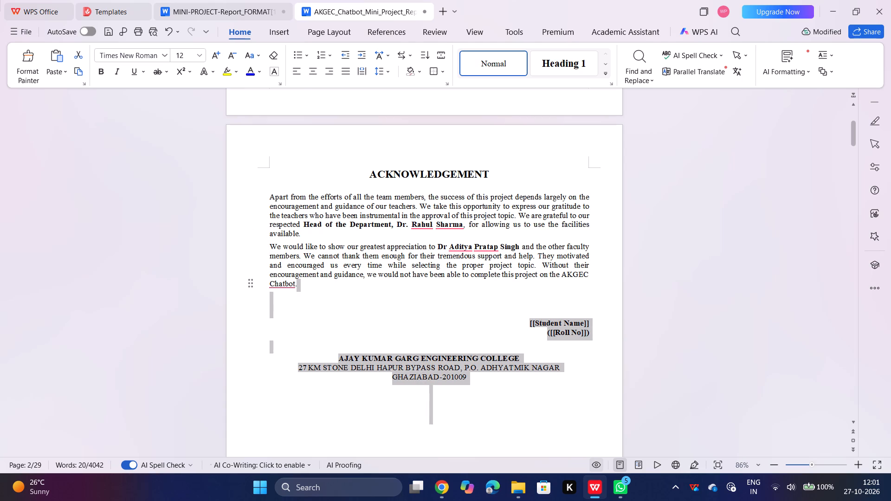
drag(386, 289, 383, 269)
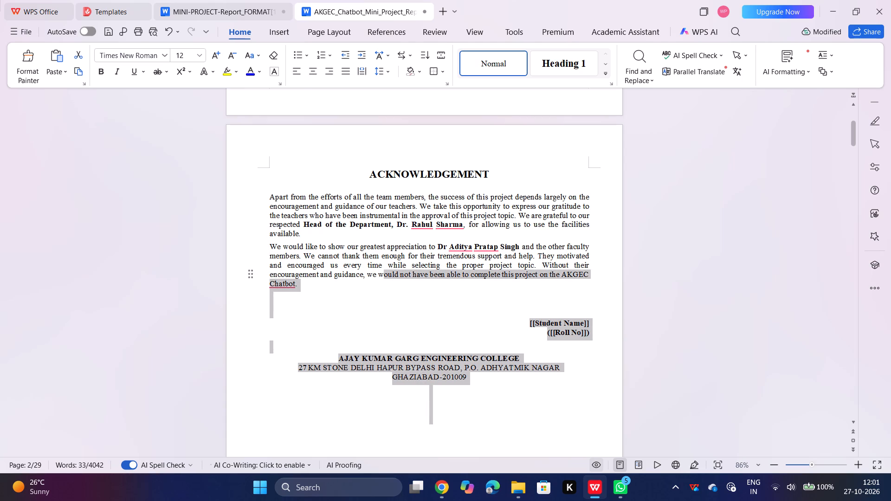
drag(383, 269, 368, 143)
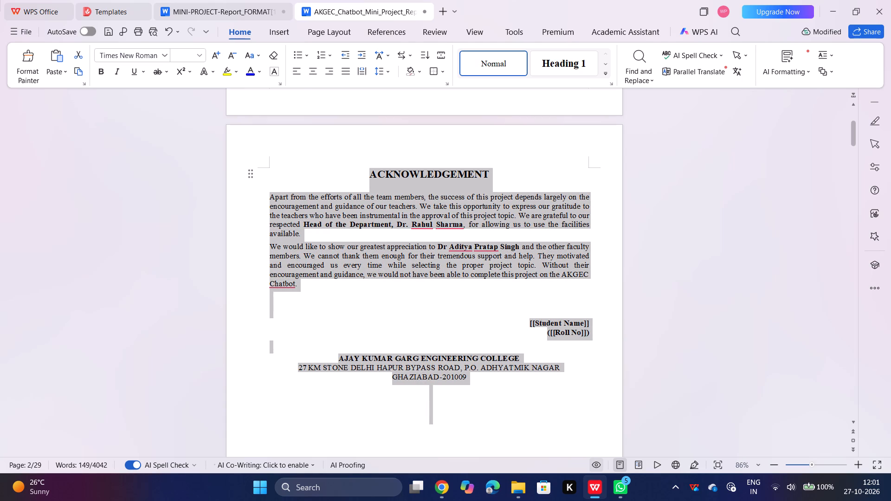
drag(368, 143, 367, 174)
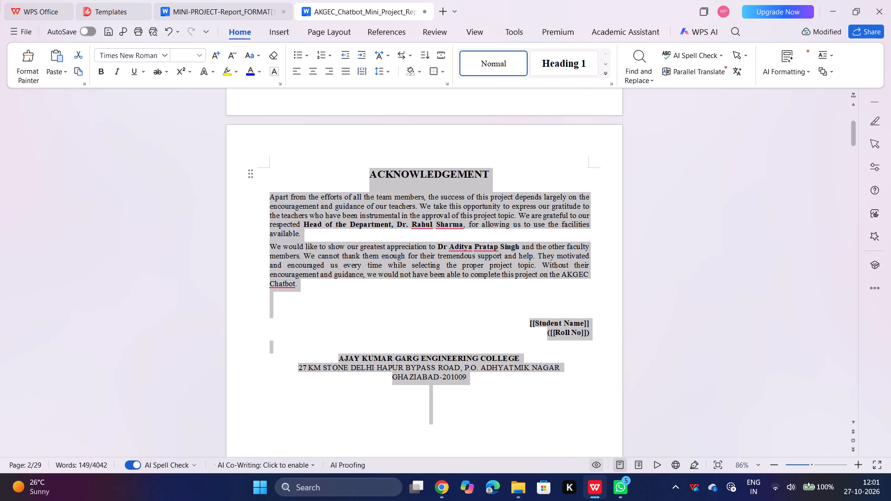
drag(367, 174, 368, 174)
key(ctrl+v)
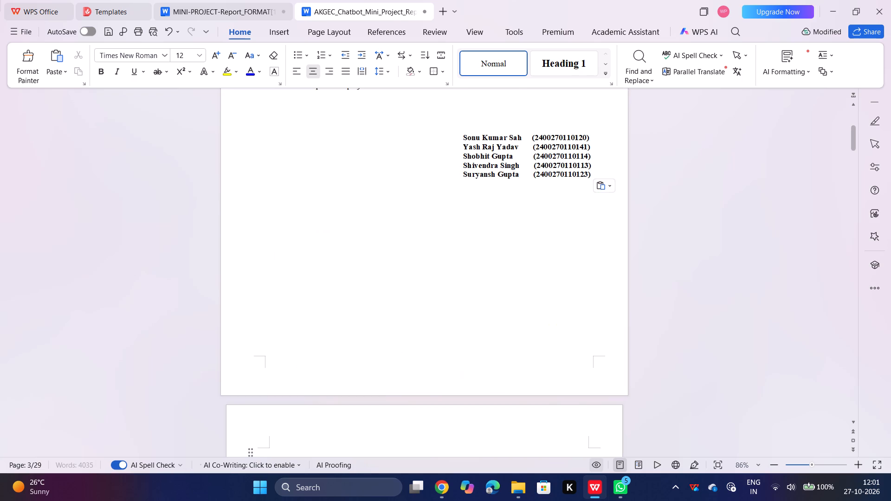
Remove the empty line between the pasted student list and the Certificate page.
scroll(368, 174, down, 11)
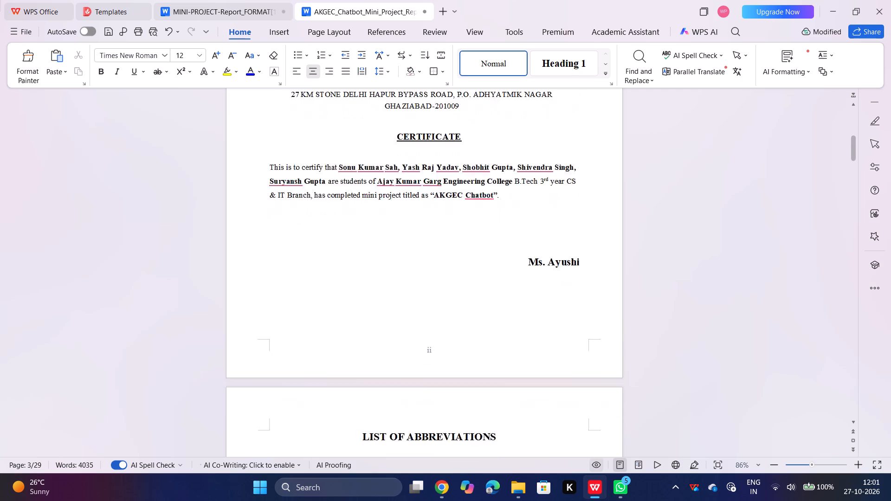
scroll(368, 174, down, 1)
scroll(368, 174, up, 1)
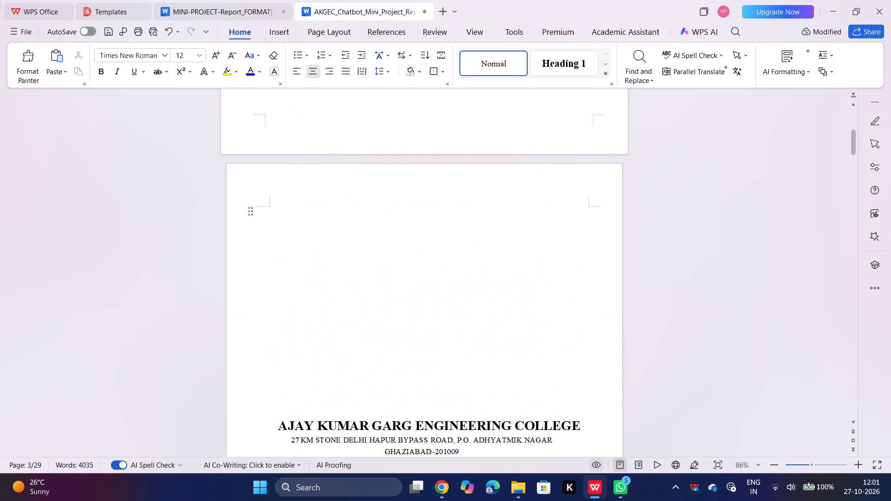
key(BackSpace)
key(BackSpace)
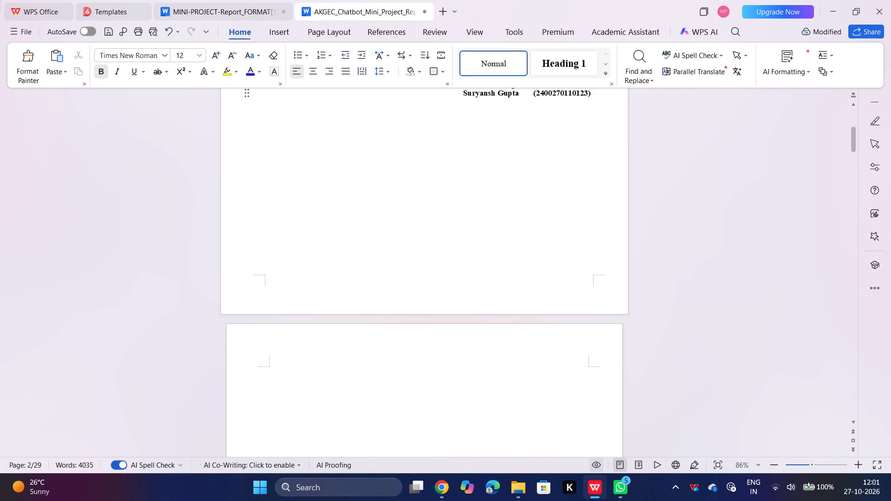
Delete the block of empty lines above the AJAY KUMAR GARG ENGINEERING COLLEGE heading on the Certificate page.
scroll(368, 174, down, 6)
scroll(368, 174, up, 10)
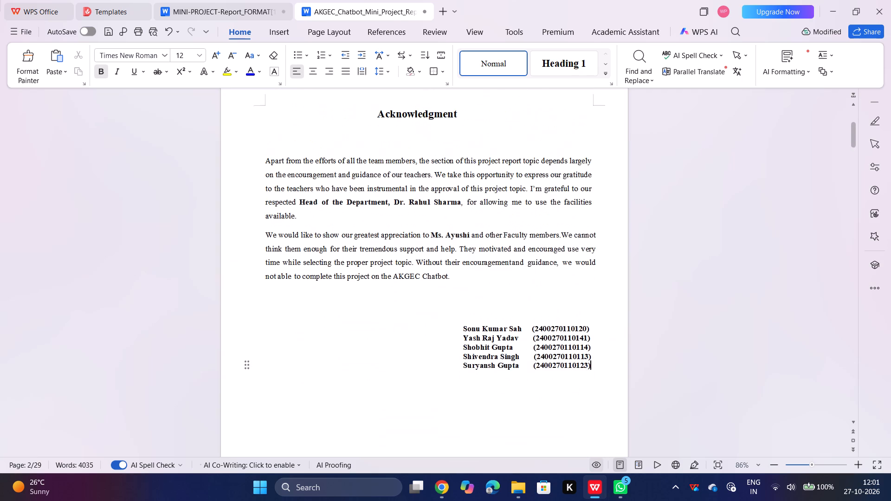
scroll(368, 174, up, 2)
scroll(368, 174, down, 7)
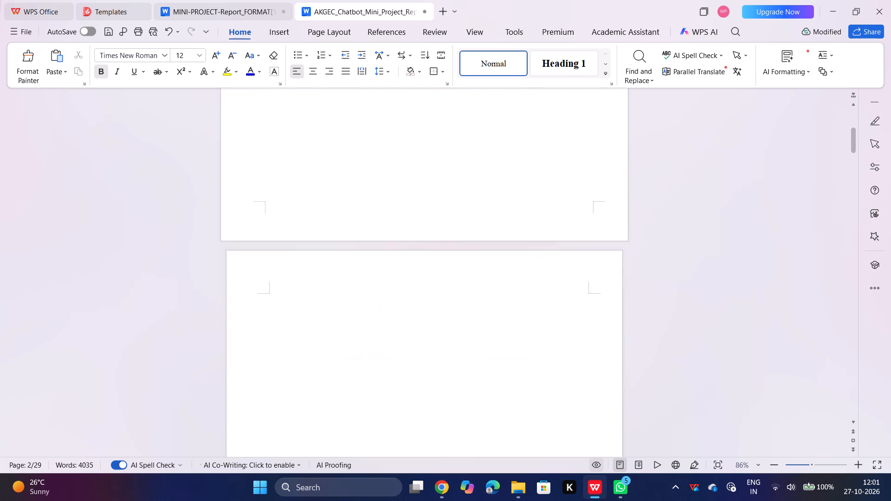
scroll(368, 174, down, 1)
scroll(362, 344, down, 2)
click(379, 304)
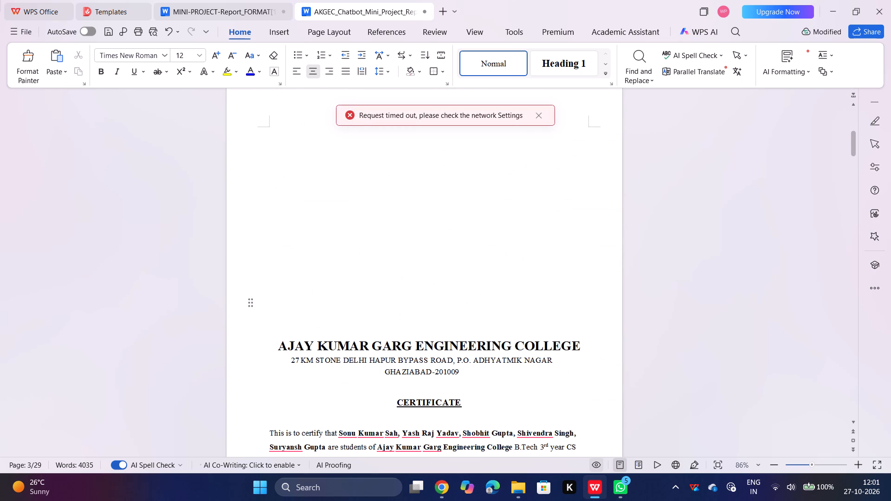
key(BackSpace)
key(BackSpace)
key(BackSpace)
key(BackSpace)
key(BackSpace)
key(BackSpace)
key(BackSpace)
key(BackSpace)
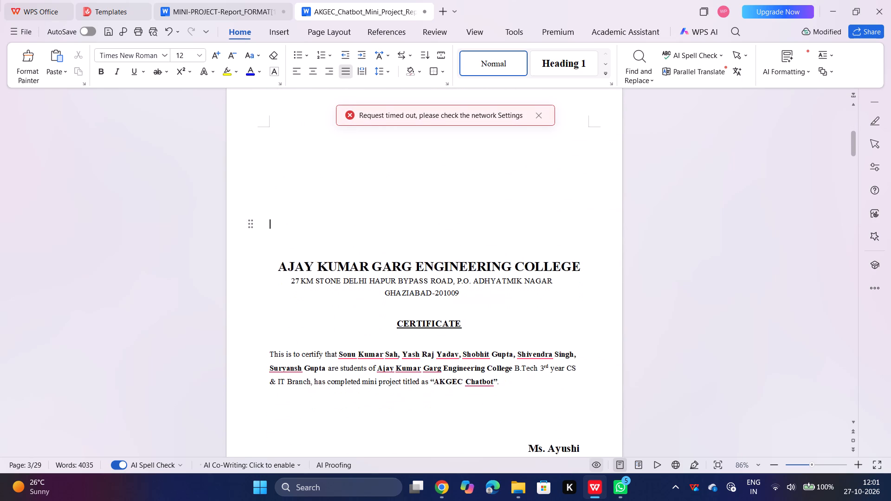
key(BackSpace)
key(BackSpace)
key(BackSpace)
key(BackSpace)
key(BackSpace)
key(BackSpace)
key(BackSpace)
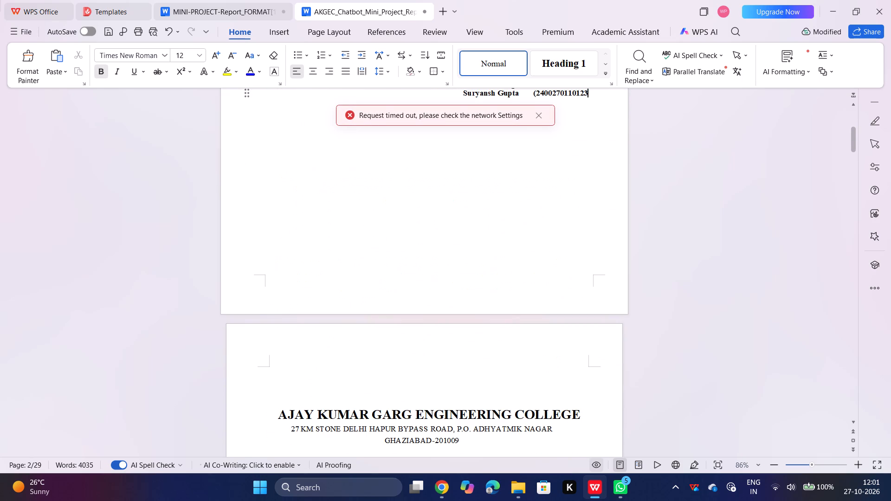
Remove the remaining empty lines above the college heading so it sits near the top margin of the Certificate page.
scroll(379, 304, down, 1)
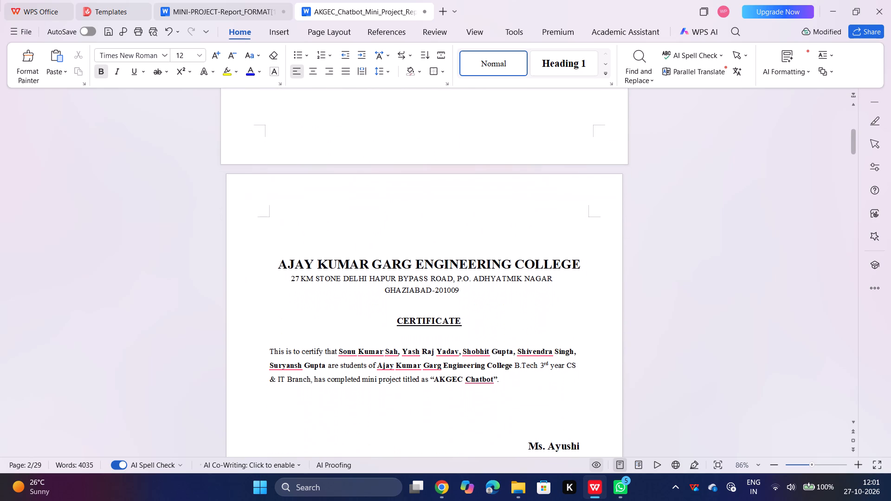
click(433, 226)
key(BackSpace)
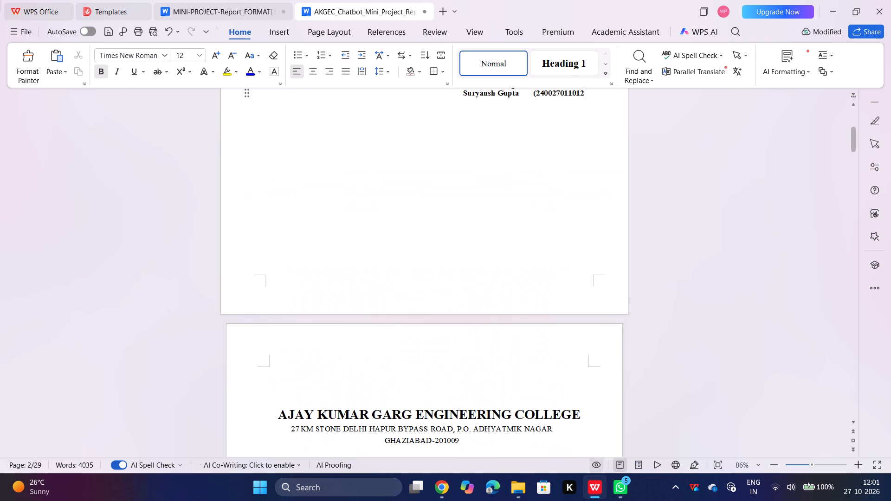
click(342, 373)
click(380, 378)
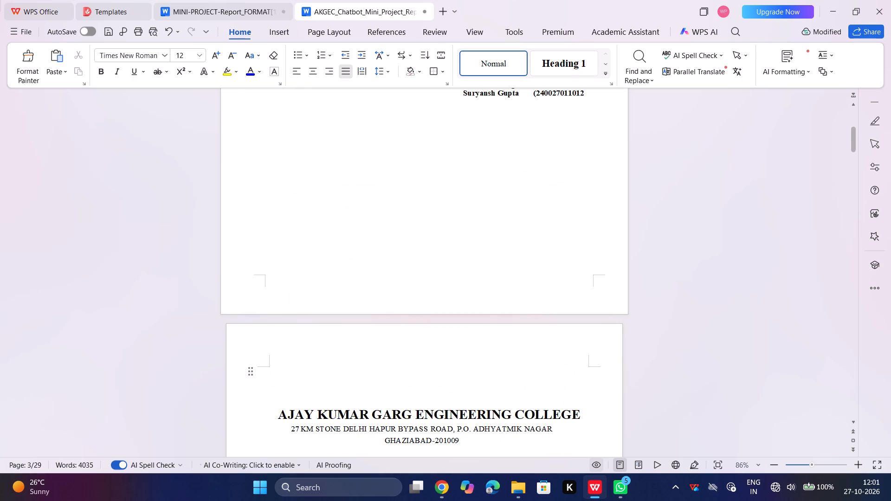
click(405, 393)
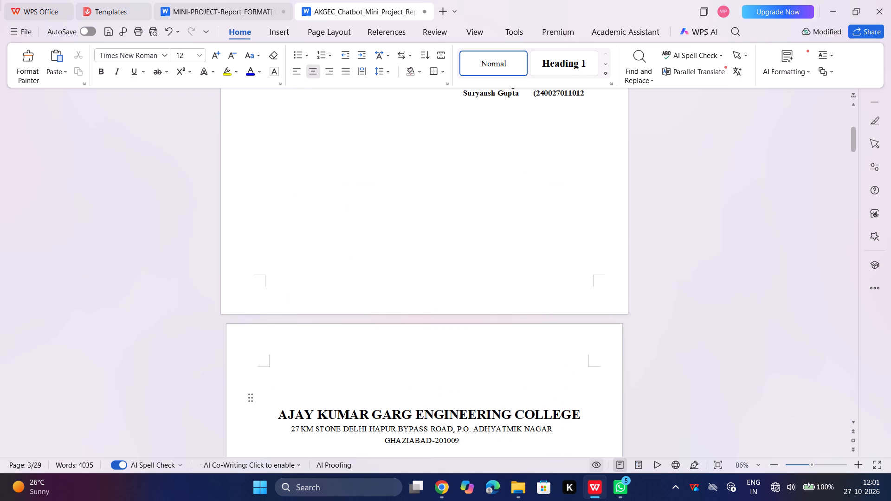
key(BackSpace)
key(BackSpace)
key(BackSpace)
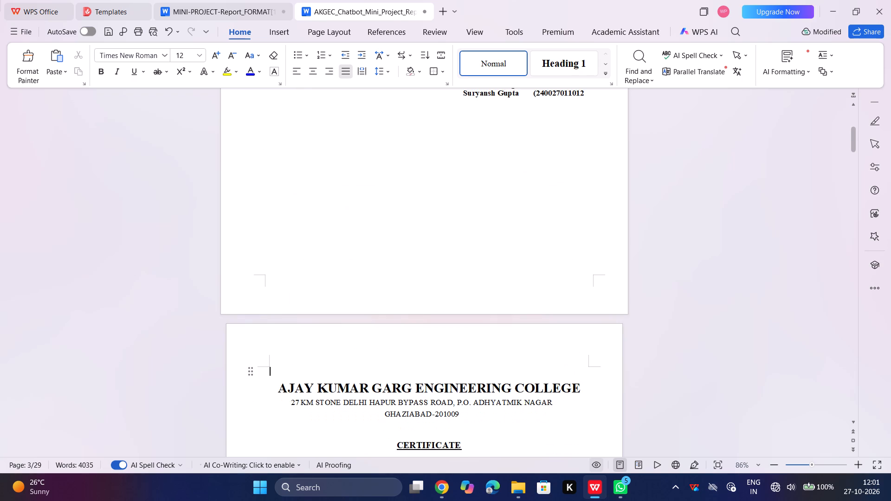
key(BackSpace)
Check the student list ending the Acknowledgment page and the layout of the Certificate page that follows it.
scroll(405, 393, up, 2)
scroll(405, 393, down, 5)
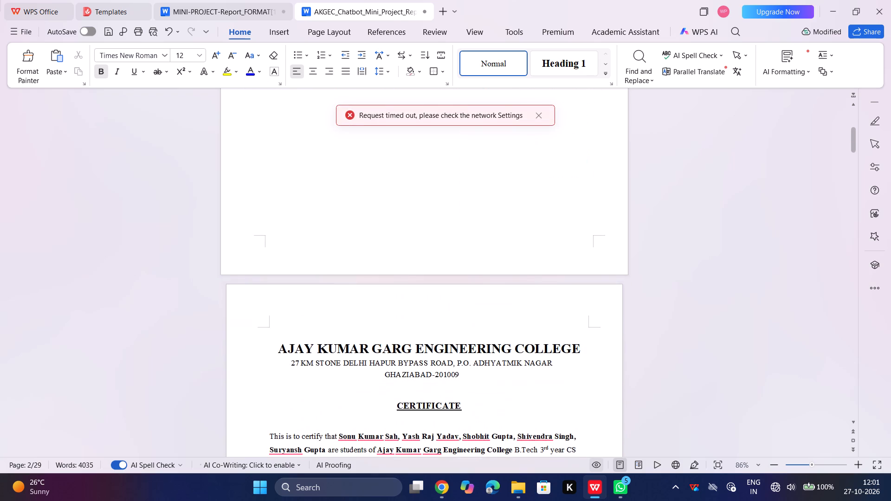
scroll(405, 393, up, 2)
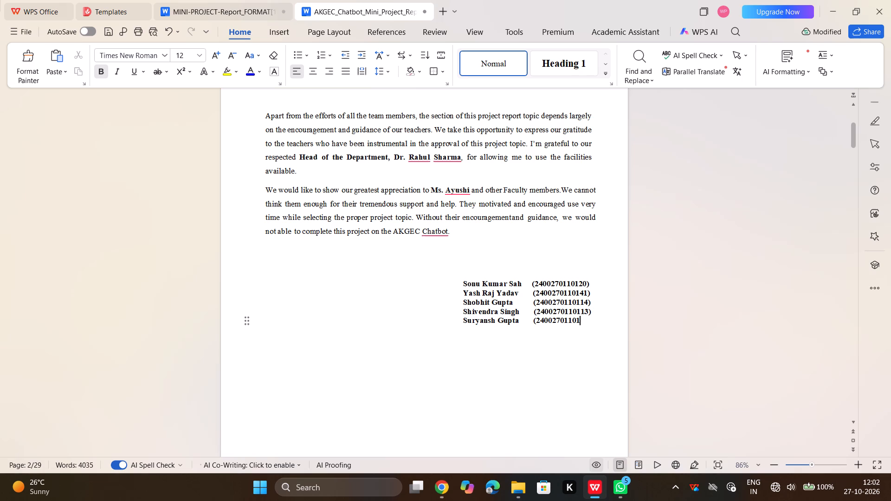
key(Down)
key(Page_Down)
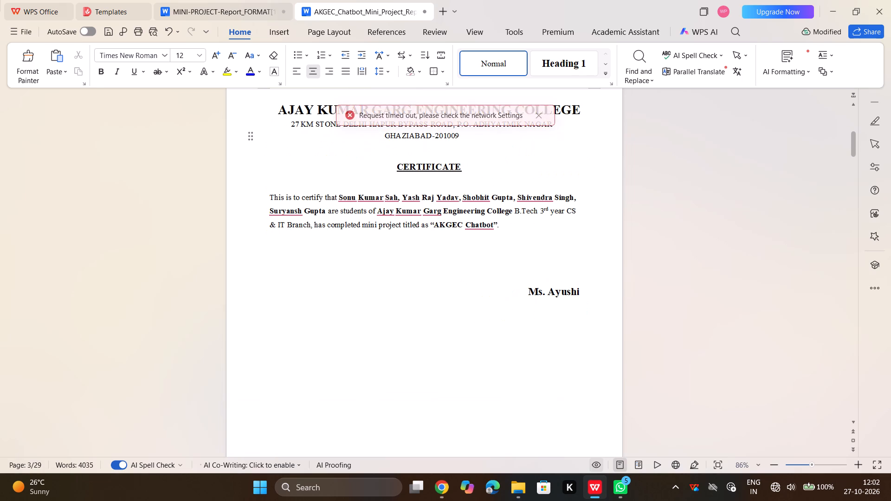
scroll(405, 393, up, 2)
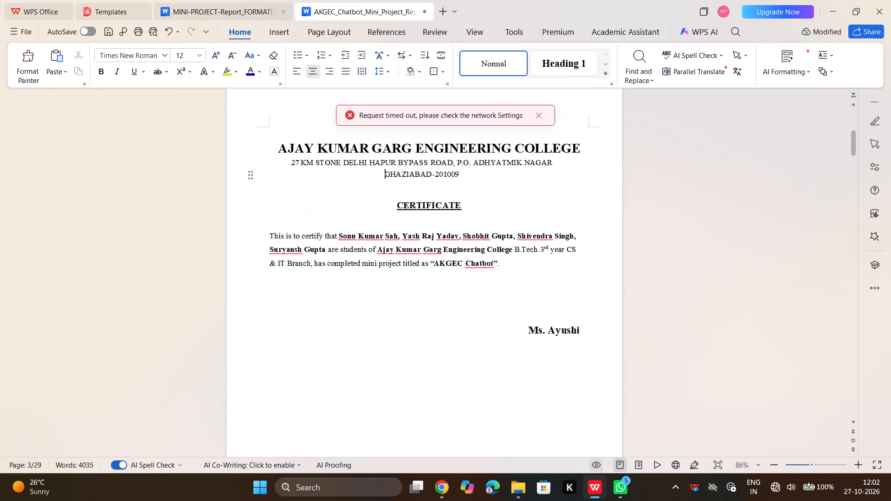
scroll(405, 393, up, 4)
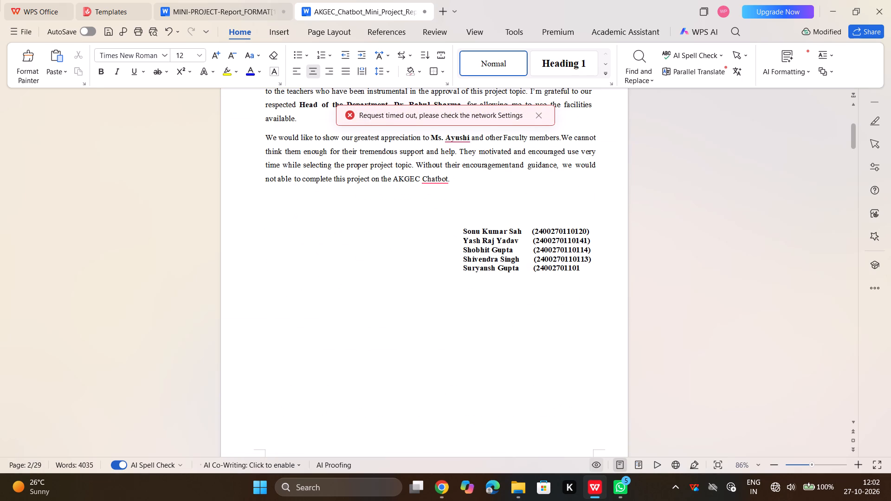
click(578, 271)
key(Down)
key(Page_Down)
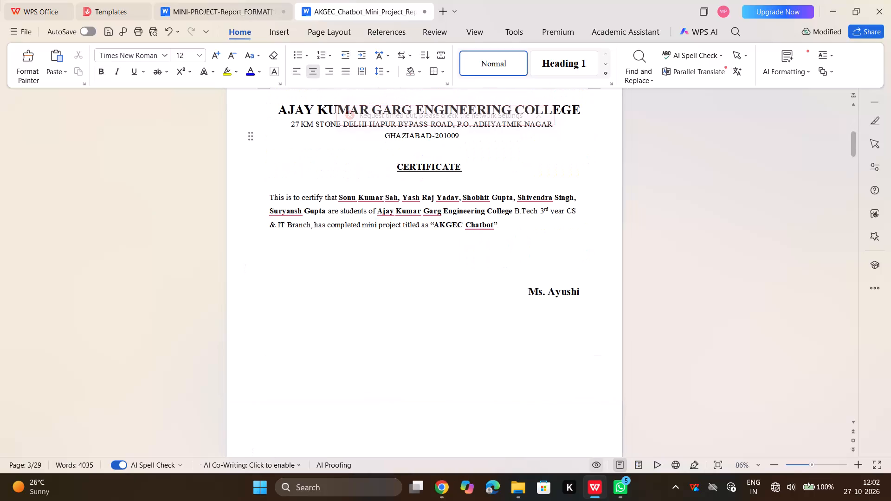
scroll(578, 271, up, 1)
scroll(578, 271, down, 2)
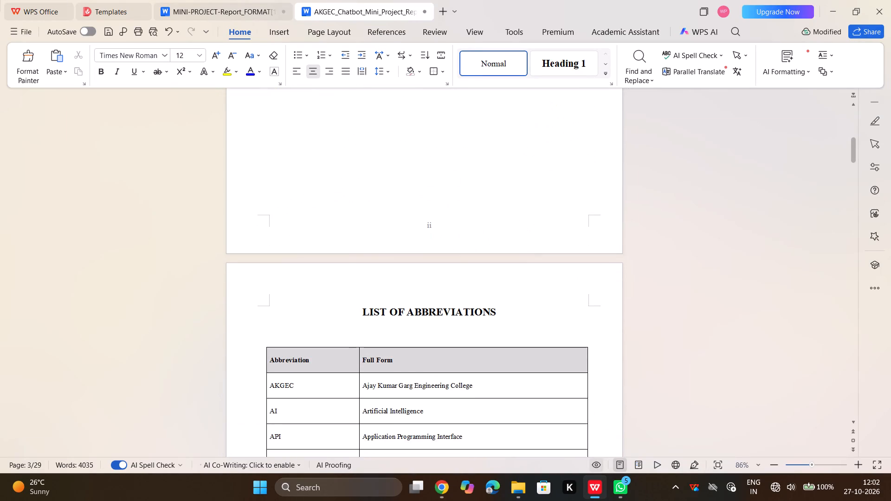
scroll(578, 271, up, 8)
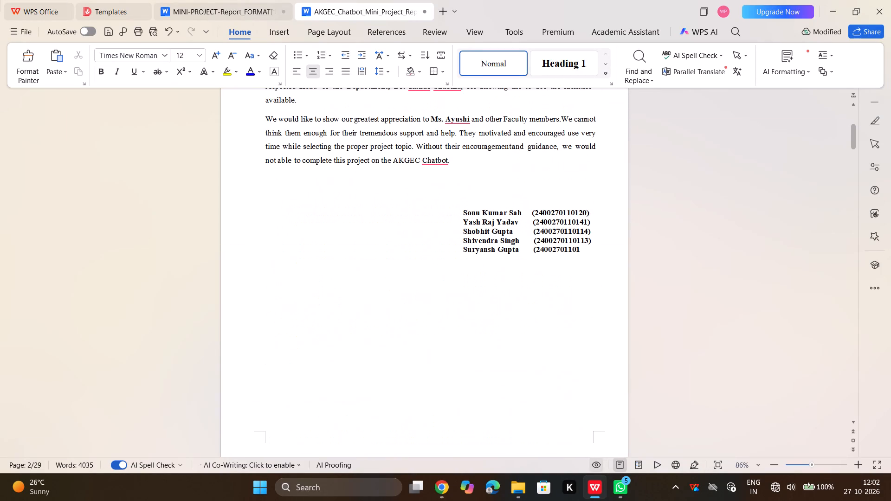
click(583, 245)
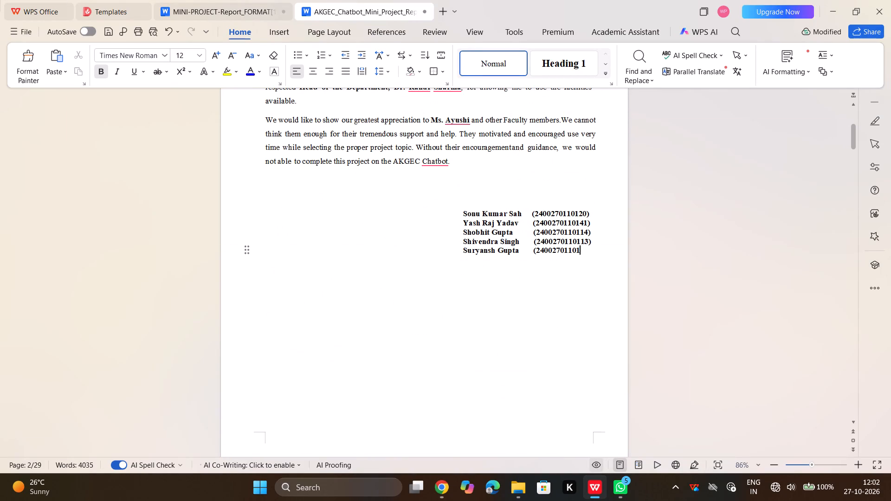
key(Down)
key(Page_Down)
scroll(583, 245, up, 2)
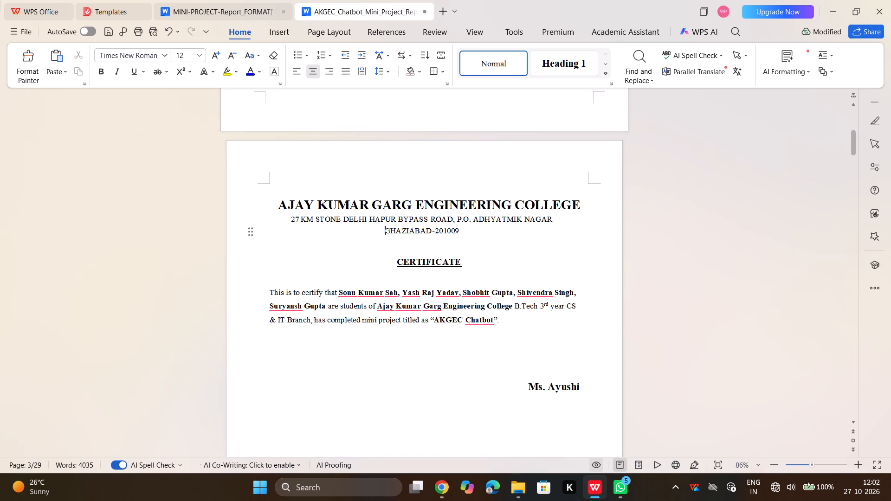
scroll(583, 245, up, 4)
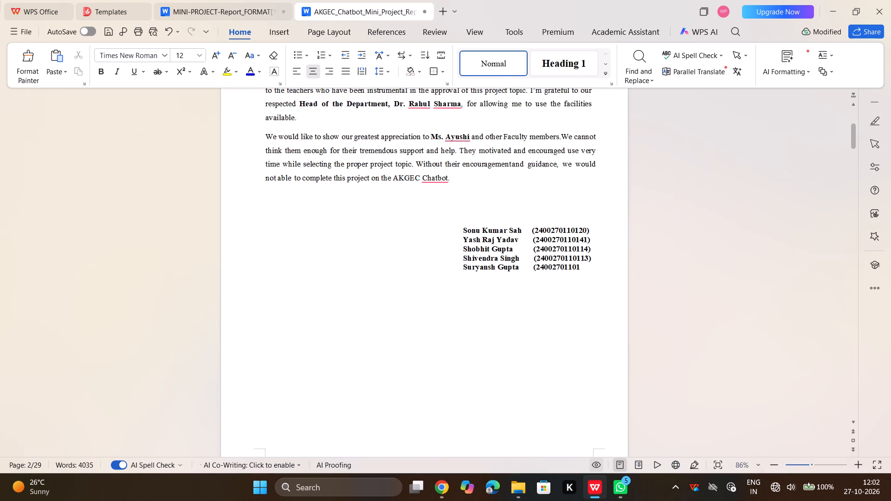
click(574, 270)
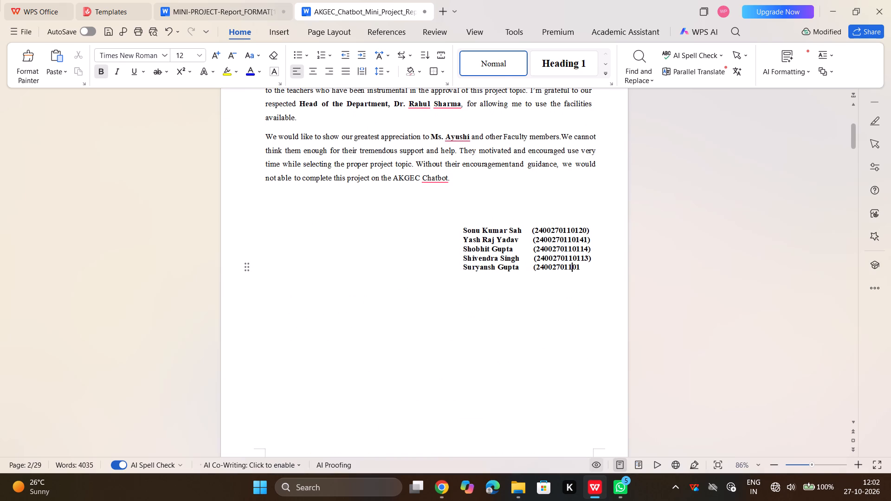
click(584, 270)
click(584, 270)
key(Down)
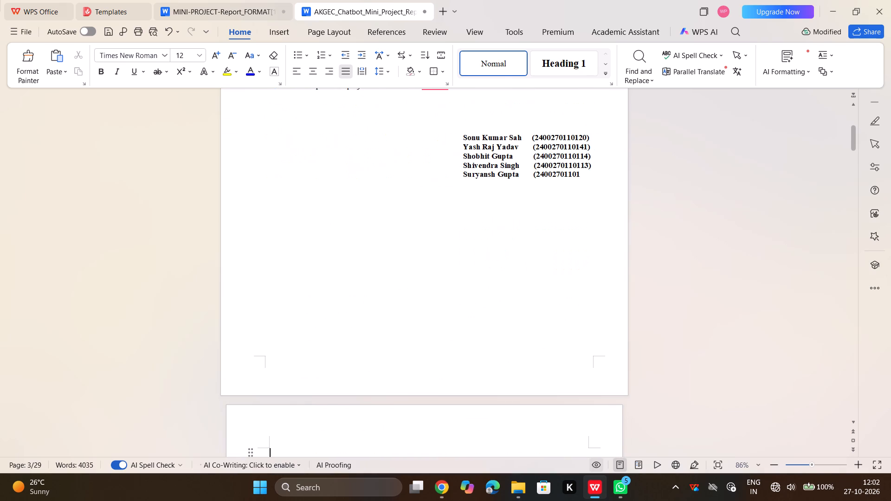
scroll(584, 270, down, 2)
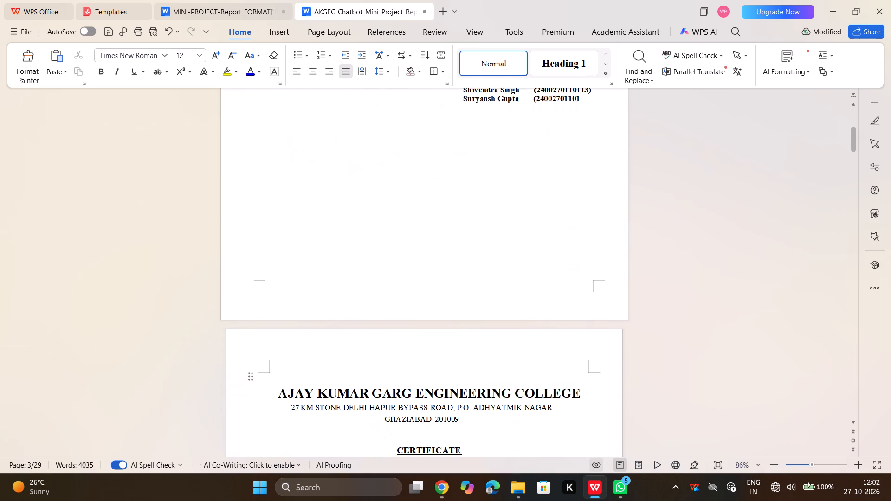
scroll(584, 270, up, 2)
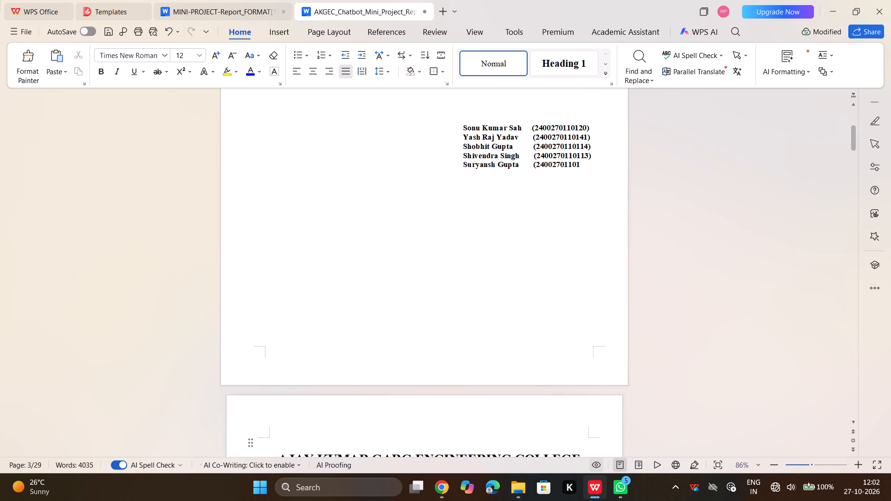
click(570, 163)
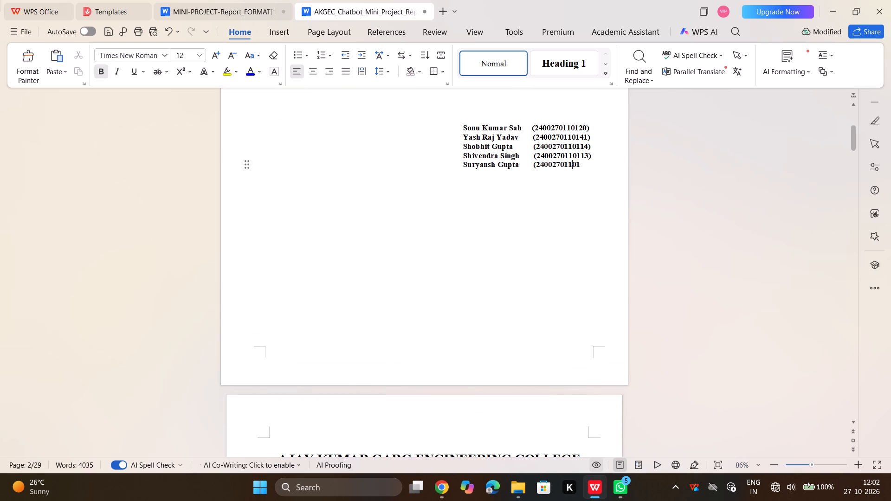
scroll(468, 244, down, 3)
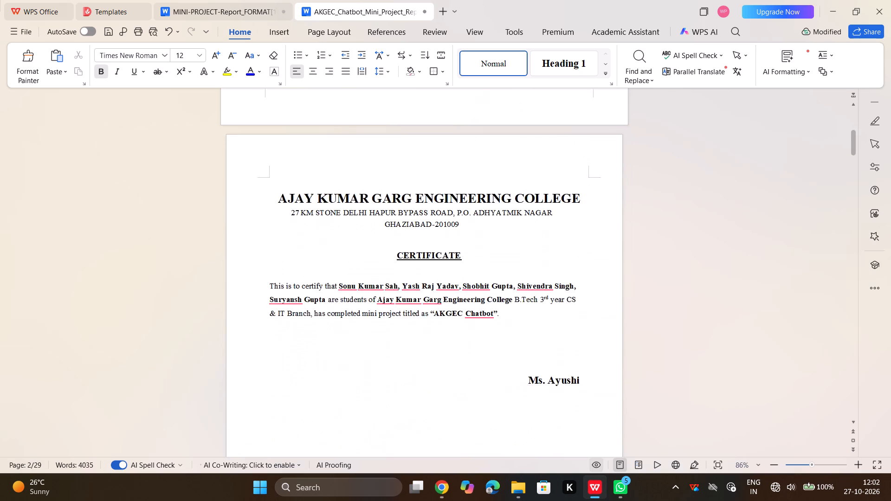
scroll(468, 244, down, 3)
click(434, 333)
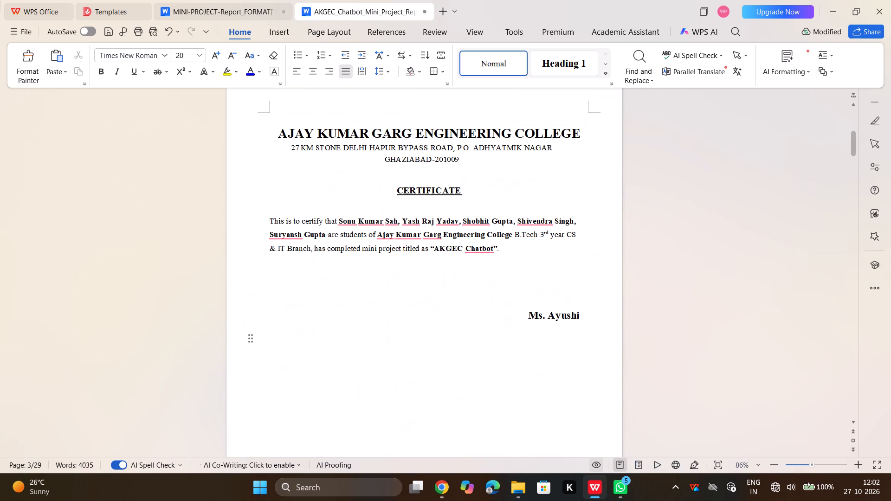
key(Down)
key(Page_Down)
scroll(434, 333, up, 6)
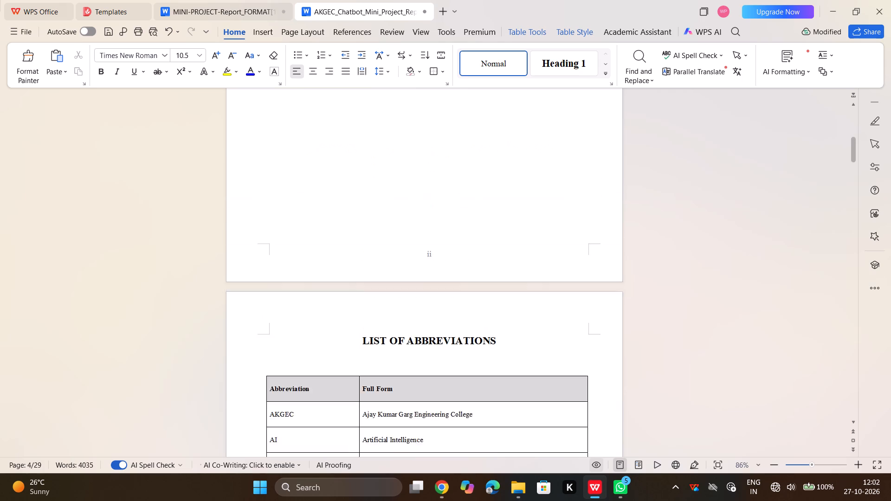
scroll(434, 333, up, 5)
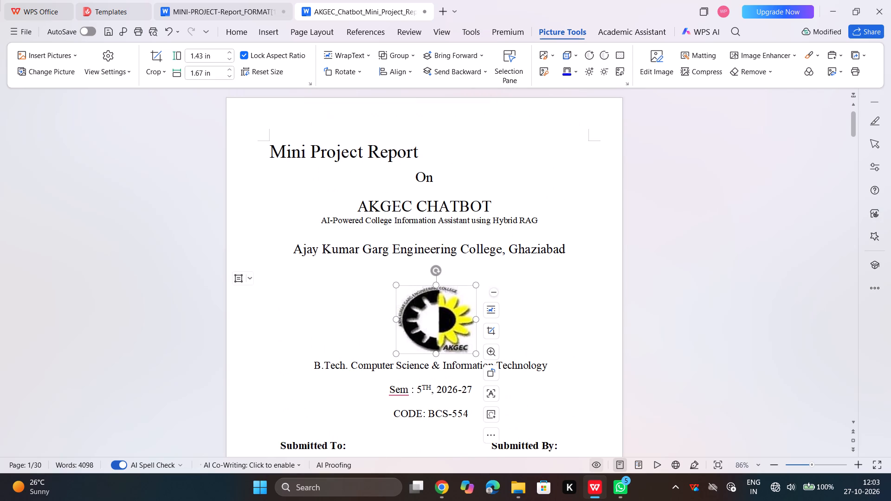
drag(270, 149, 297, 143)
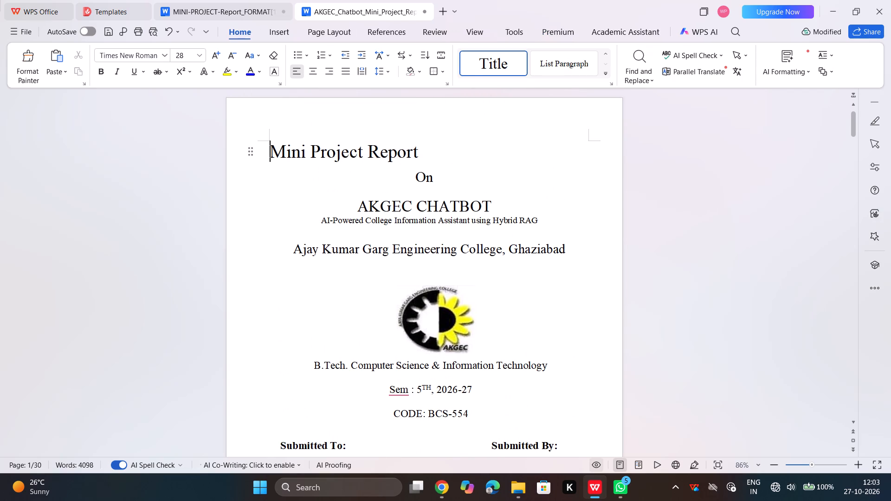
drag(297, 143, 447, 137)
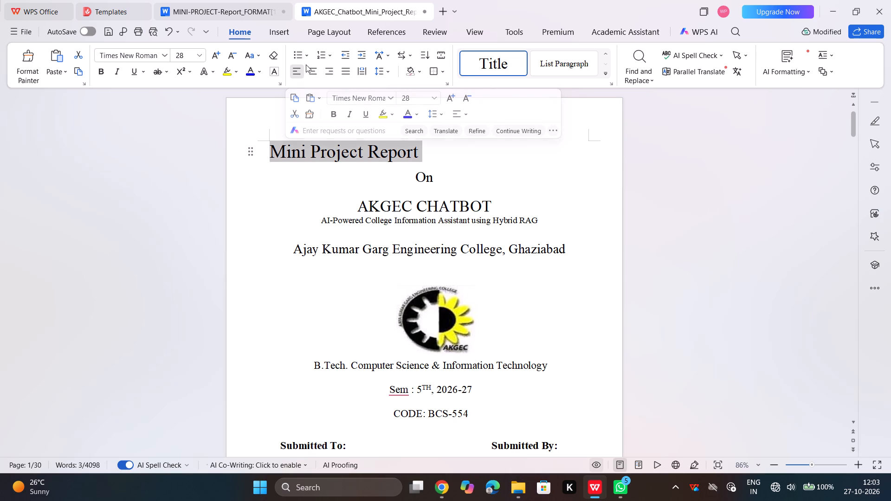
click(314, 73)
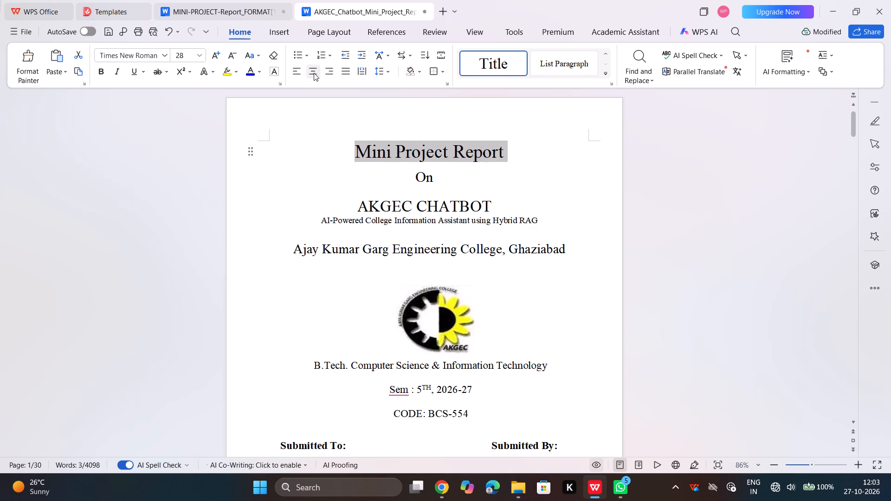
Examine the layout of the pasted cover's student list and university name, and the pages that follow it.
scroll(362, 229, down, 3)
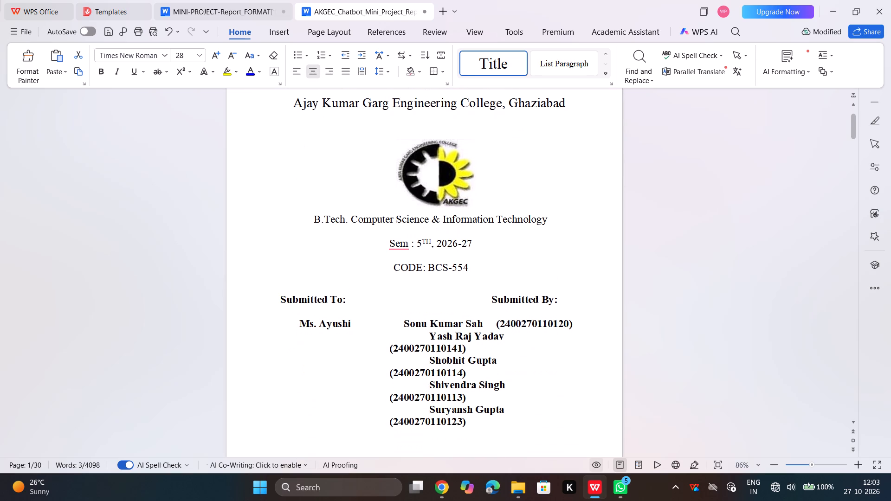
scroll(362, 229, down, 1)
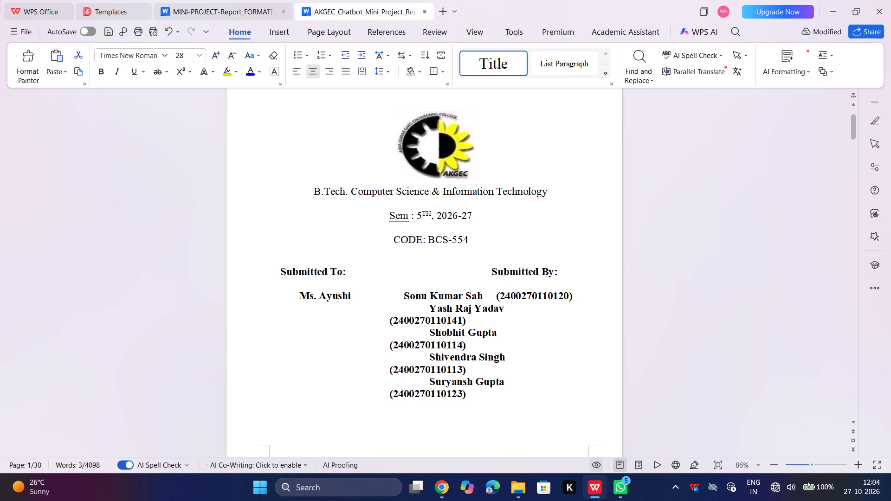
scroll(373, 317, down, 5)
scroll(373, 317, up, 1)
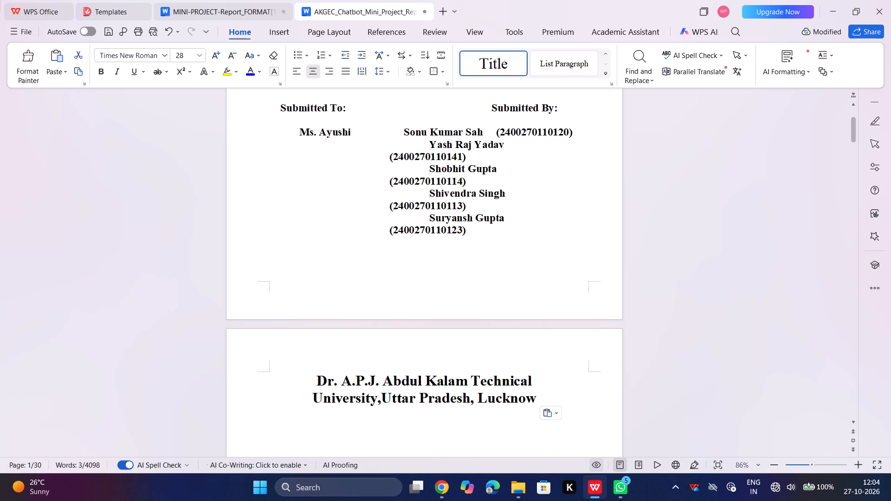
scroll(373, 317, down, 19)
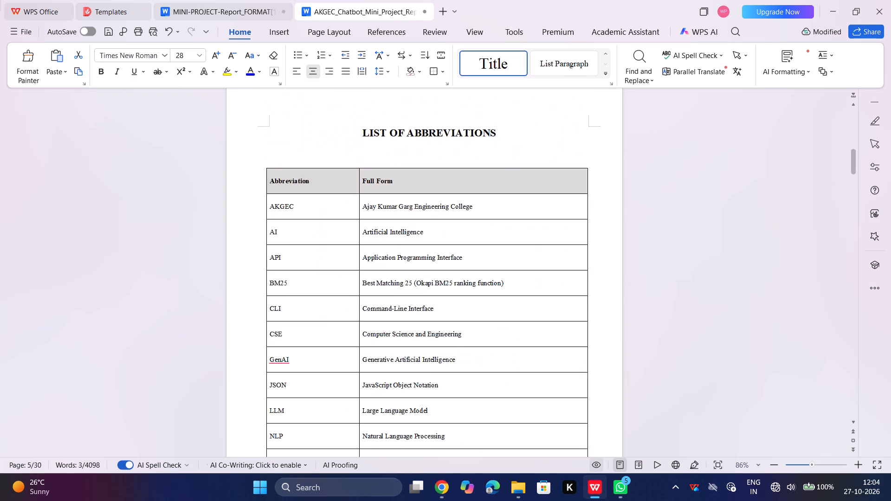
Examine the page layout from the List of Abbreviations through the Test Result chapter, then back through the Code chapter's listings.
scroll(373, 317, down, 17)
scroll(373, 317, down, 5)
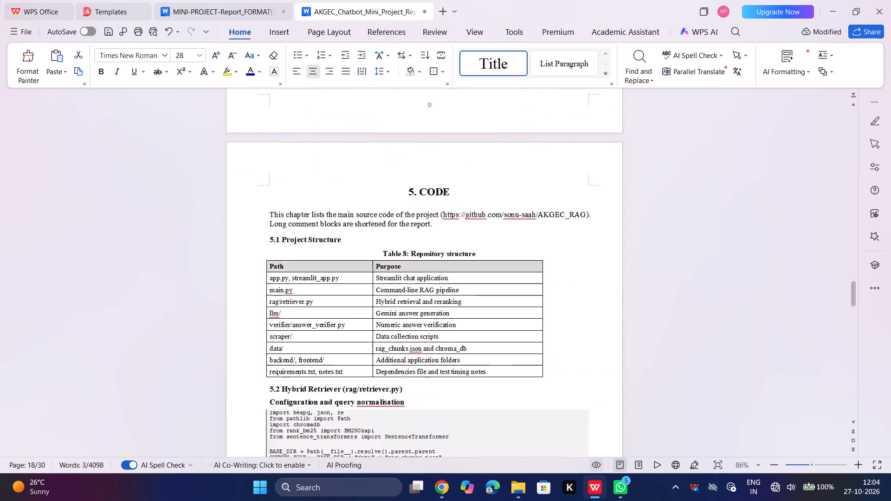
scroll(373, 317, down, 10)
scroll(373, 317, up, 1)
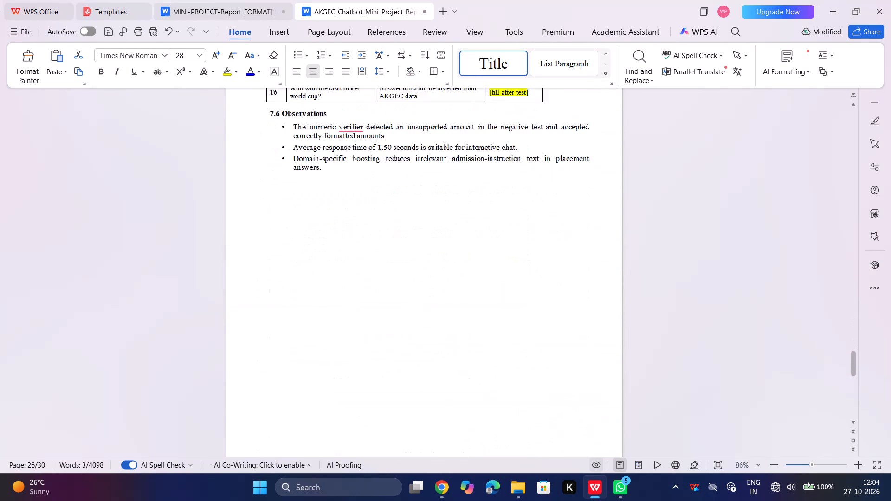
scroll(373, 317, up, 2)
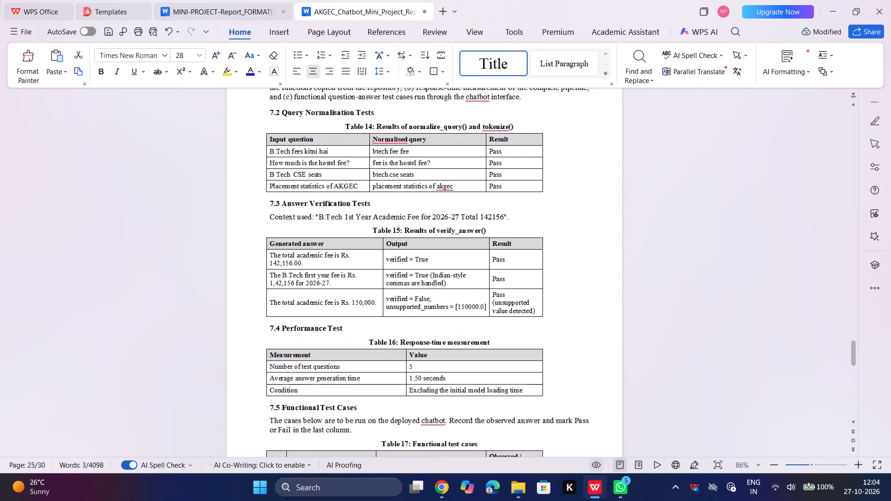
scroll(373, 317, up, 4)
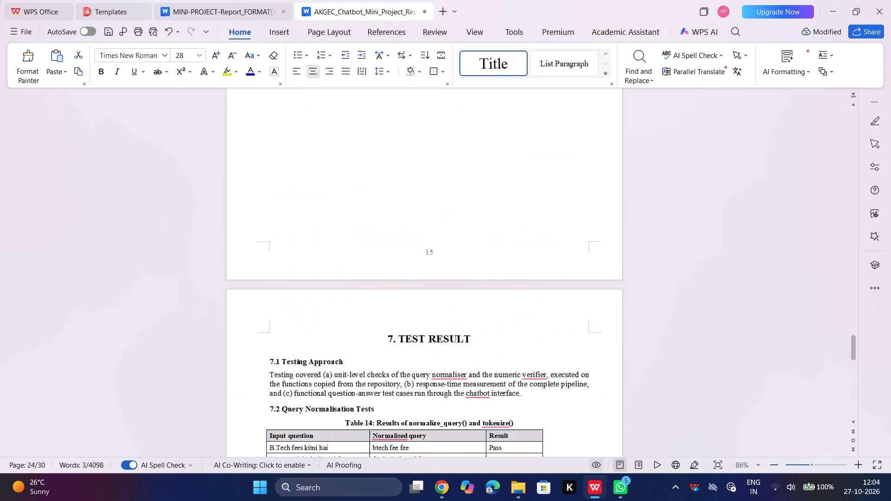
scroll(373, 317, up, 11)
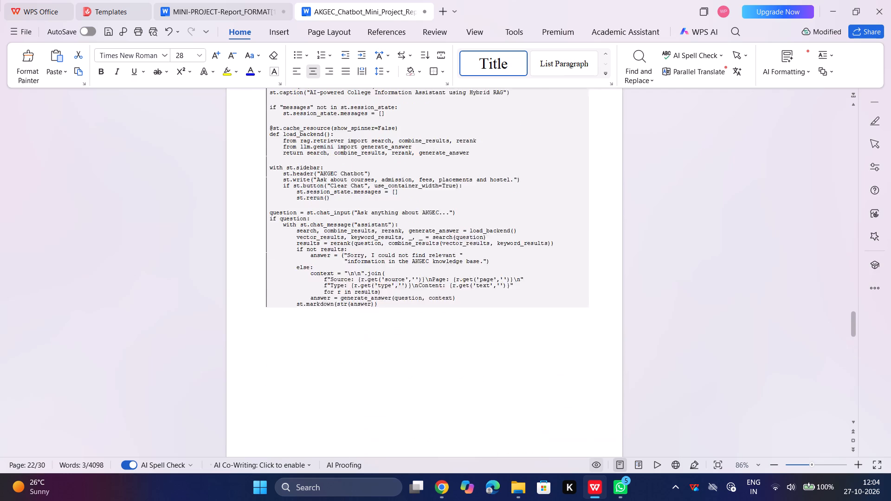
scroll(373, 317, down, 6)
scroll(373, 317, up, 3)
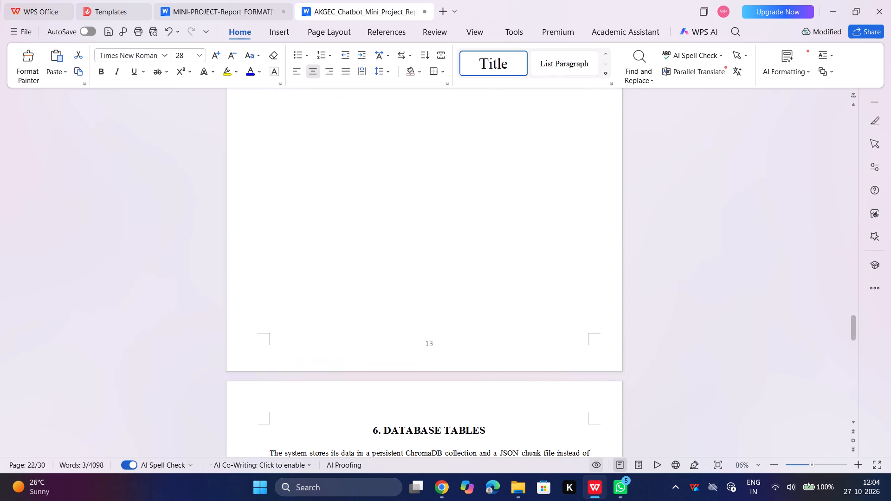
scroll(373, 317, up, 10)
scroll(373, 317, down, 4)
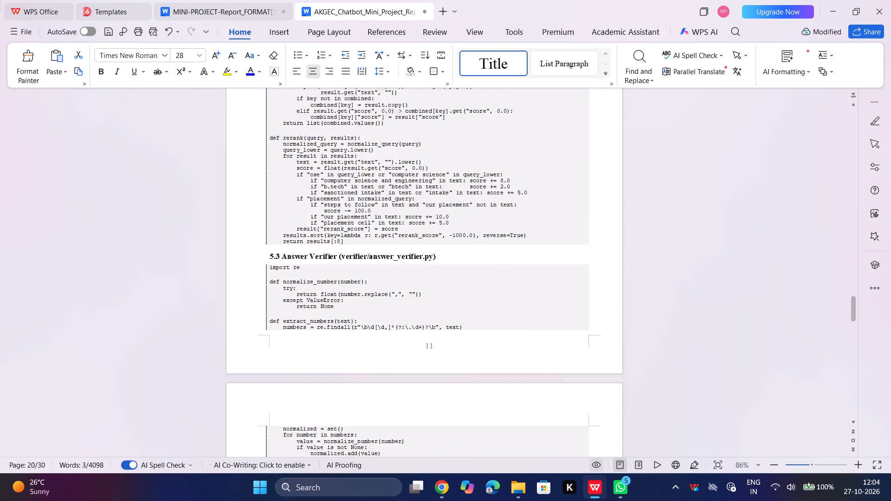
scroll(373, 317, up, 1)
scroll(373, 317, down, 1)
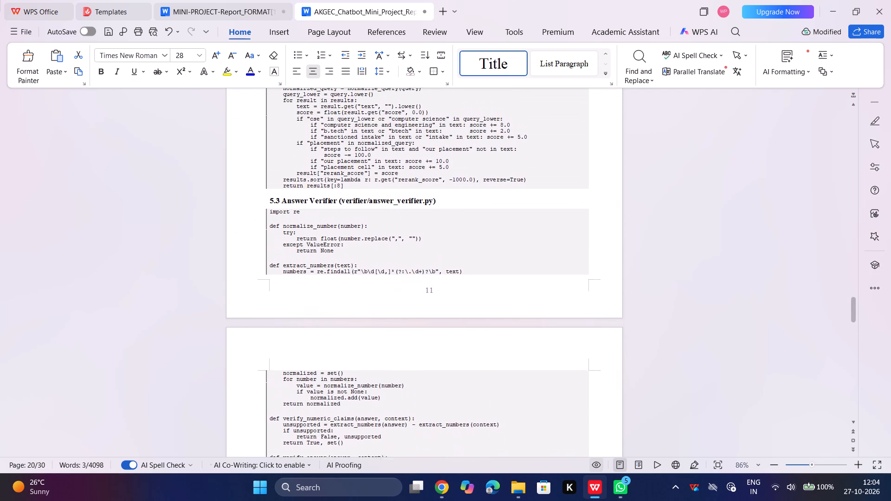
Insert three blank lines after the command-line pipeline code to push the "5.5 Streamlit Interface (app.py)" heading onto the following page.
scroll(373, 317, down, 8)
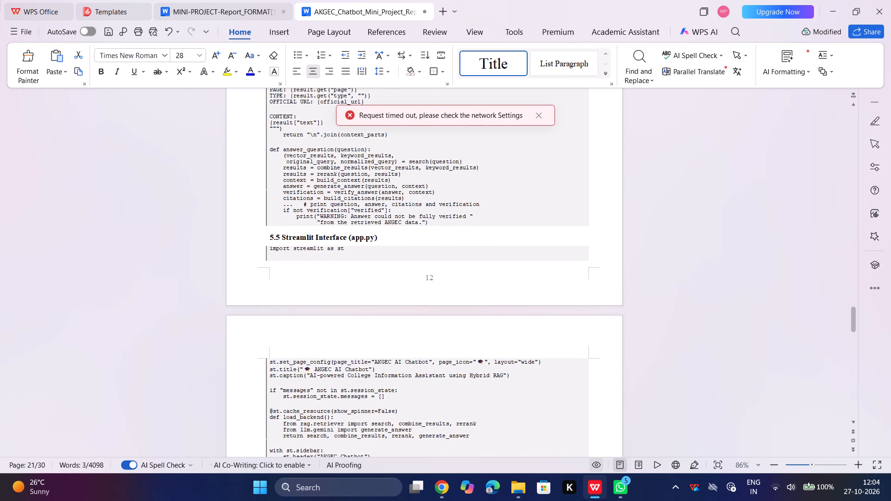
click(589, 225)
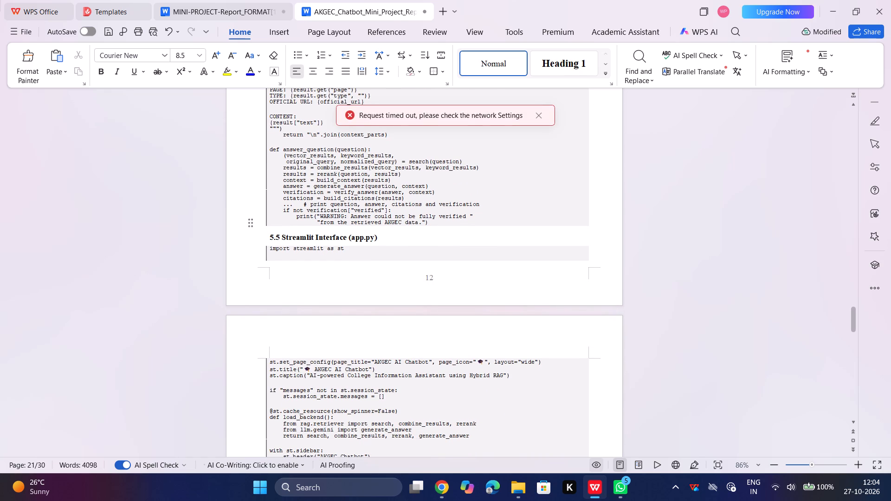
key(Return)
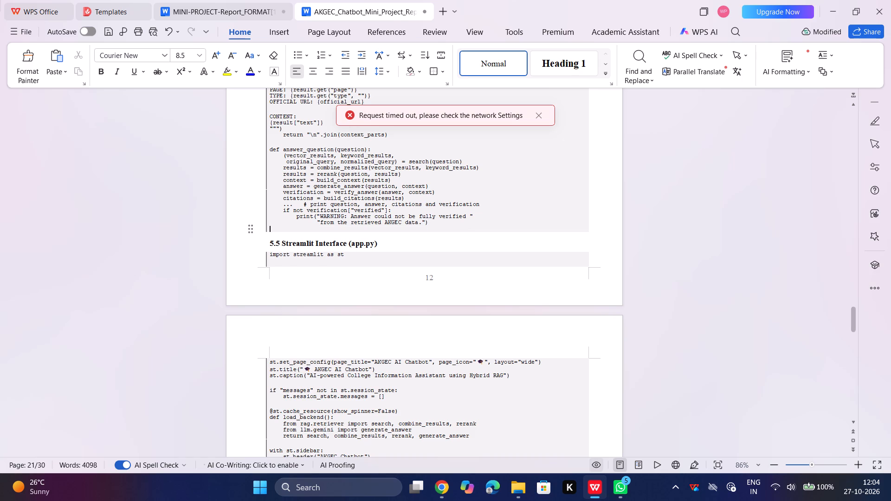
key(Return)
key(Return)
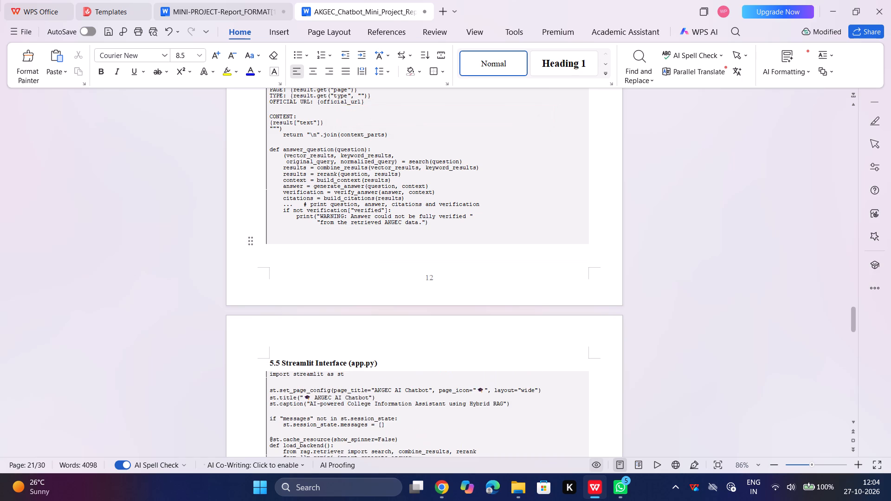
Examine the code listings and headings of sections 5.4 back to 5.2 for page-break and layout problems.
scroll(589, 225, up, 5)
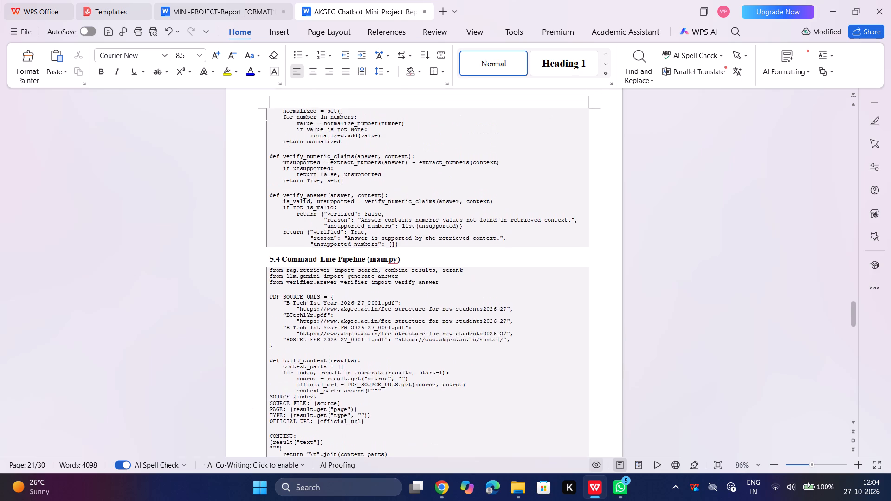
scroll(589, 225, up, 8)
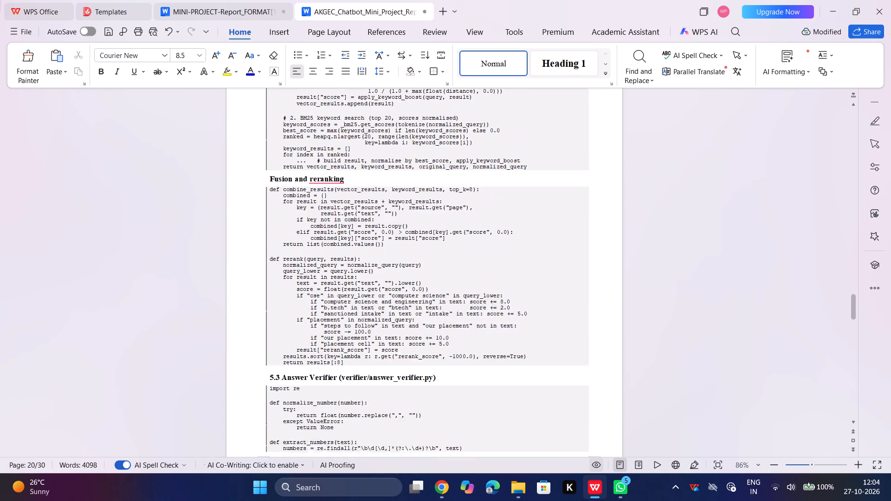
scroll(589, 225, up, 5)
scroll(589, 225, down, 5)
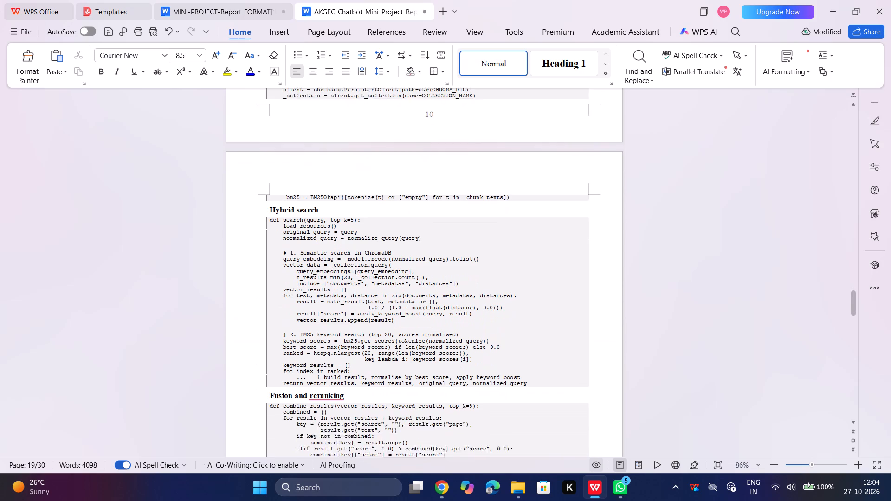
scroll(589, 225, down, 1)
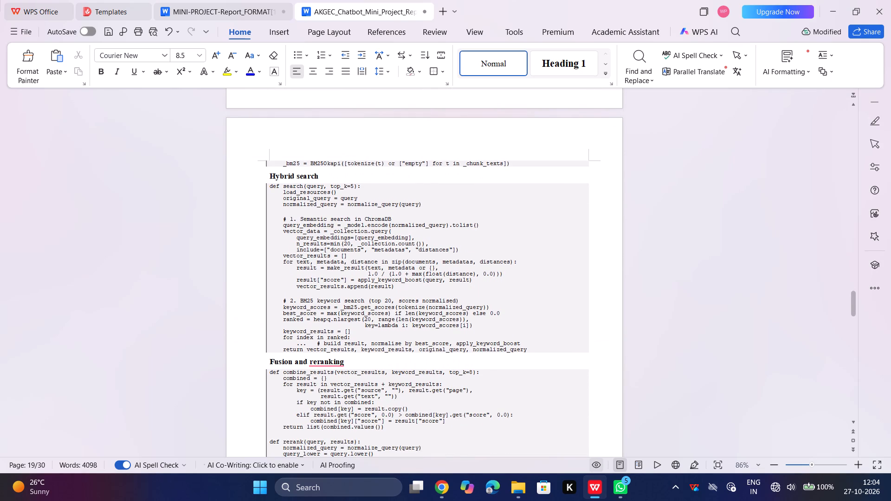
scroll(589, 223, up, 5)
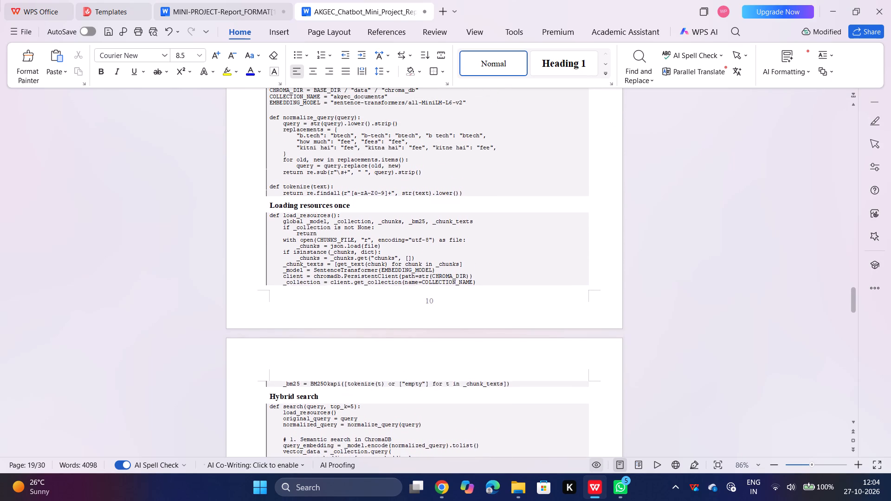
scroll(589, 223, up, 6)
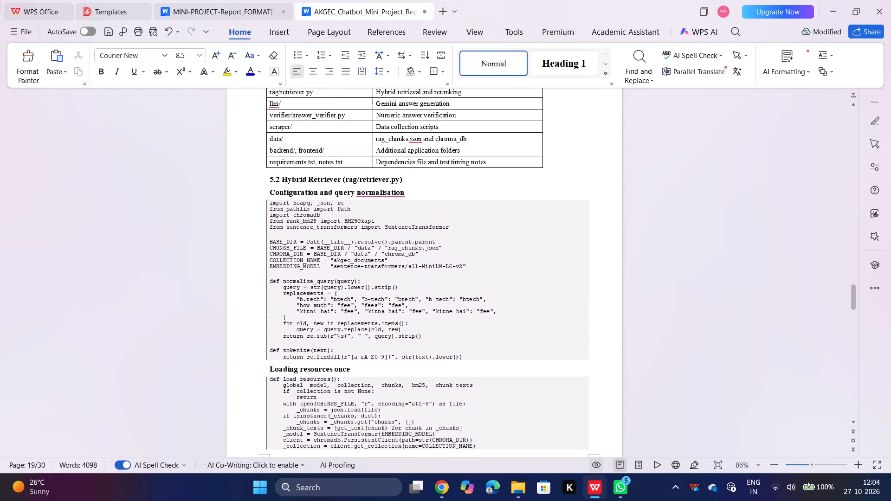
scroll(589, 223, up, 2)
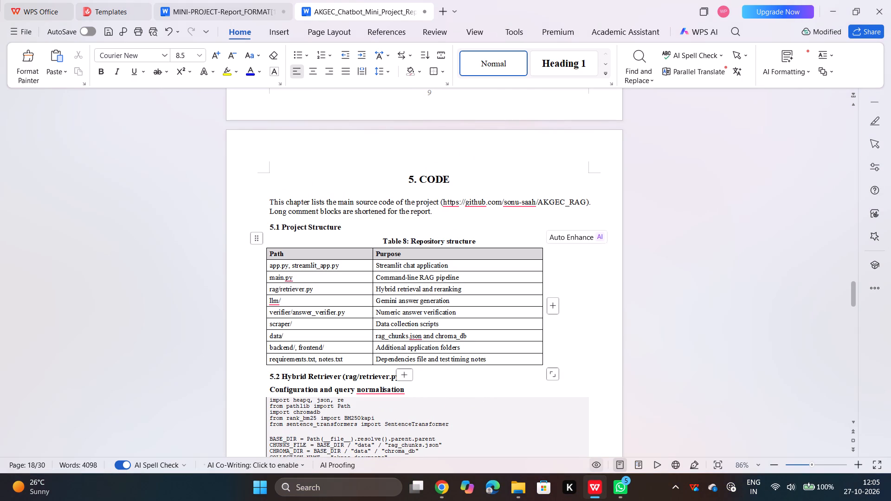
Enlarge Table 8 (Repository structure) in section 5.1 to nearly the full text width, with taller rows.
drag(552, 373, 579, 373)
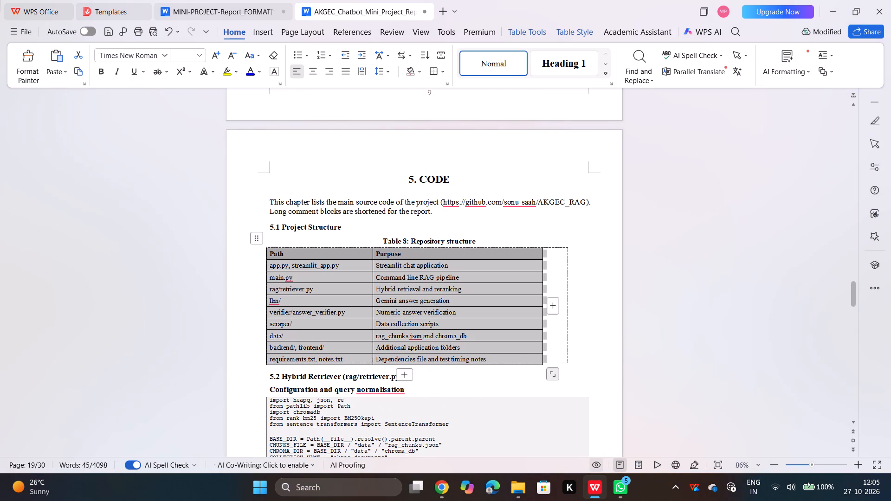
drag(579, 373, 591, 376)
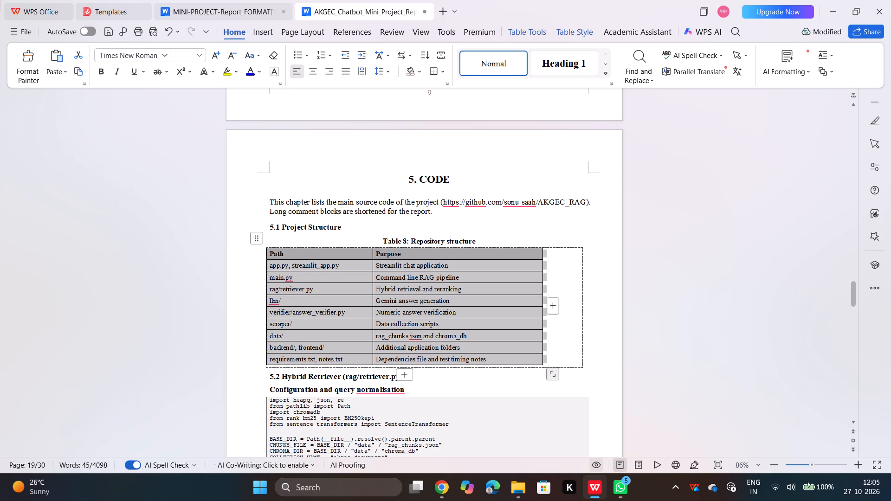
drag(591, 376, 591, 375)
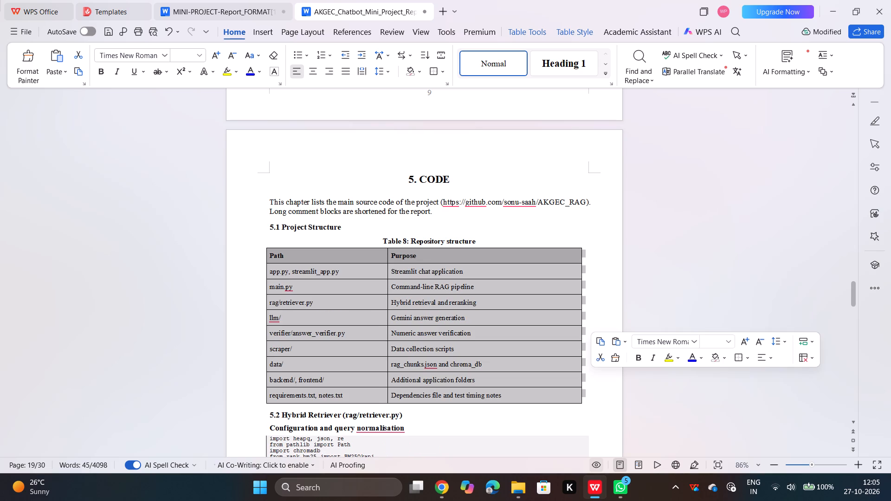
Examine how the Code chapter's pages and listings flow after the Table 8 resize, from section 5.1 to 5.5.
scroll(591, 375, down, 4)
scroll(591, 375, up, 4)
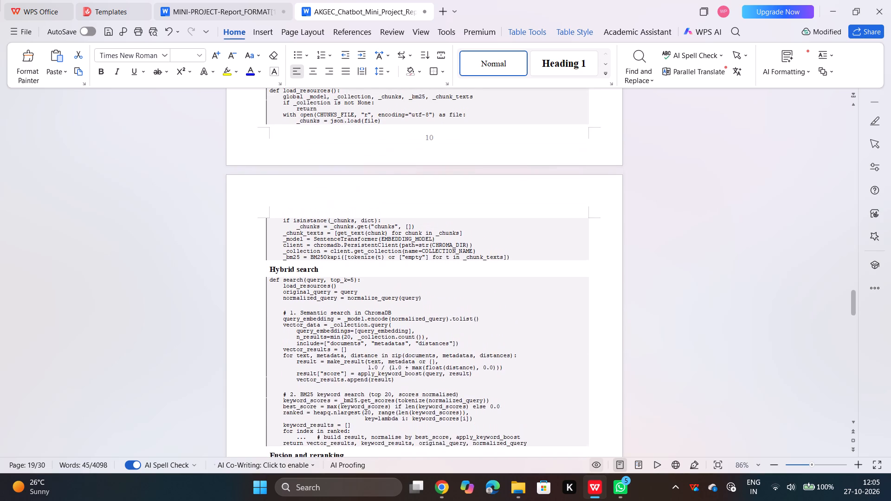
scroll(591, 375, up, 7)
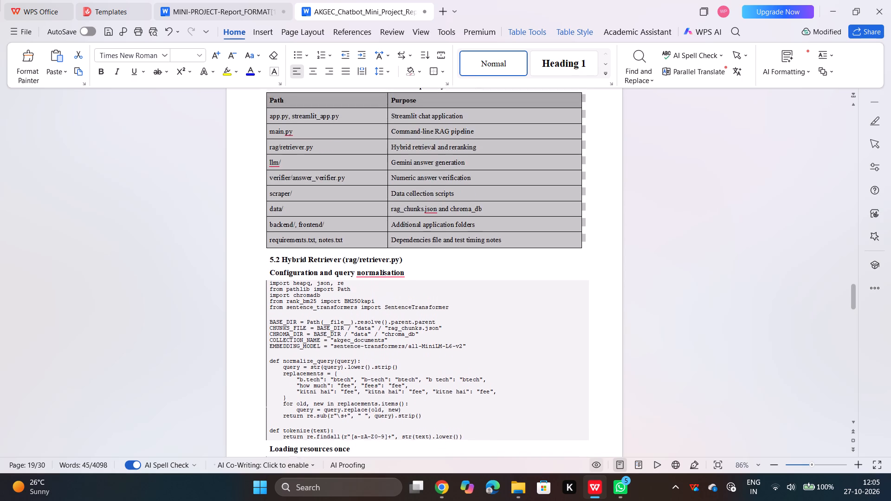
scroll(591, 375, down, 3)
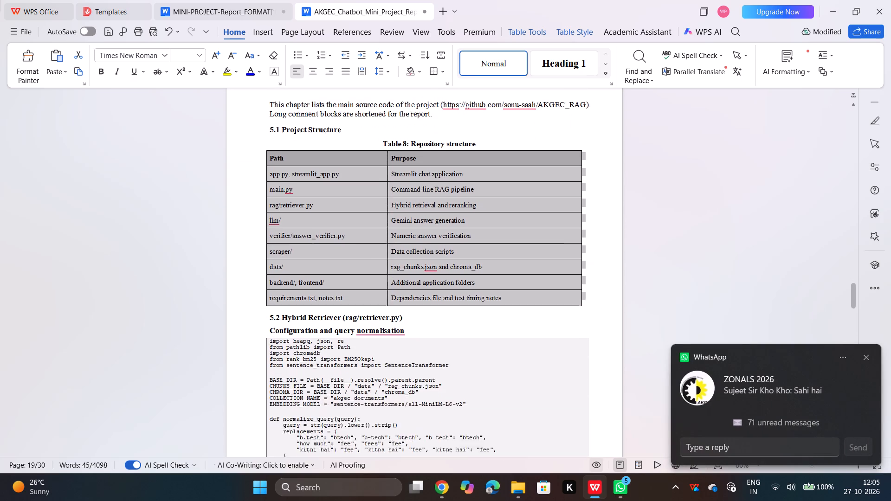
scroll(591, 375, down, 9)
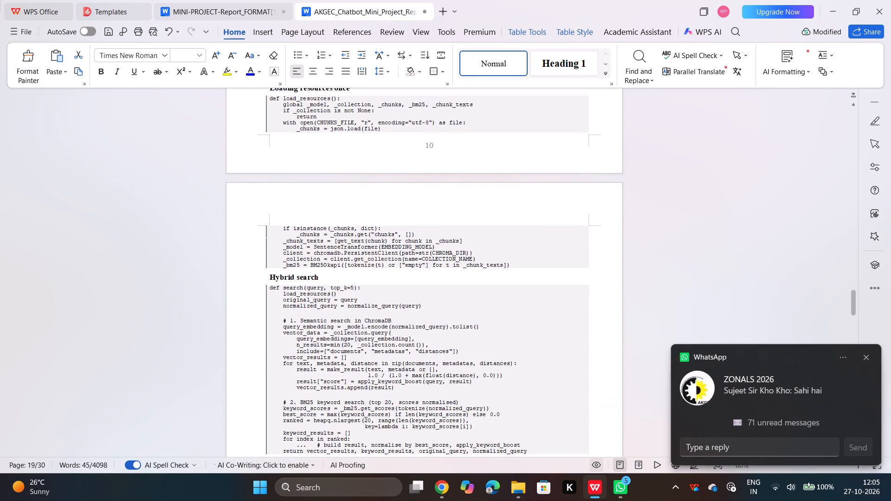
scroll(591, 375, down, 10)
Delete the two blank code lines at the page top above the "5.5 Streamlit Interface (app.py)" heading.
scroll(591, 375, up, 5)
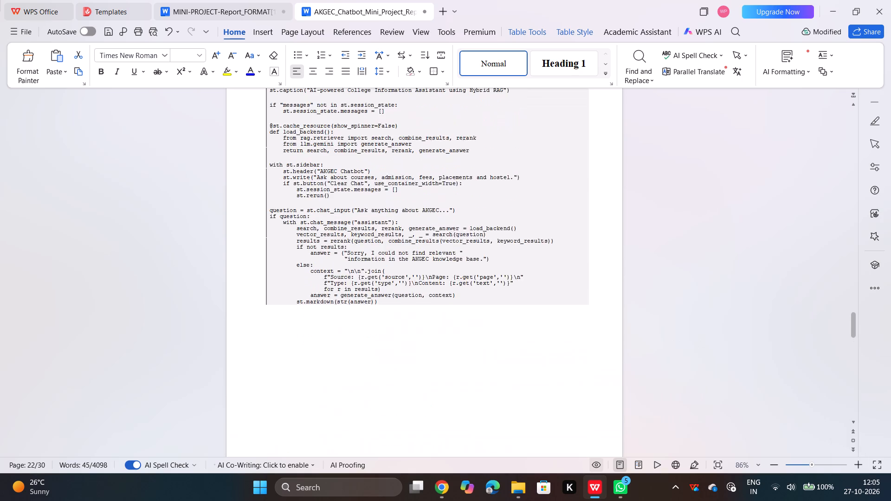
scroll(591, 375, up, 3)
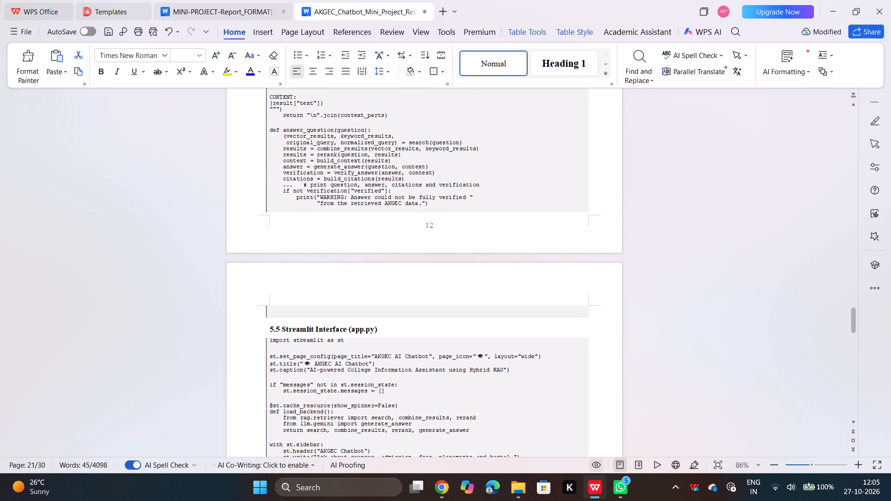
click(479, 315)
key(BackSpace)
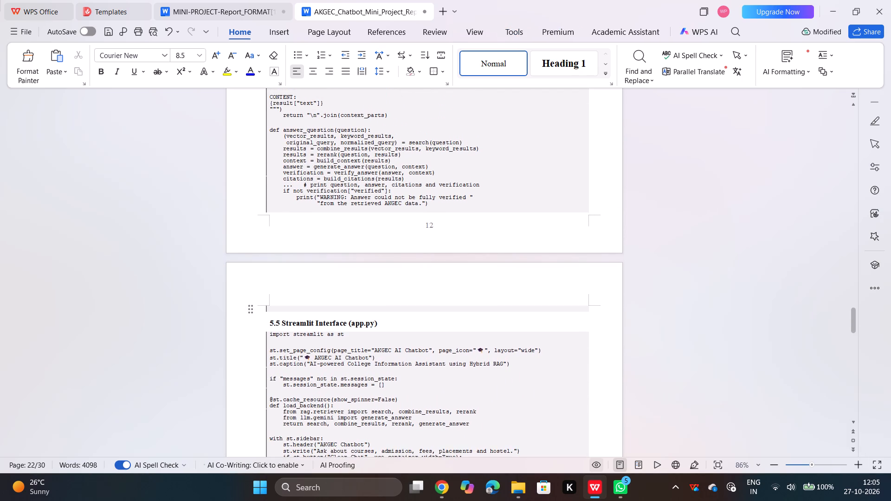
key(BackSpace)
Examine the page breaks and headings of code sections 5.4, 5.3 and 5.2, going back to the repository structure table.
scroll(479, 315, up, 7)
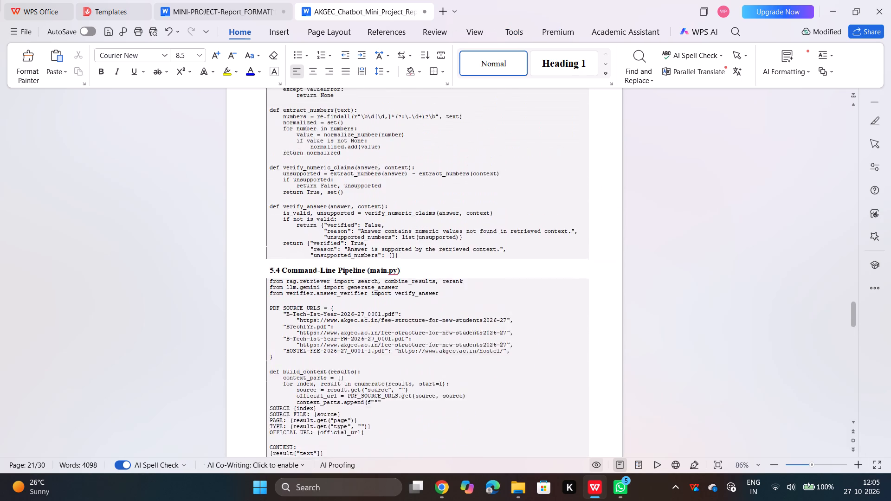
scroll(479, 315, up, 4)
scroll(479, 315, down, 1)
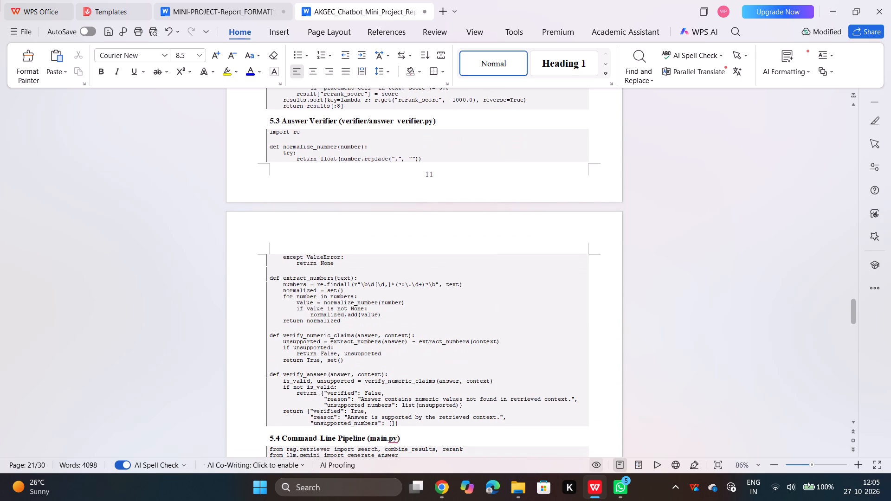
scroll(479, 315, down, 4)
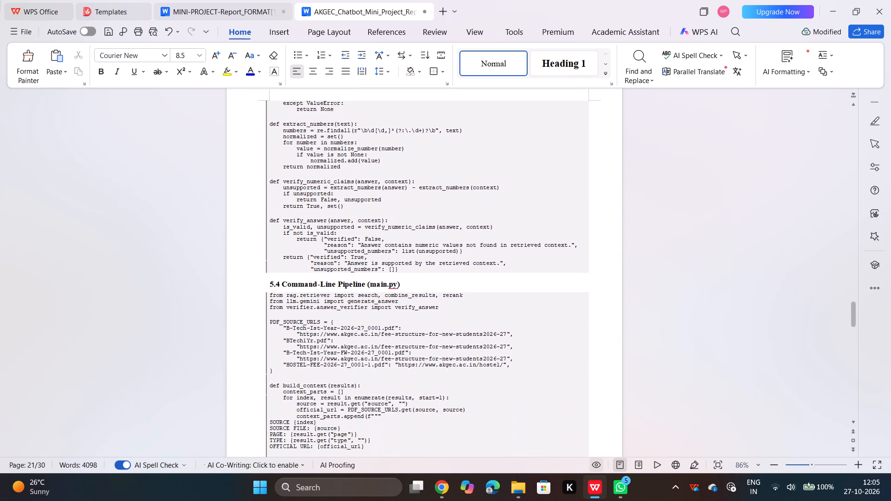
scroll(479, 315, down, 4)
scroll(479, 315, up, 4)
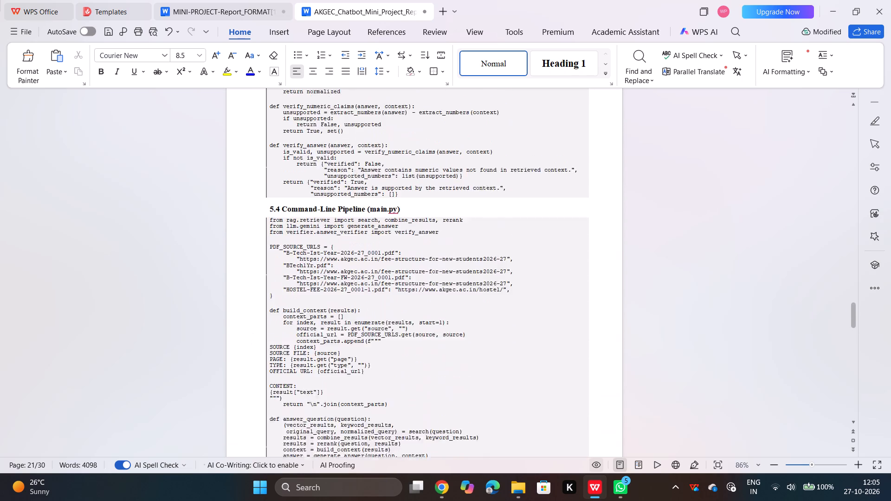
scroll(479, 315, up, 10)
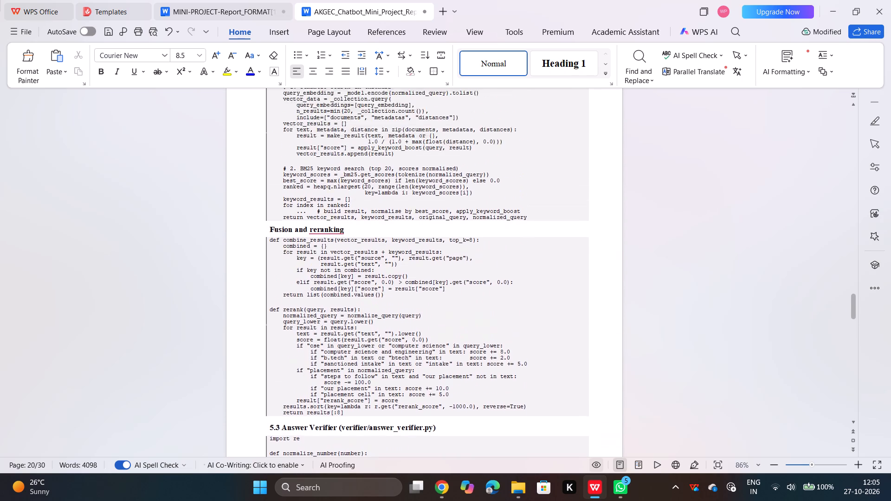
scroll(479, 315, up, 5)
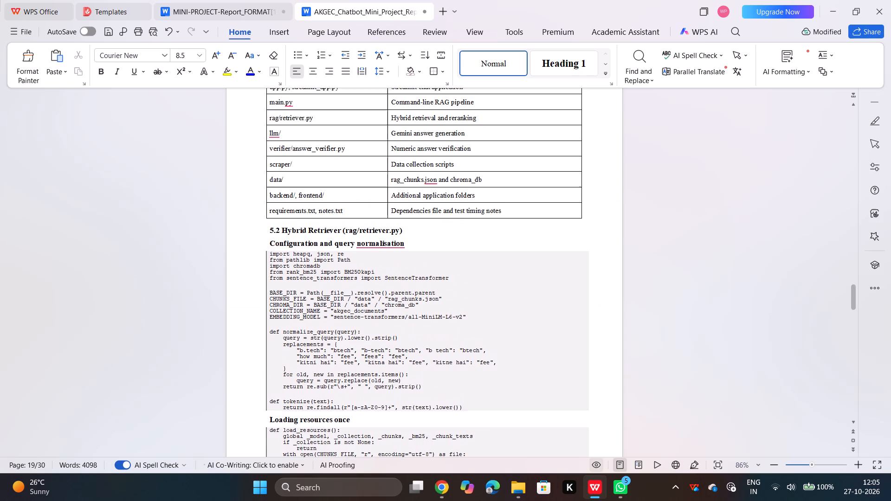
Delete the bracketed GitHub repository link from the introductory paragraph under "5. CODE".
scroll(479, 315, up, 4)
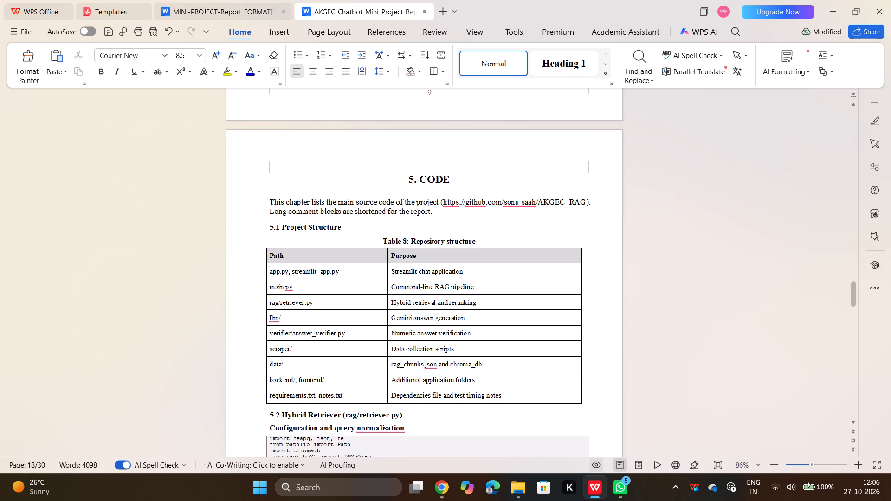
drag(440, 203, 490, 205)
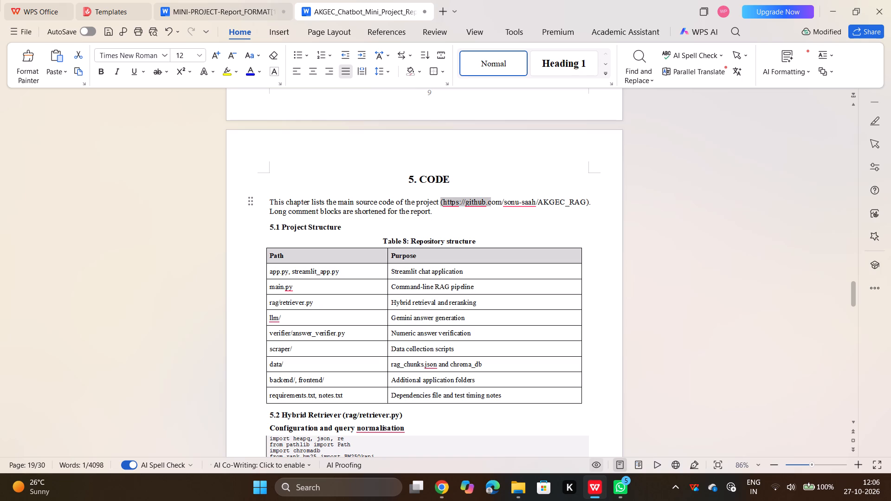
drag(490, 205, 595, 205)
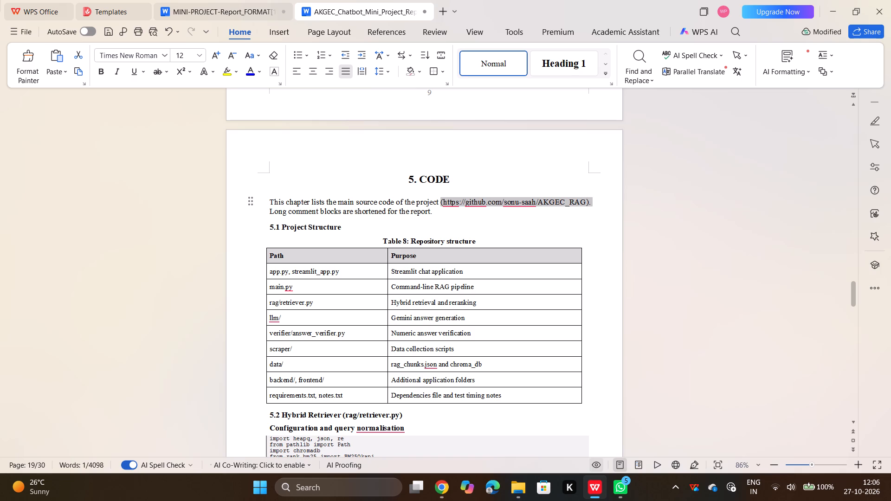
drag(595, 205, 593, 204)
key(BackSpace)
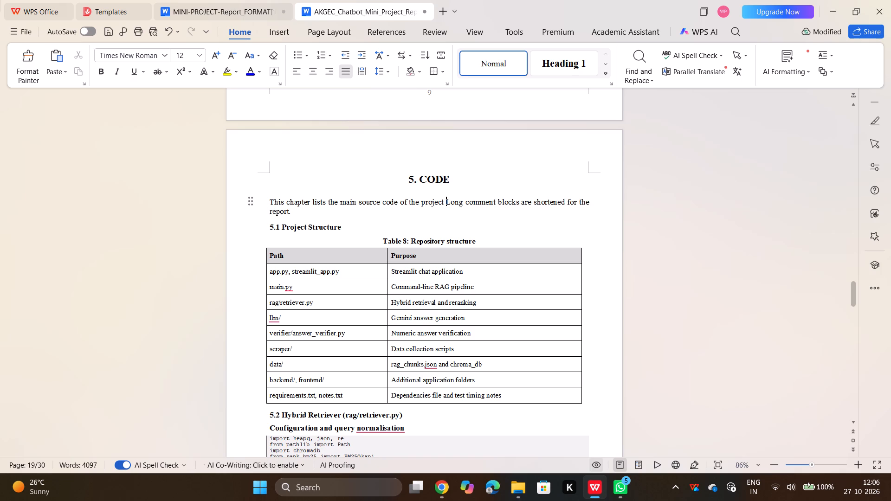
End the first introductory sentence under "5. CODE" with a full stop directly after "project", followed by one space.
key(BackSpace)
text(.)
key(space)
key(BackSpace)
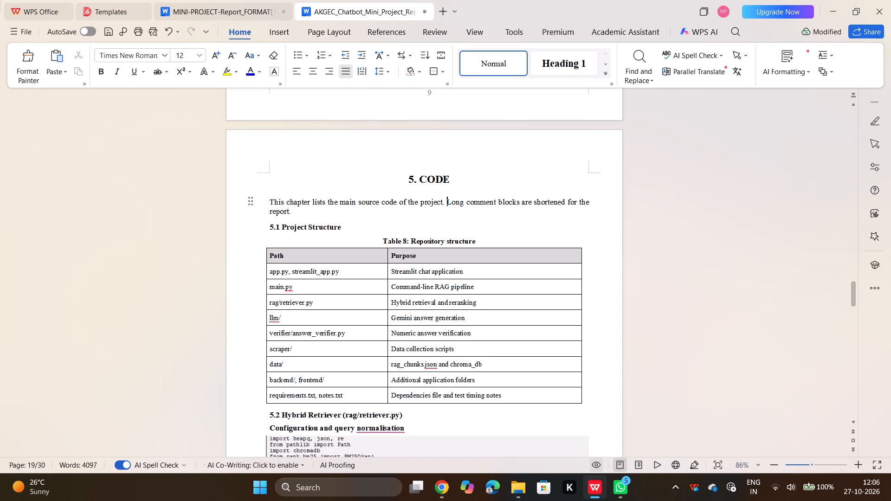
key(BackSpace)
key(space)
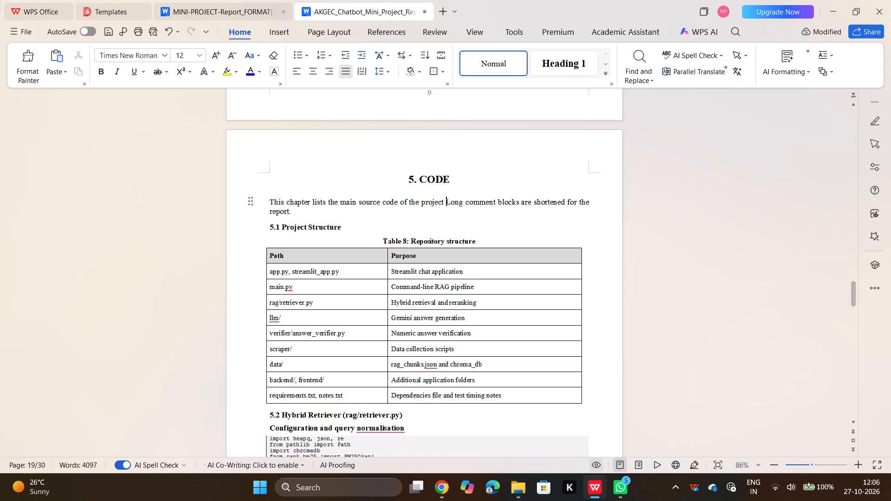
key(BackSpace)
text(.)
key(space)
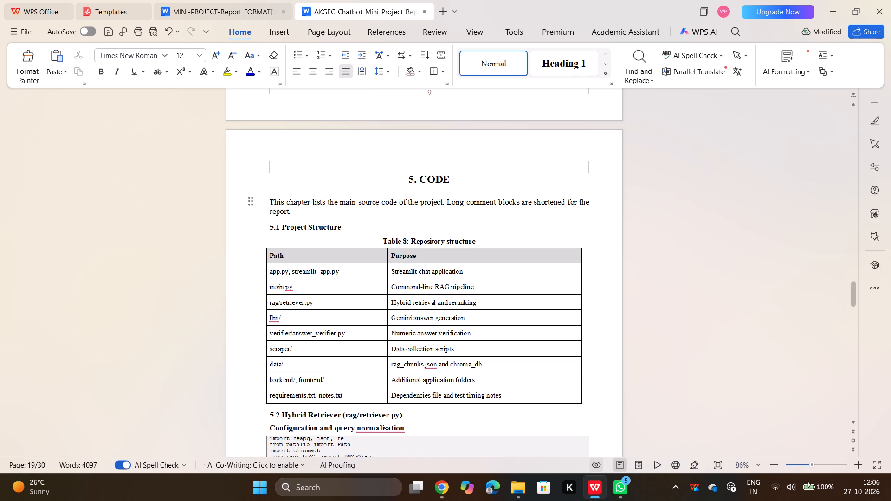
key(BackSpace)
key(BackSpace)
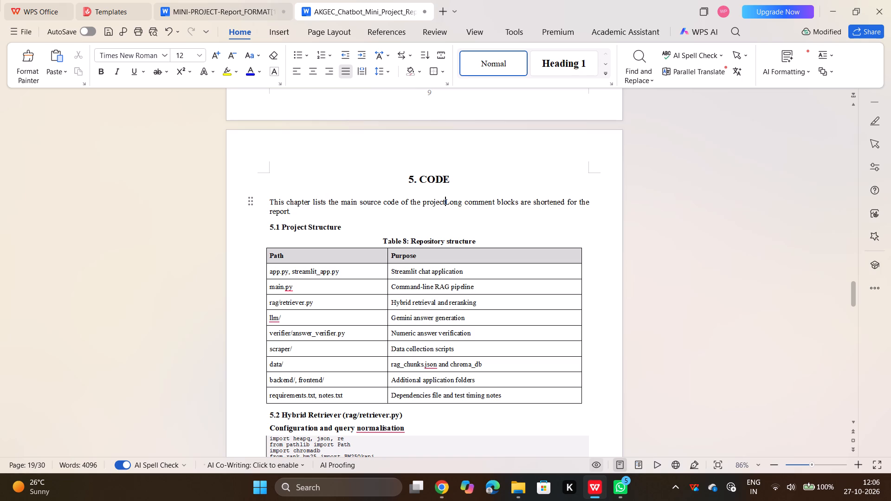
key(space)
text(.)
key(space)
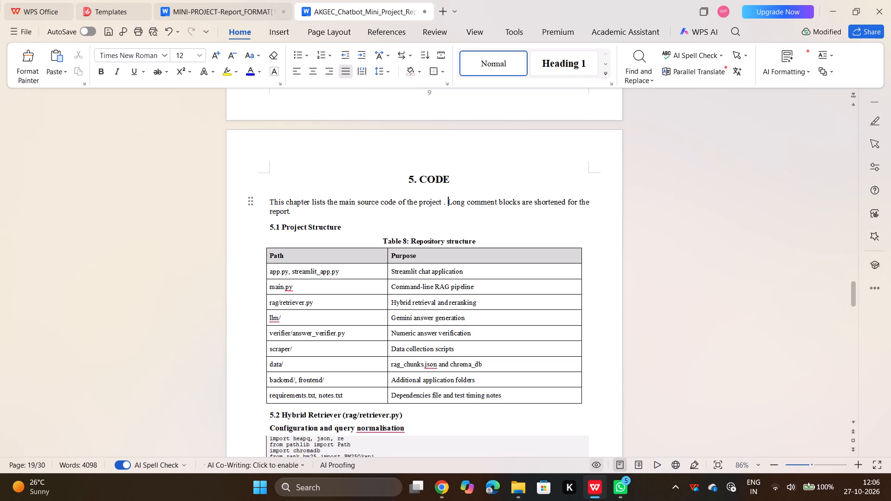
key(BackSpace)
key(BackSpace)
key(BackSpace)
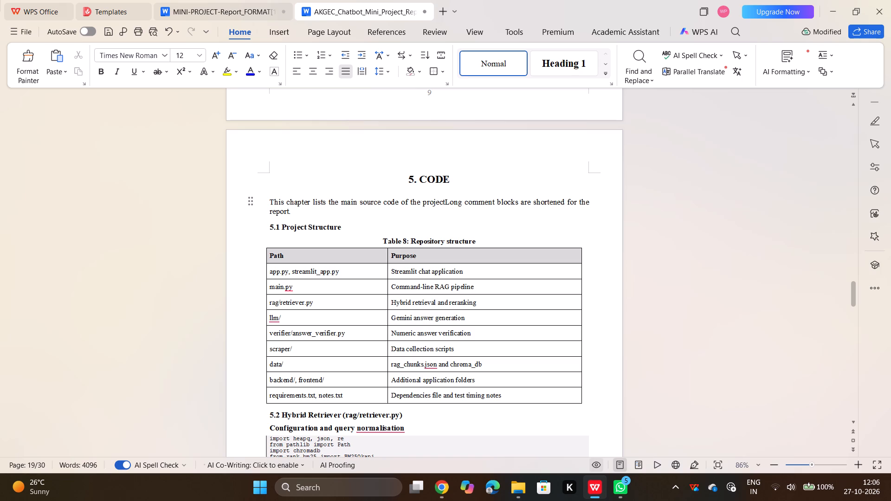
text(.)
key(space)
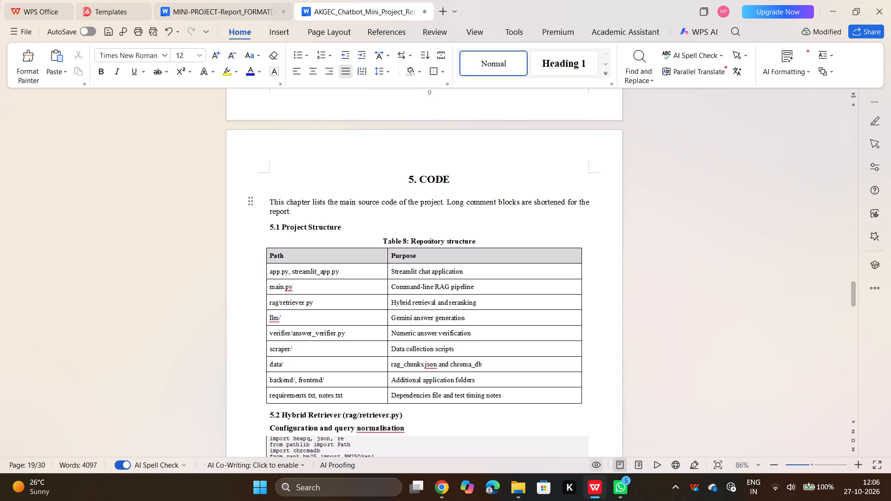
Enlarge Table 7 (Relationships between entities) under section 4.2 to about the full text width, with taller rows.
scroll(585, 207, up, 8)
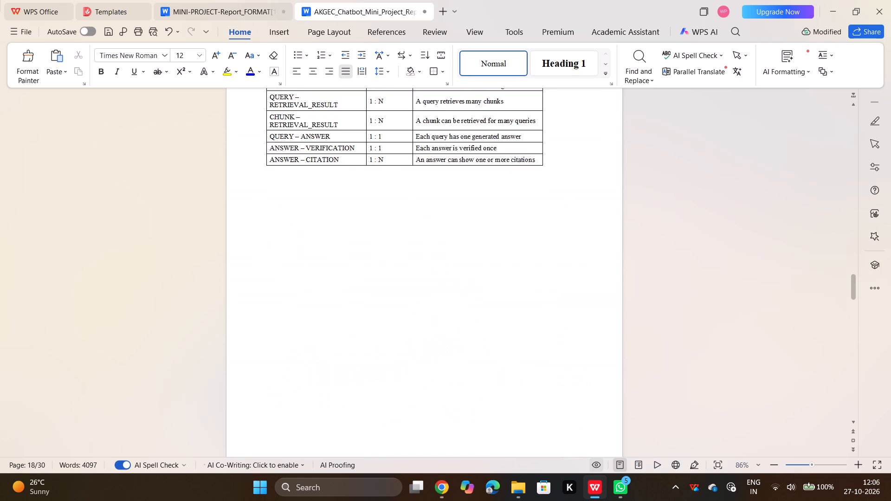
scroll(585, 207, up, 1)
scroll(585, 207, down, 2)
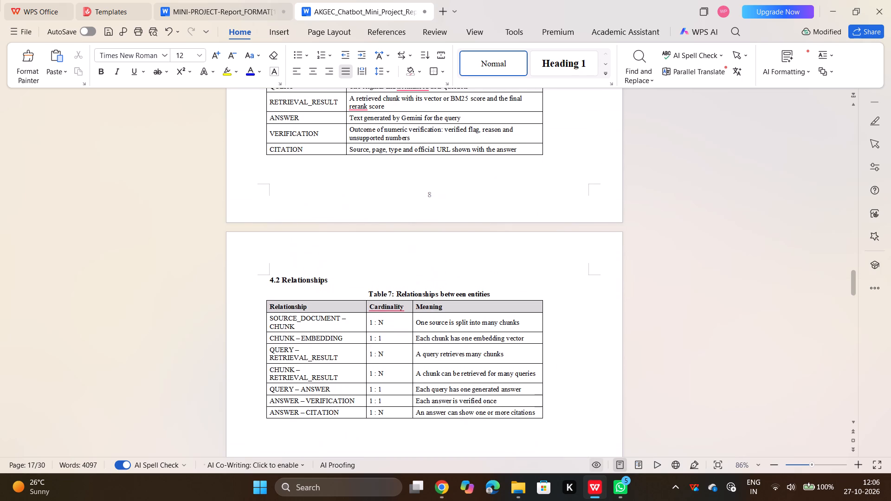
scroll(585, 207, down, 2)
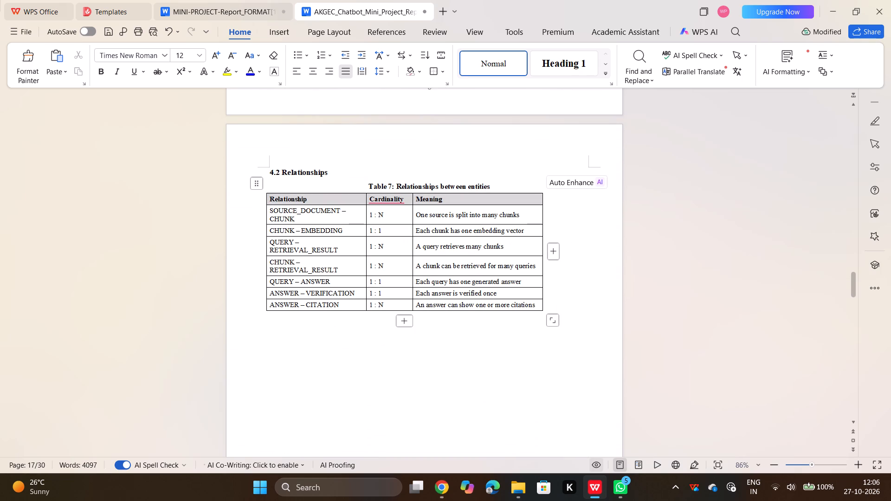
drag(551, 323, 574, 319)
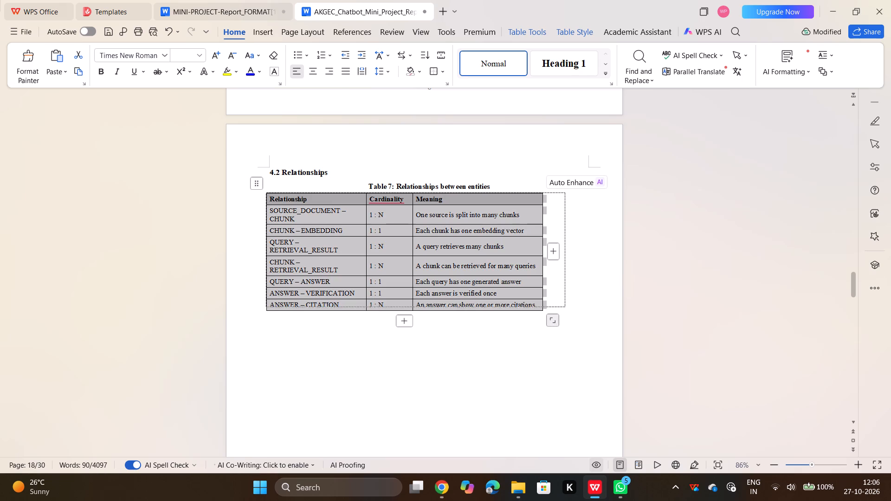
drag(574, 319, 595, 324)
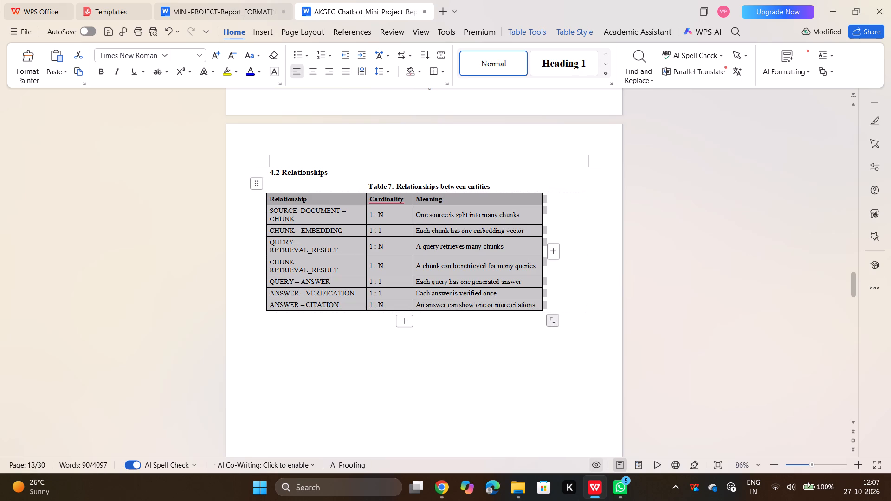
drag(595, 324, 595, 324)
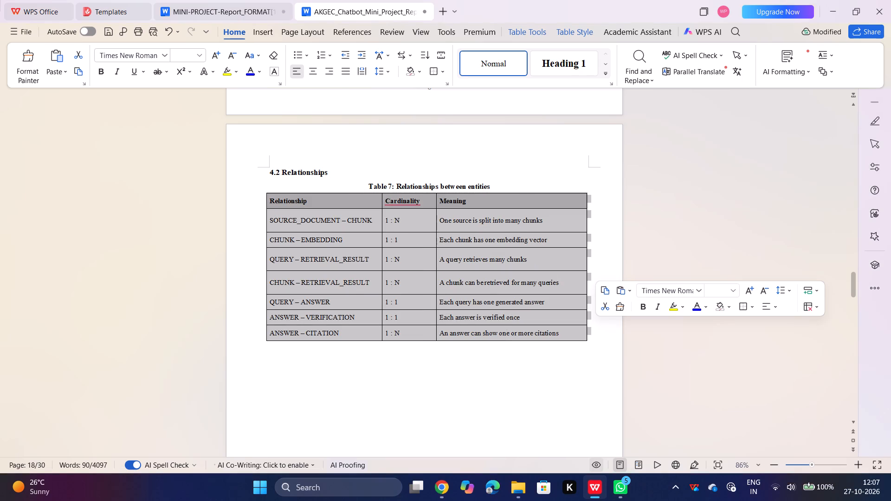
Examine the tables from chapter 4 back to the front pages for ones narrower than the text width.
scroll(595, 324, up, 6)
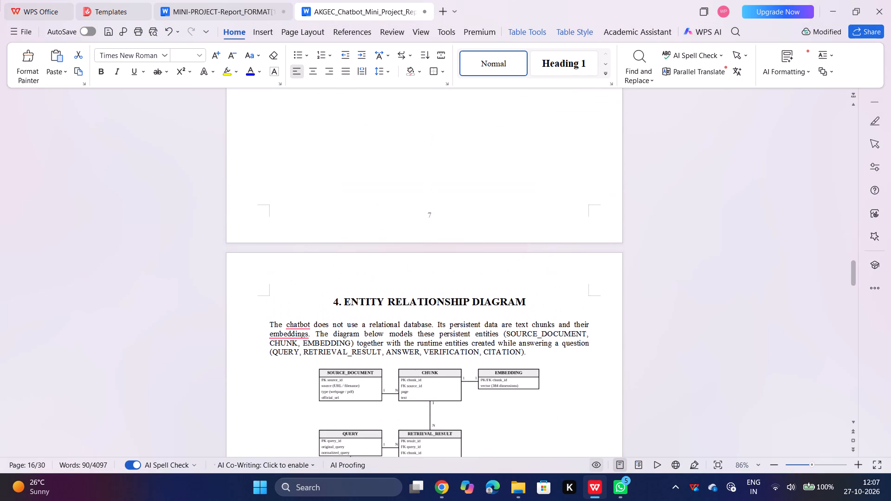
scroll(595, 324, up, 5)
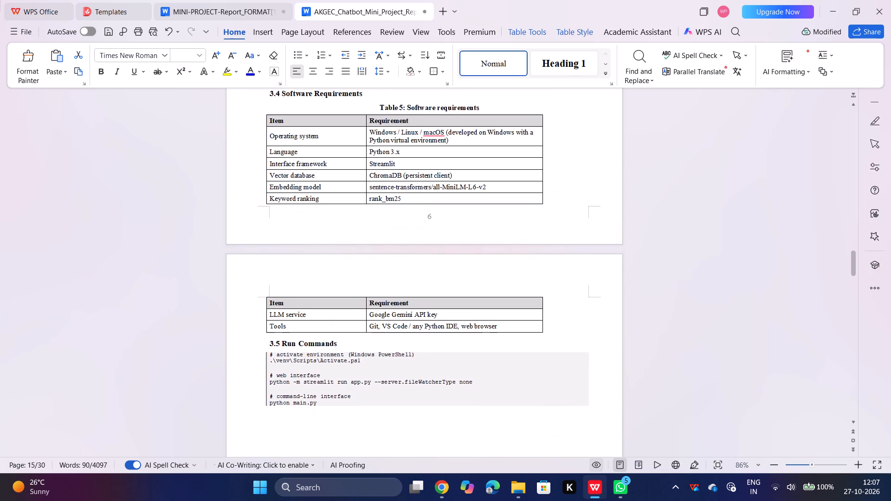
scroll(595, 324, up, 6)
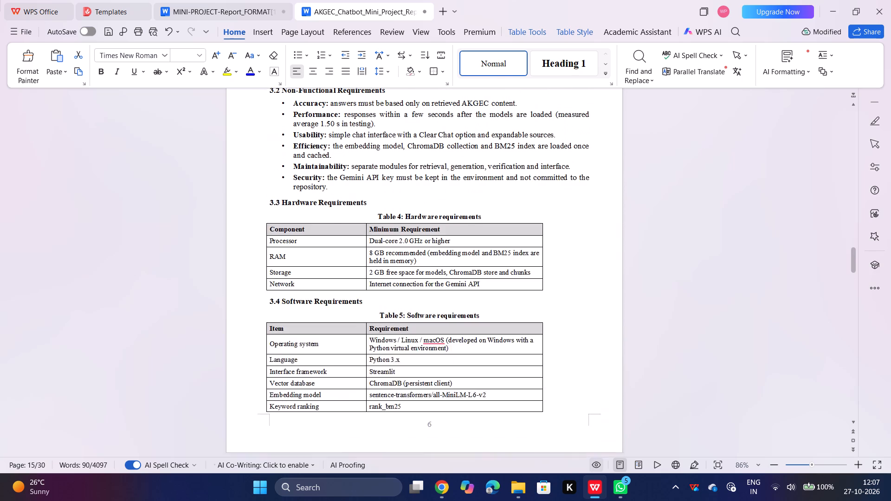
scroll(595, 324, up, 9)
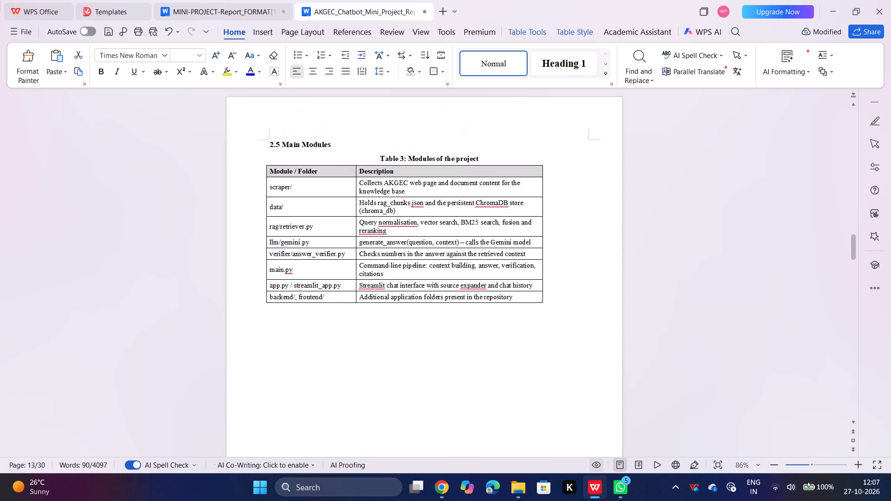
scroll(595, 324, up, 17)
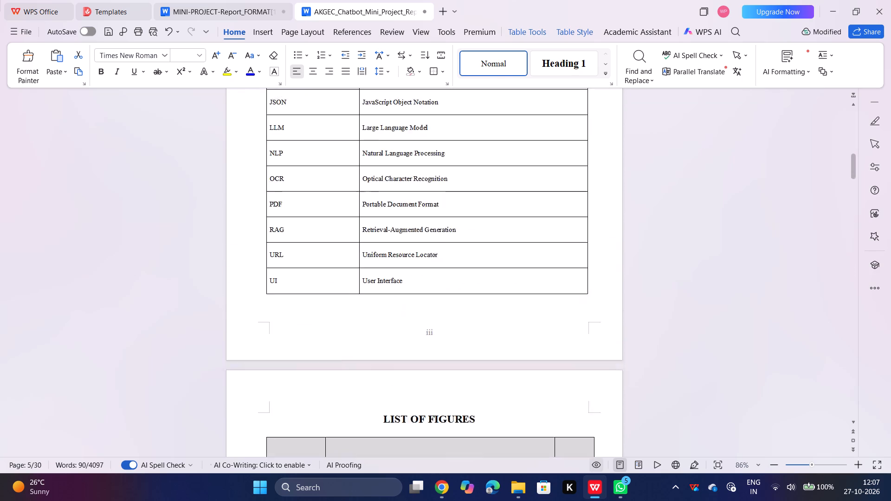
Enlarge Table 1 (Technologies used in the project) under section 1.6 to about the full text width, with taller rows.
scroll(595, 324, down, 20)
scroll(595, 324, down, 4)
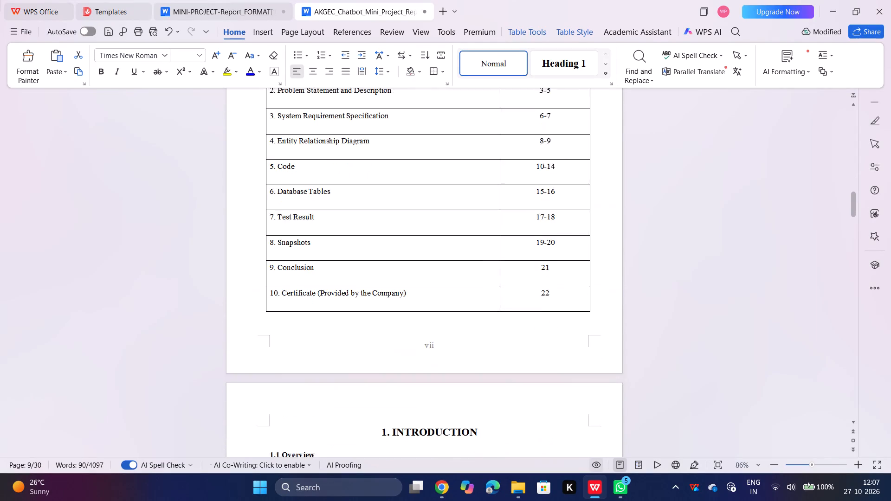
scroll(595, 324, down, 3)
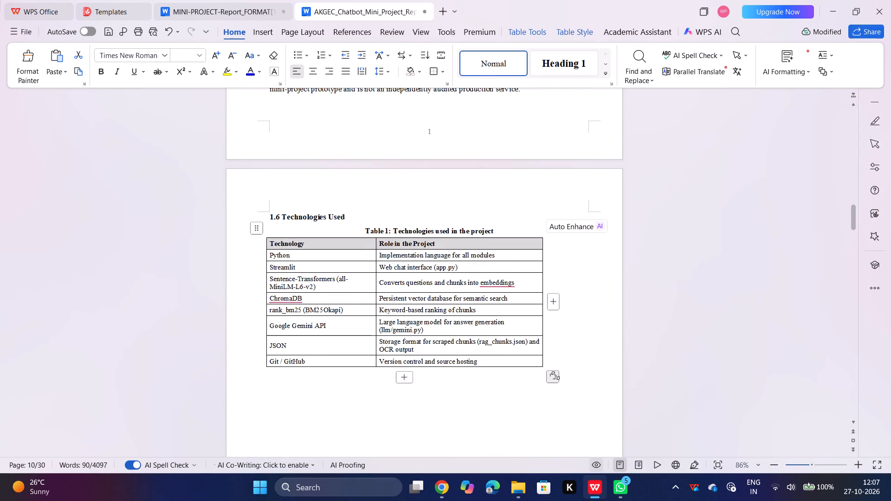
drag(555, 375, 595, 384)
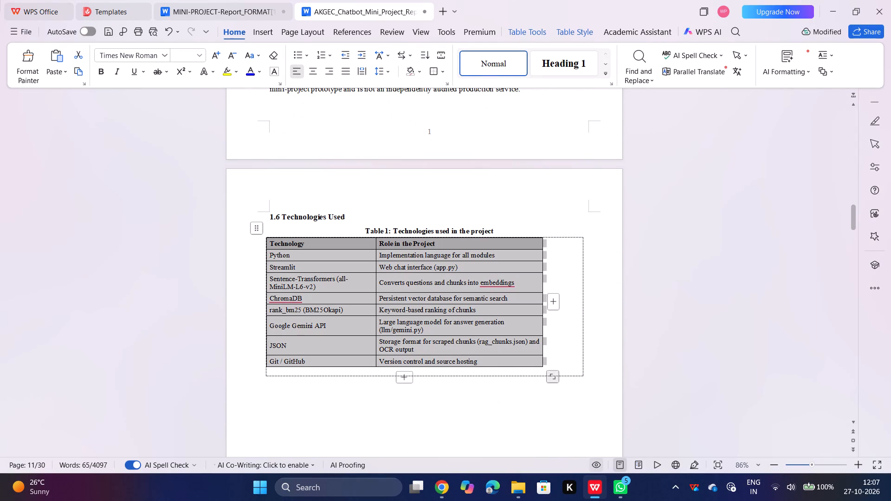
drag(595, 384, 598, 385)
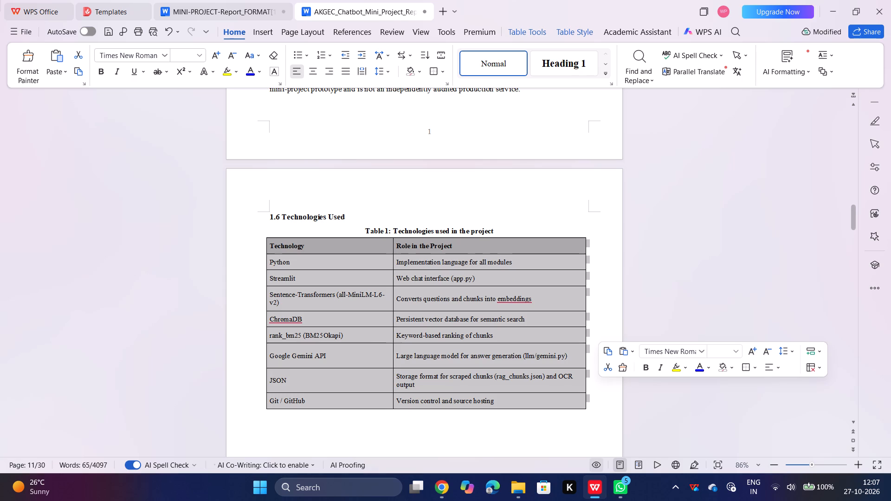
Enlarge Table 2 (Conventional approach versus the proposed system) under section 2.2 to about the full text width, with taller rows.
scroll(598, 385, down, 1)
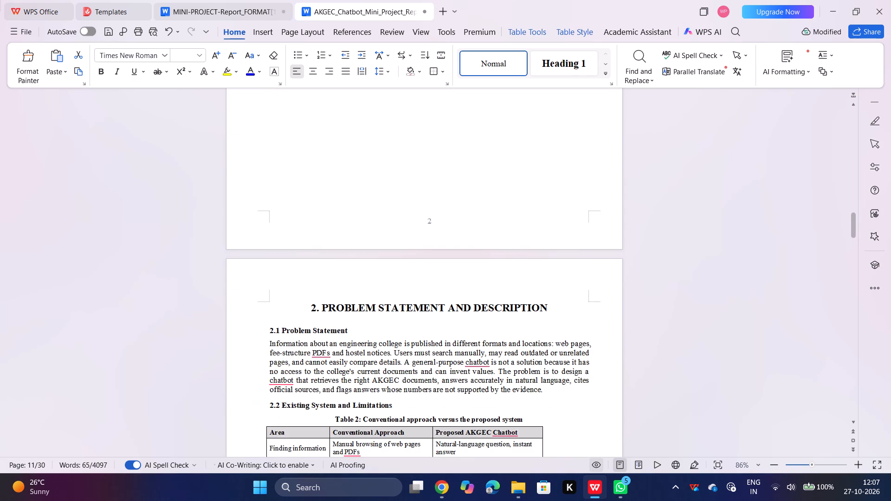
scroll(598, 385, down, 2)
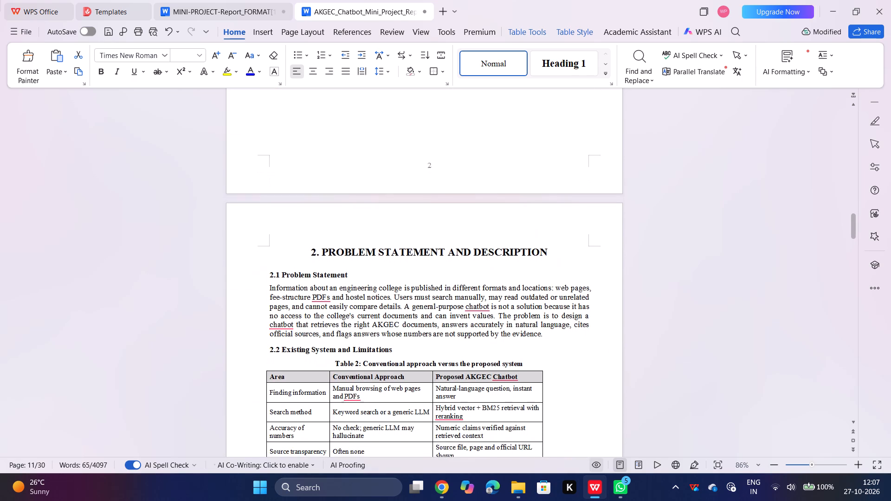
scroll(598, 385, down, 1)
click(523, 349)
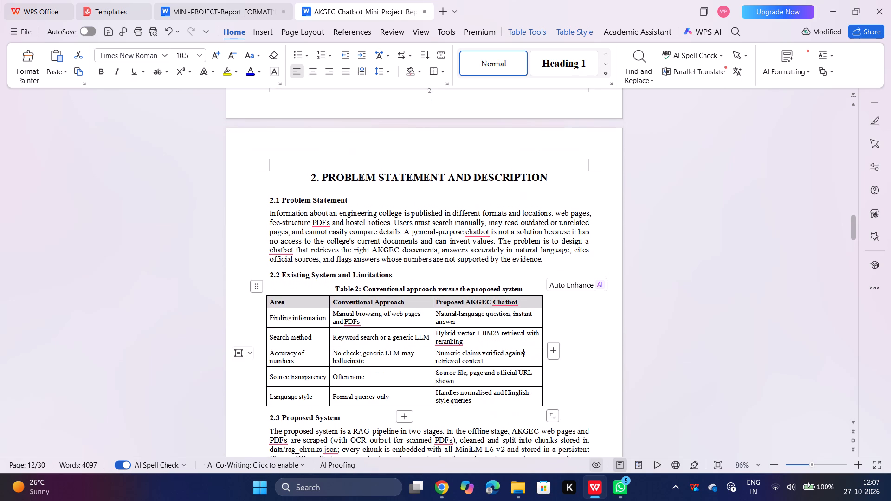
scroll(523, 349, down, 2)
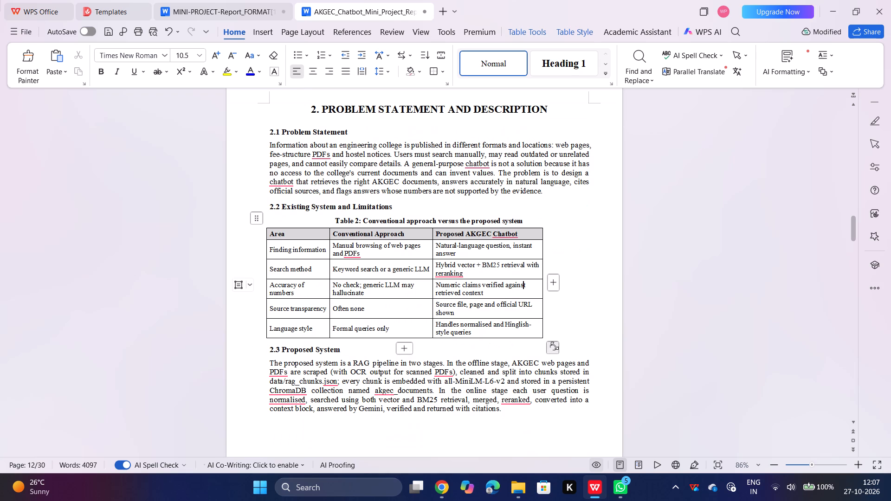
drag(555, 346, 594, 348)
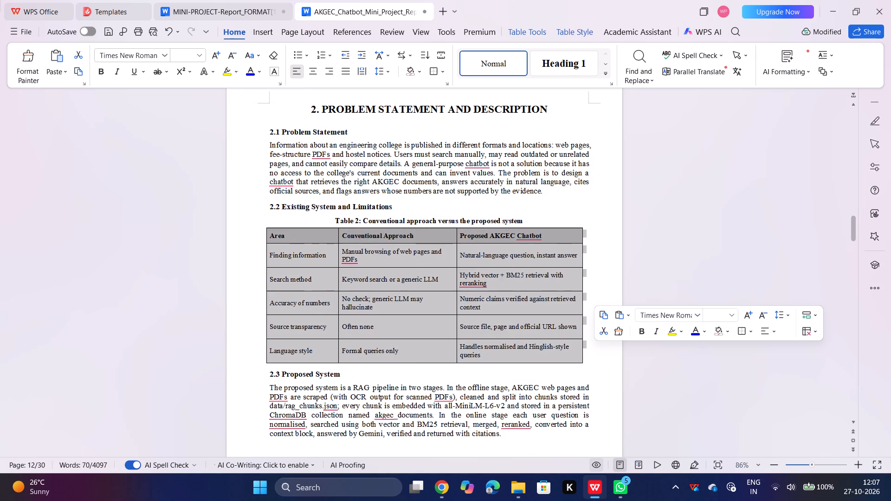
scroll(594, 348, down, 3)
scroll(594, 348, up, 2)
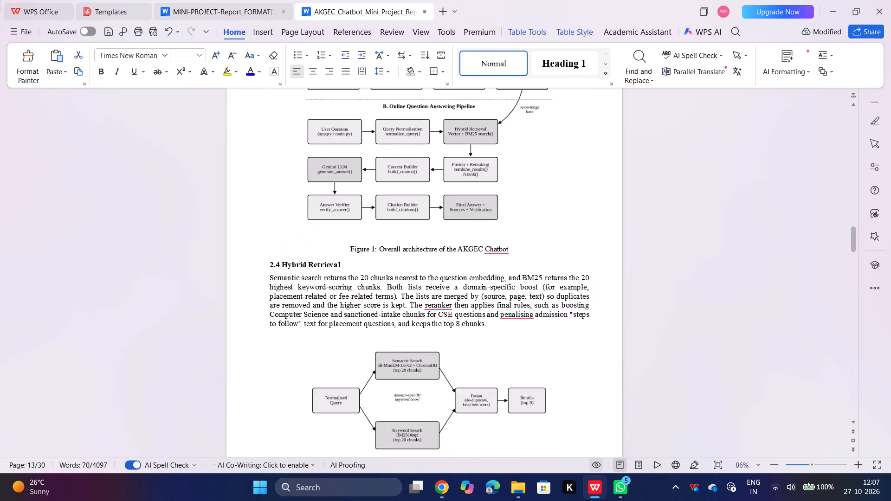
scroll(594, 348, up, 5)
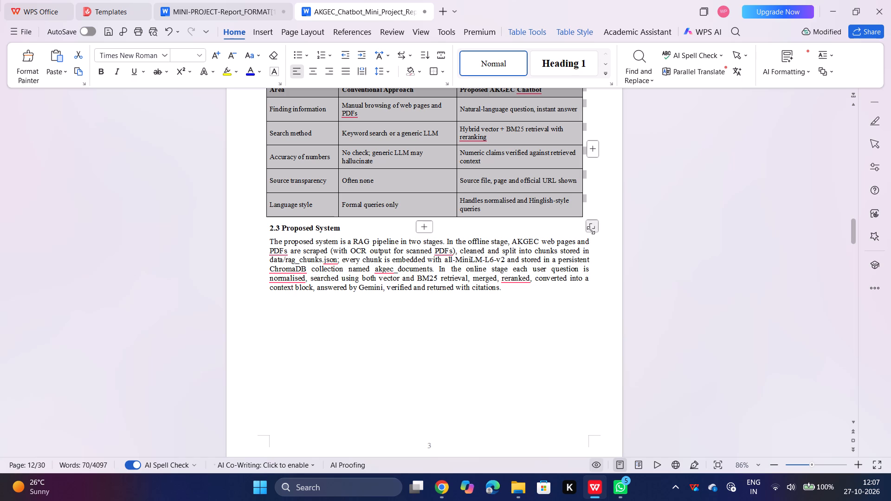
click(592, 226)
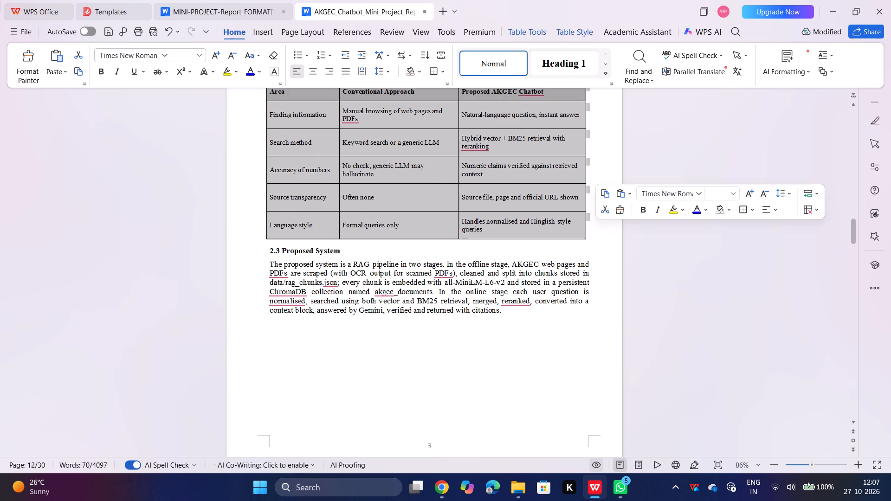
Enlarge Table 3 (Modules of the project) under section 2.5 to about the full text width, with taller rows.
scroll(595, 227, down, 5)
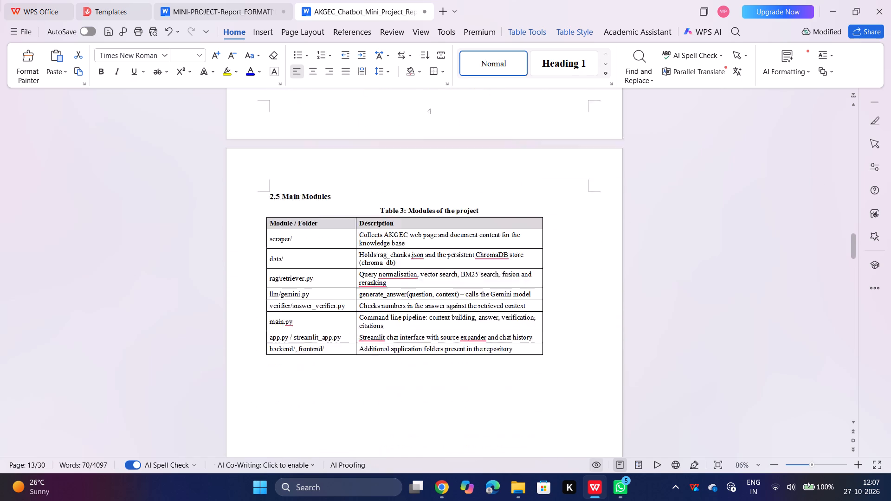
scroll(595, 227, down, 2)
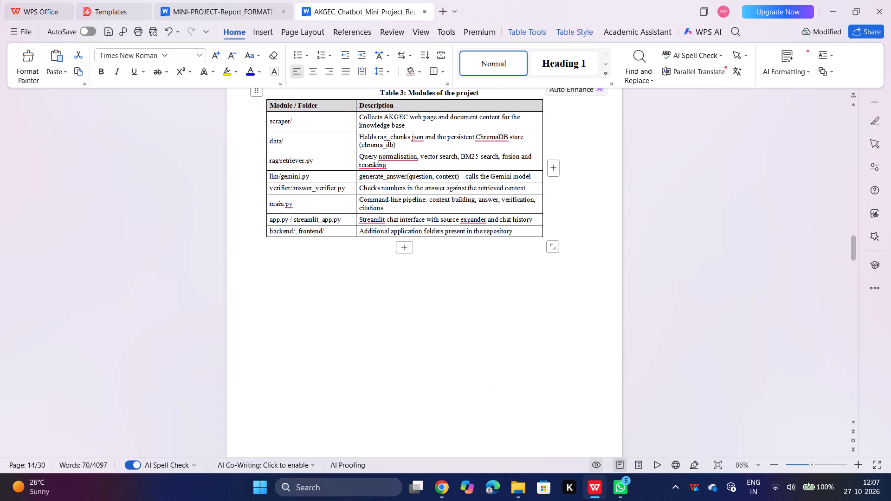
drag(554, 247, 592, 256)
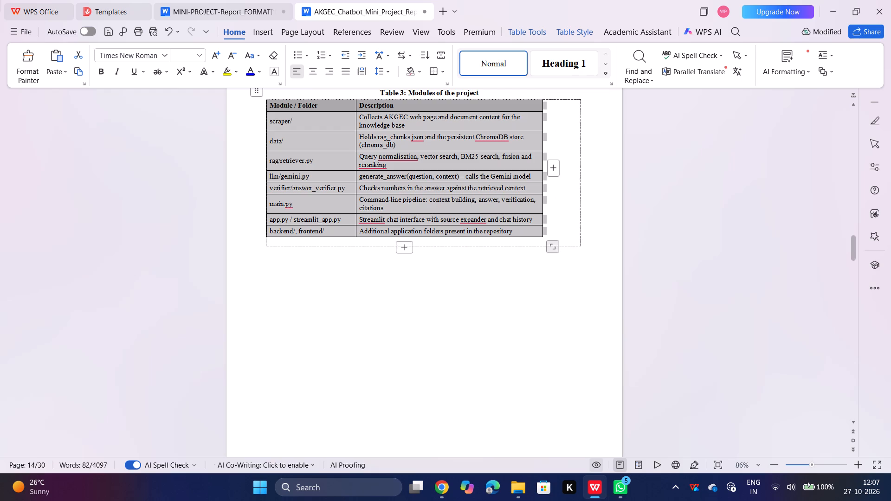
drag(592, 256, 602, 263)
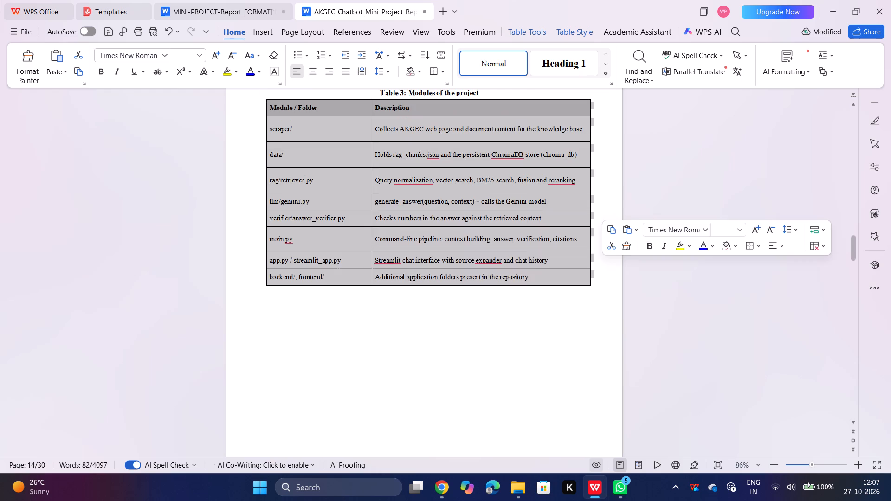
Enlarge Table 4 (Hardware requirements) under section 3.3 to about the full text width, with taller rows.
scroll(602, 263, down, 2)
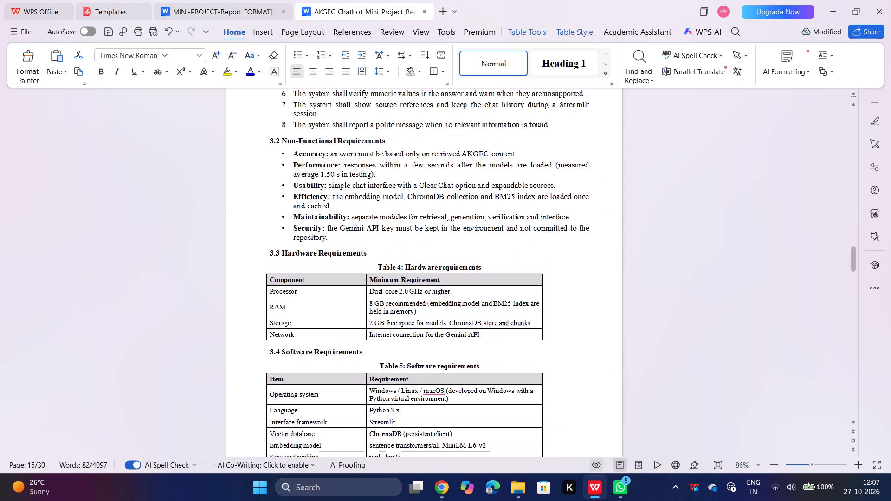
scroll(602, 263, down, 5)
scroll(602, 263, up, 4)
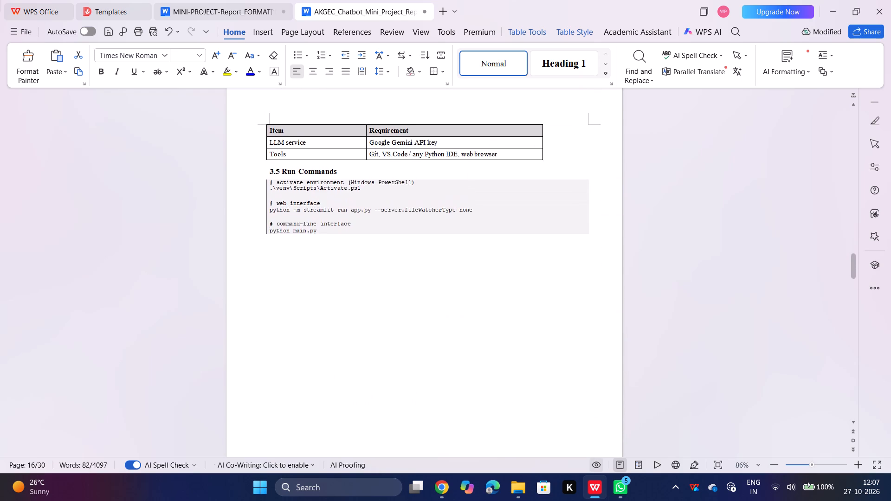
scroll(602, 263, up, 7)
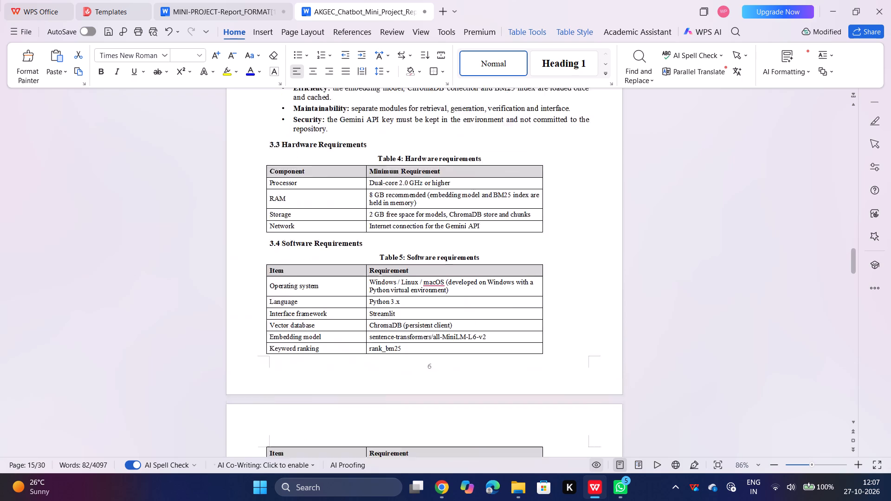
scroll(602, 263, up, 1)
scroll(602, 263, down, 4)
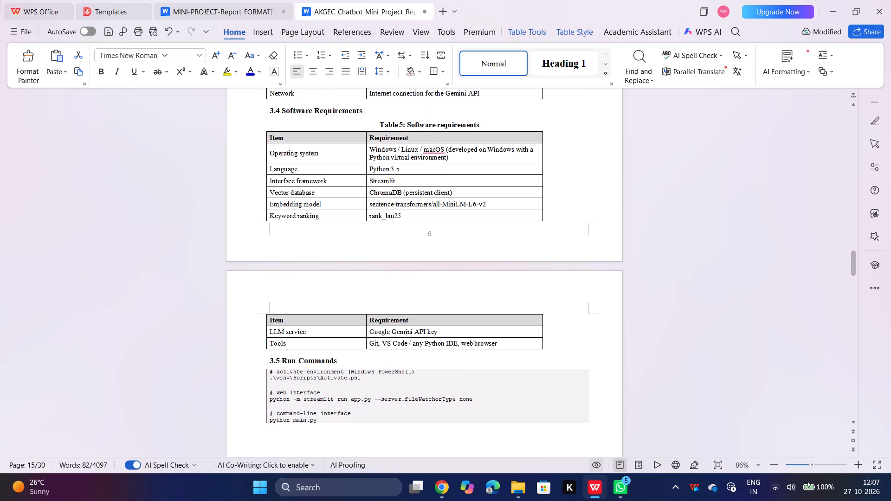
scroll(602, 263, up, 3)
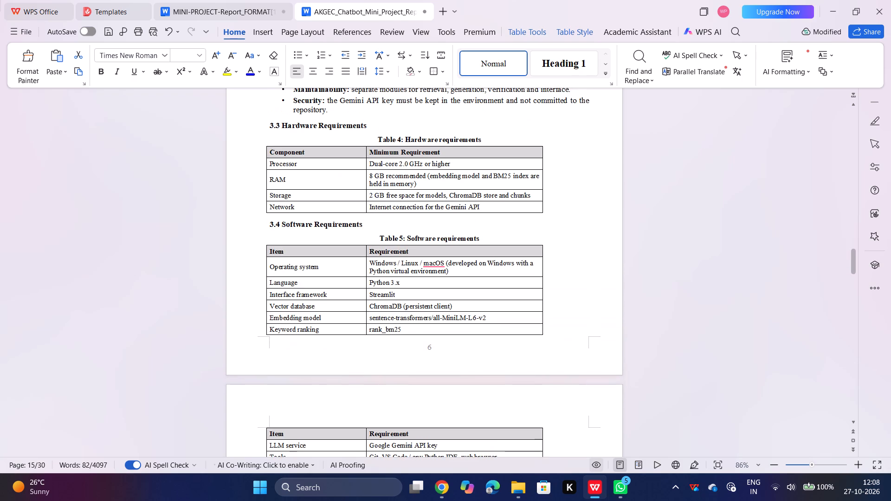
click(540, 208)
drag(554, 221, 593, 232)
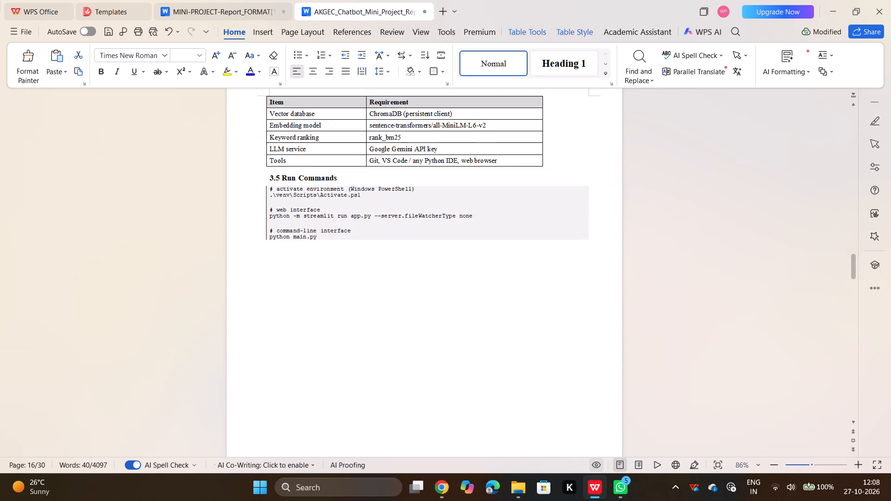
Check how Table 5 (Software requirements) and section 3.5 are laid out across the pages below the enlarged Table 4.
scroll(593, 232, down, 5)
scroll(593, 232, up, 6)
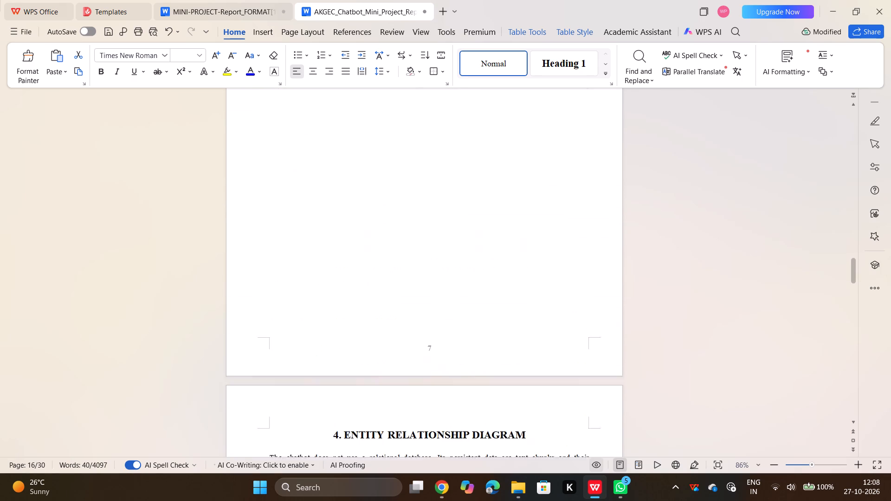
scroll(593, 232, up, 8)
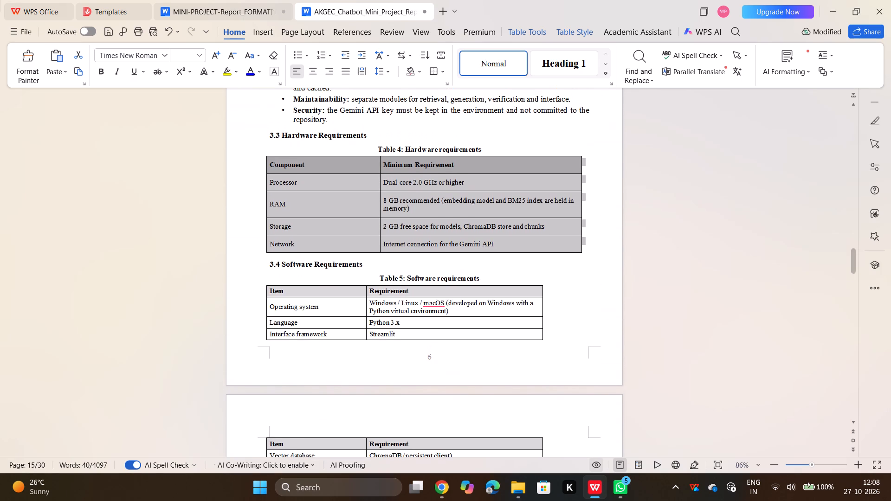
Enlarge Table 4 (Hardware requirements) further to about the full text width, with rows tall enough to push section 3.4 onto the next page.
click(594, 261)
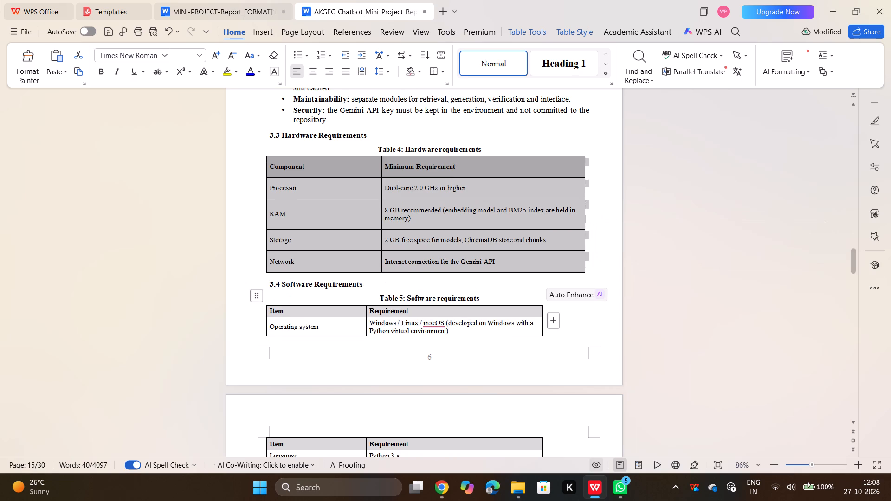
scroll(536, 326, down, 1)
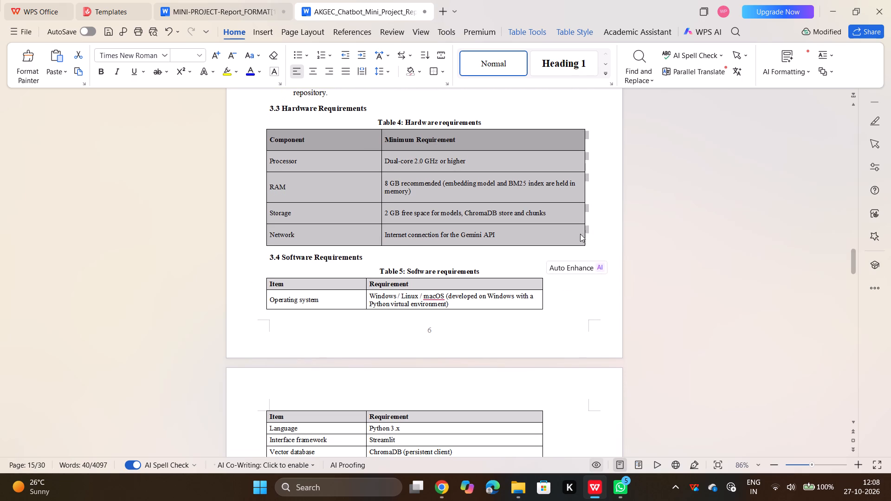
drag(594, 256, 583, 240)
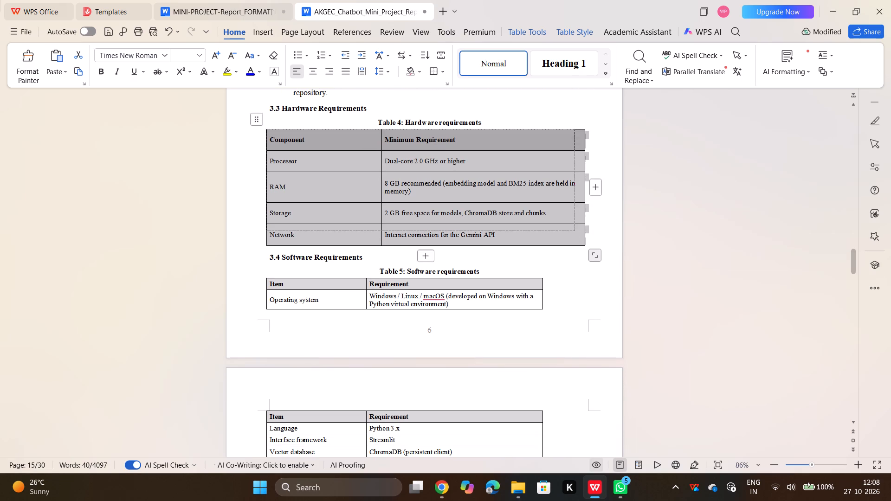
drag(583, 240, 584, 240)
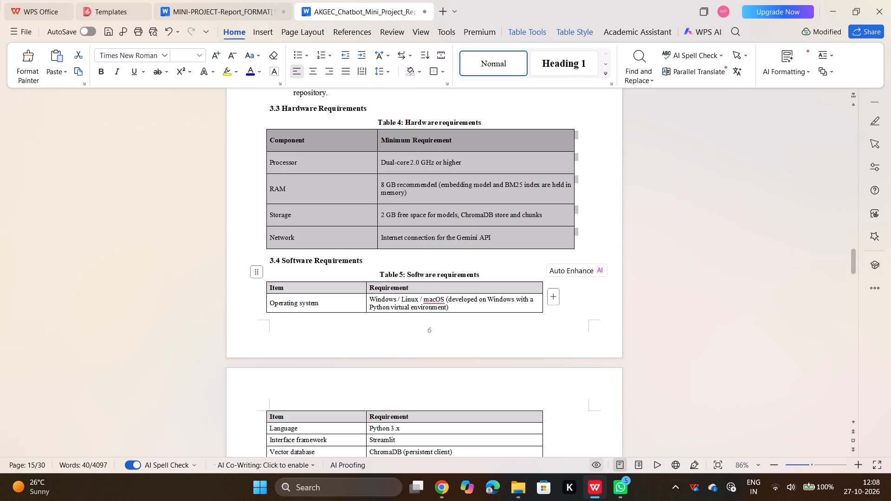
drag(527, 300, 560, 314)
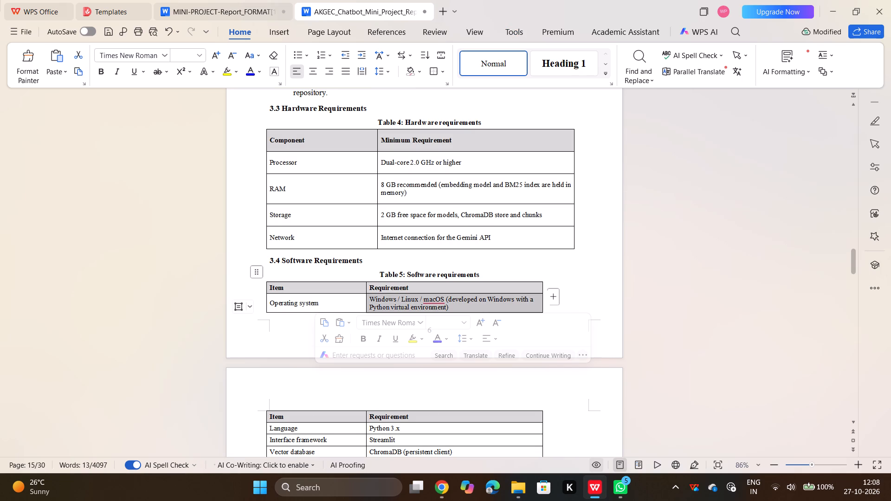
drag(585, 259, 595, 272)
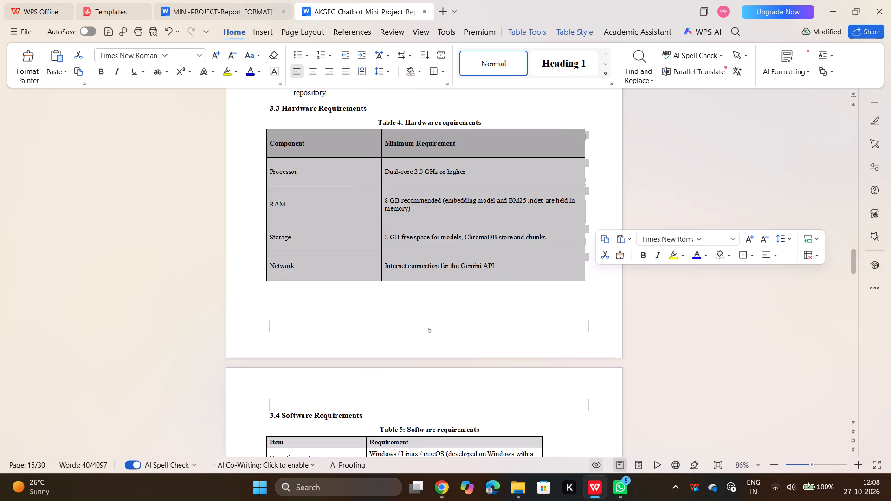
Enlarge Table 5 (Software requirements) under section 3.4 to about the full text width, with taller rows.
scroll(595, 272, down, 2)
scroll(595, 272, up, 4)
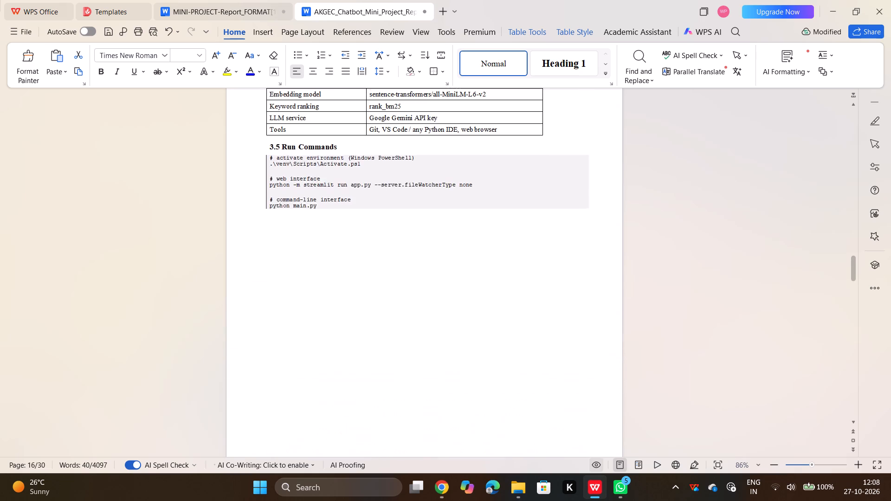
scroll(595, 272, up, 1)
click(544, 272)
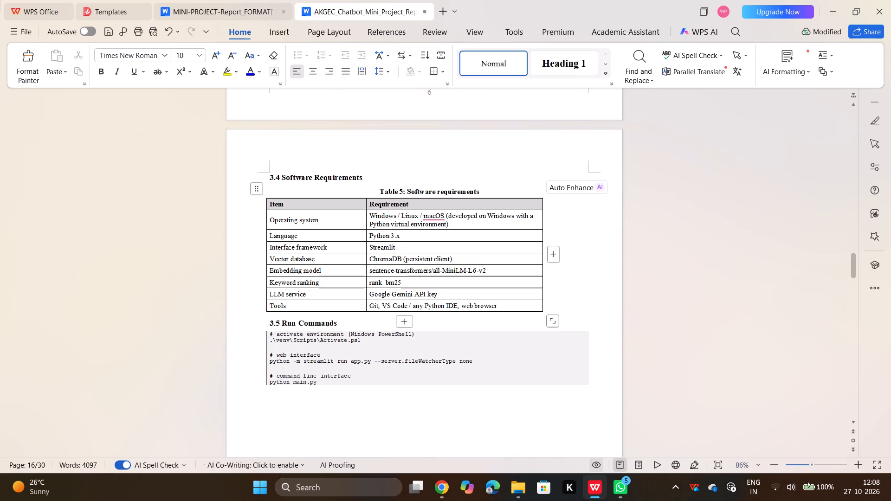
click(535, 270)
drag(553, 319, 575, 325)
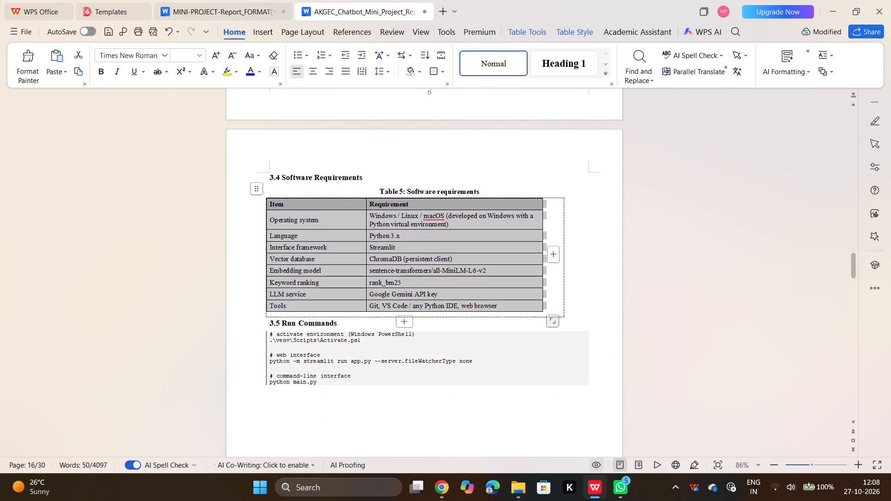
drag(575, 325, 596, 331)
Check how Tables 4 and 5 and the run commands of section 3.5 are laid out across the chapter 3 pages.
scroll(596, 331, up, 2)
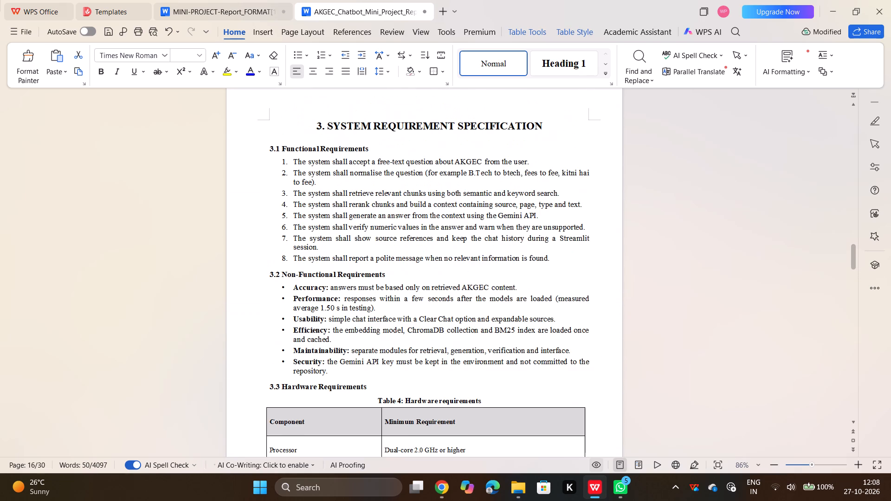
scroll(596, 331, down, 4)
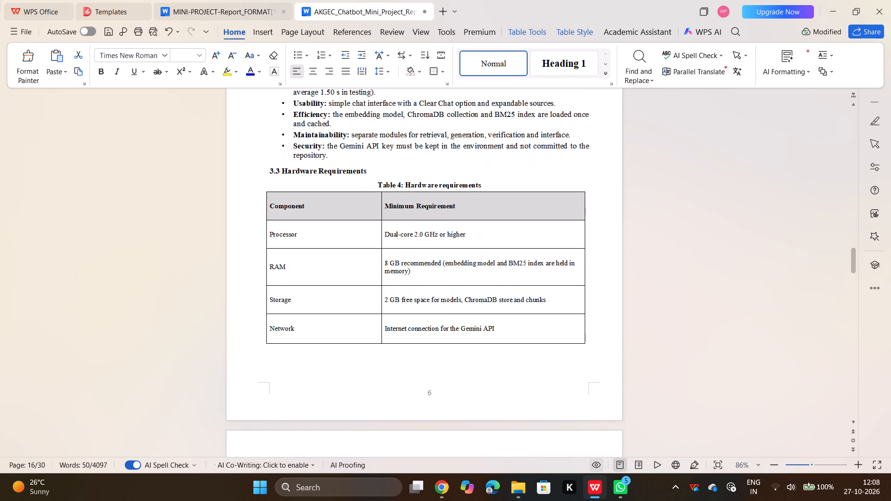
scroll(596, 331, down, 4)
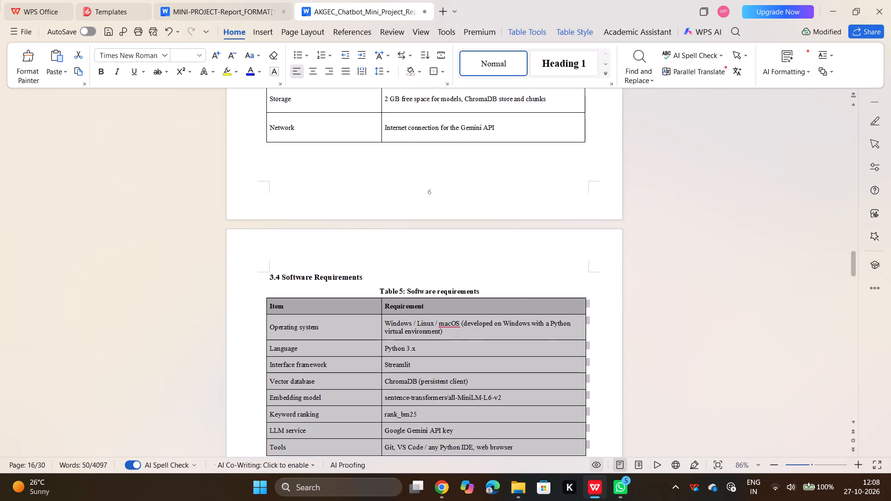
scroll(596, 331, down, 1)
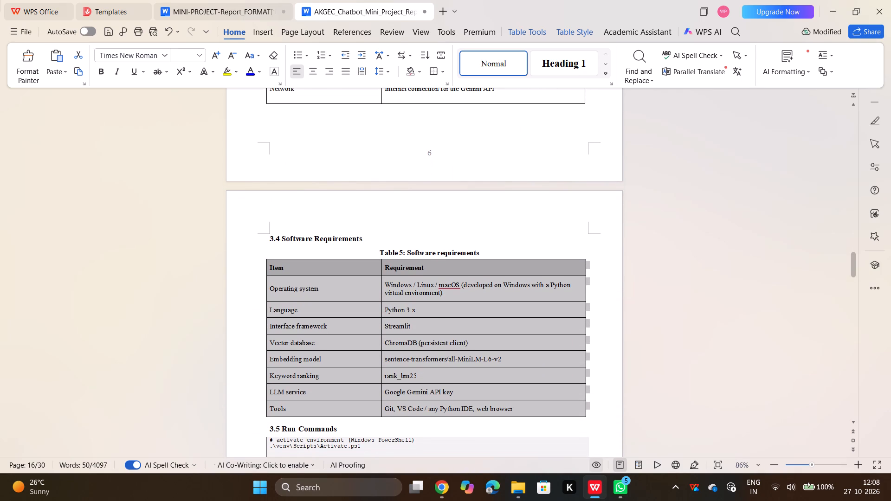
scroll(596, 331, up, 2)
scroll(596, 331, down, 2)
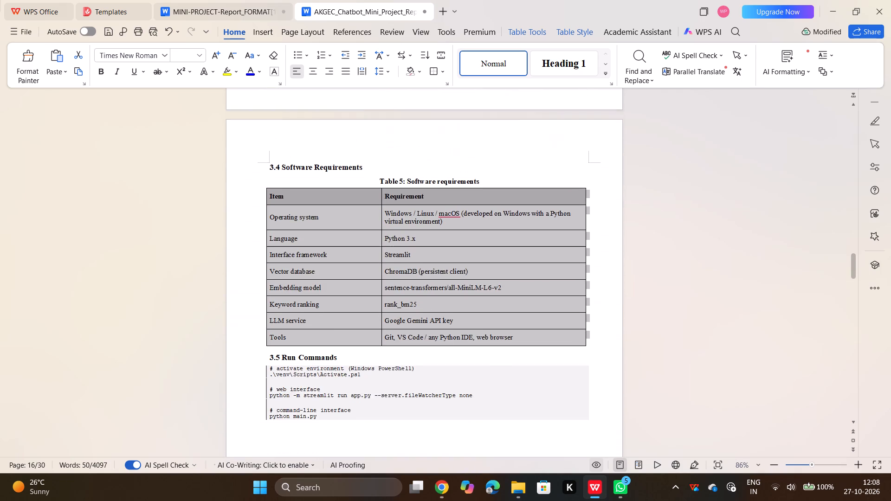
scroll(596, 331, down, 4)
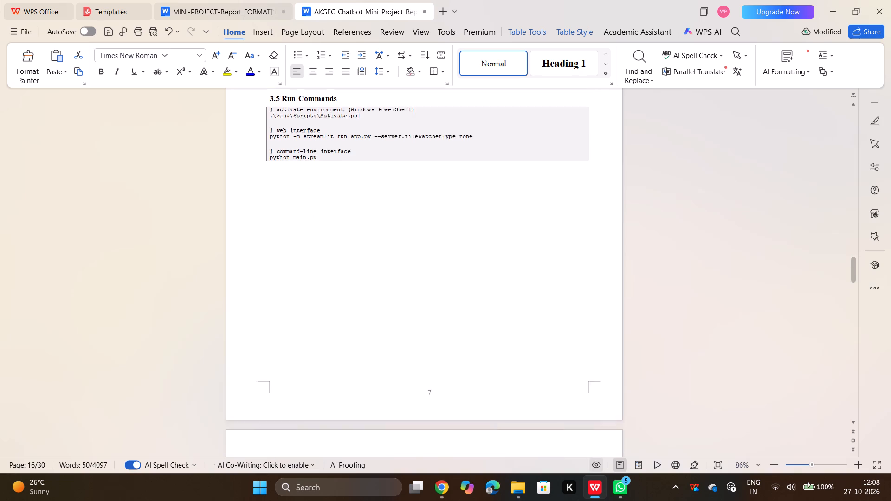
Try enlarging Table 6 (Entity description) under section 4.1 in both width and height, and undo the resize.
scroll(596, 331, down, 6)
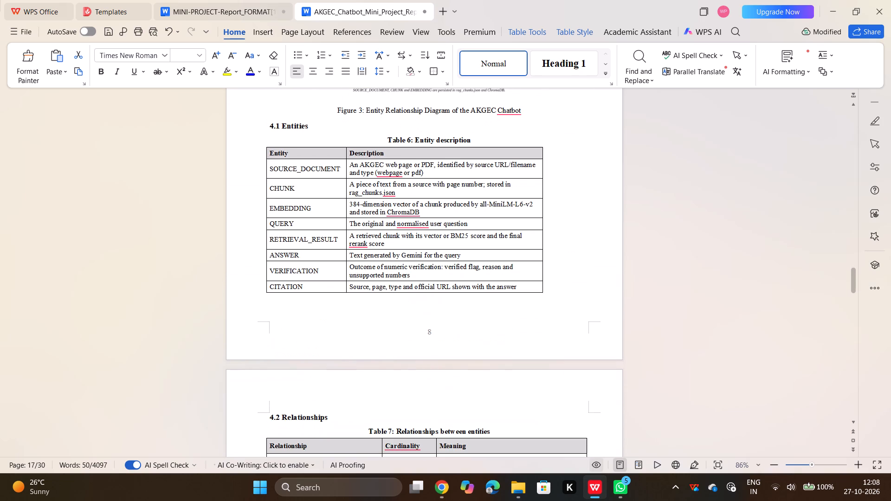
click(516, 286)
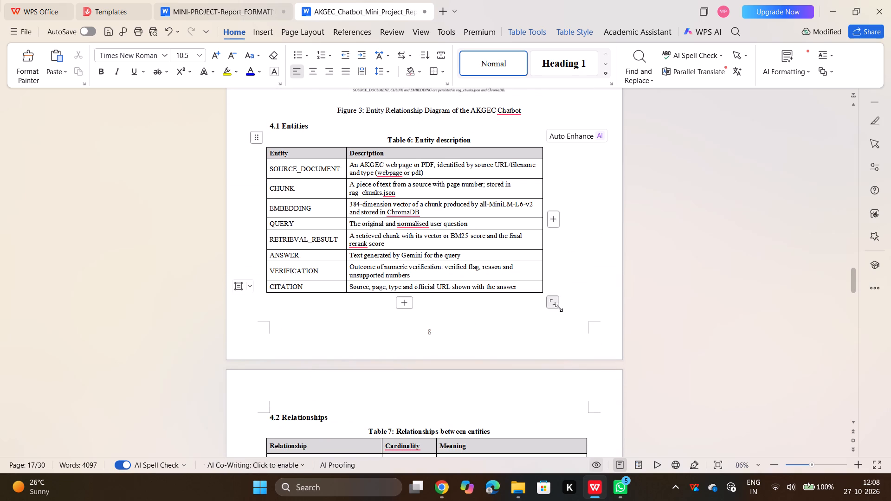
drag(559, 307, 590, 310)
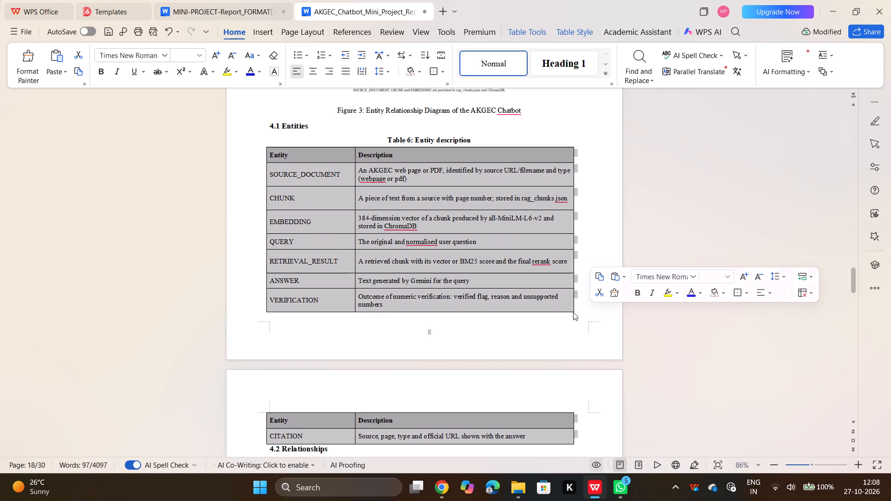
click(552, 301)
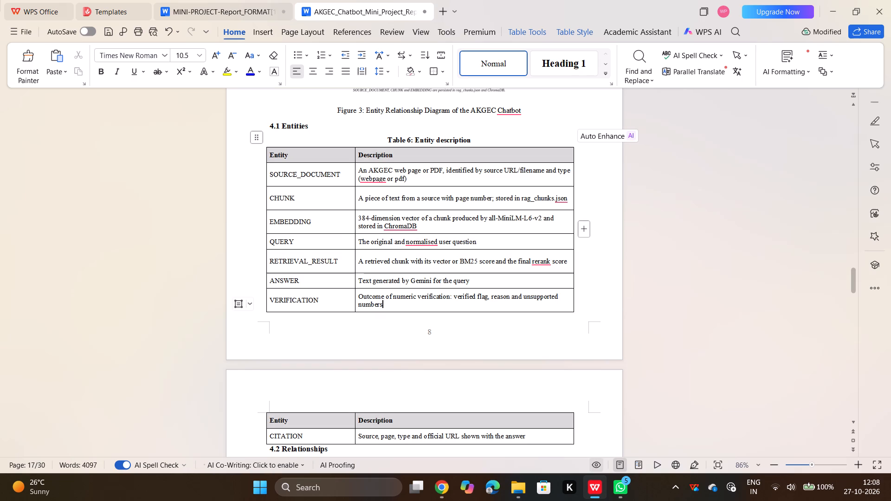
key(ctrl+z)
Enlarge Table 6 (Entity description) to nearly the full text width, with slightly taller rows that keep it on one page.
click(542, 289)
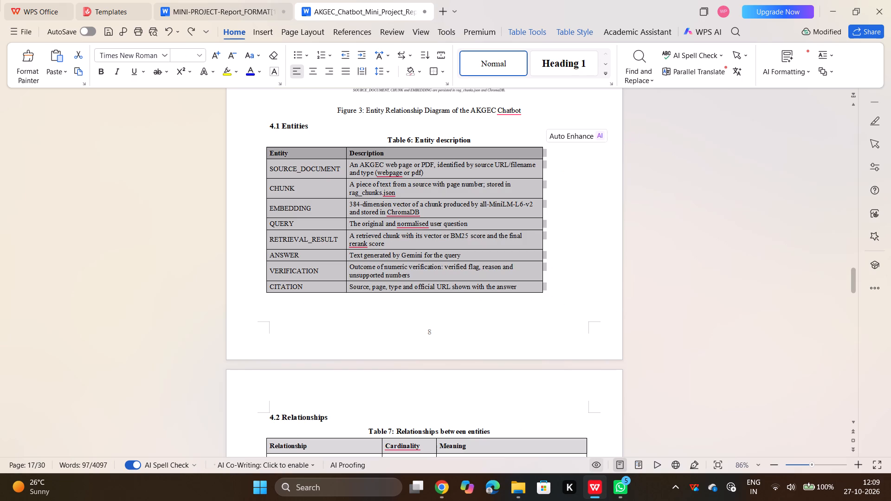
click(526, 281)
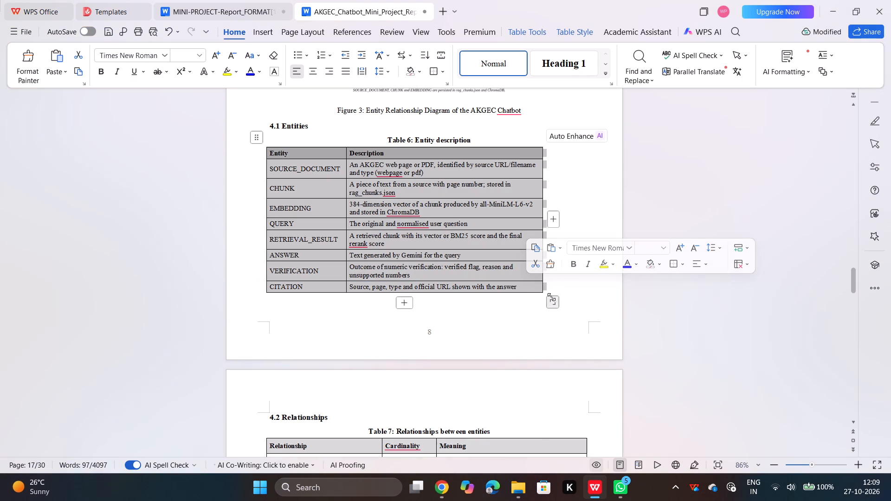
drag(554, 303, 565, 305)
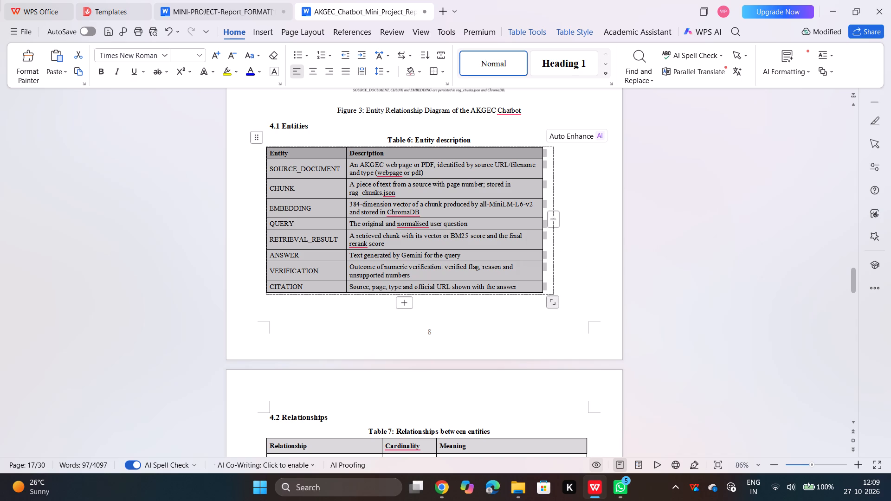
drag(565, 305, 587, 303)
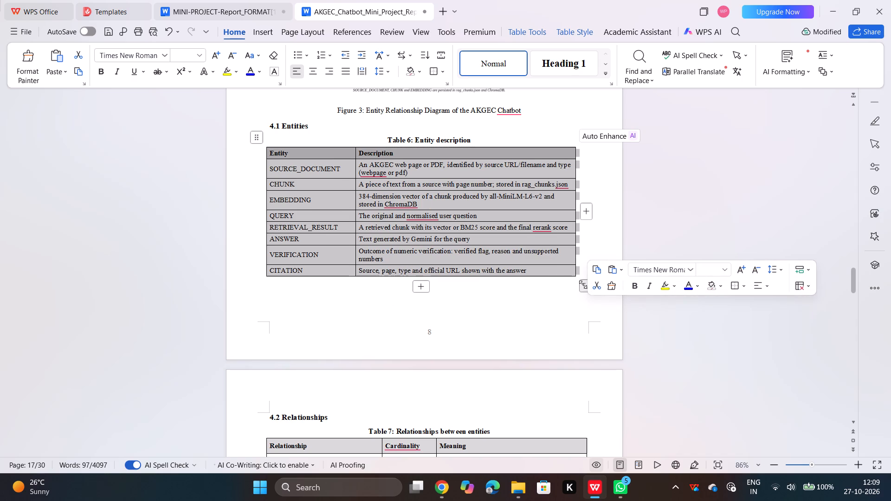
drag(583, 284, 584, 292)
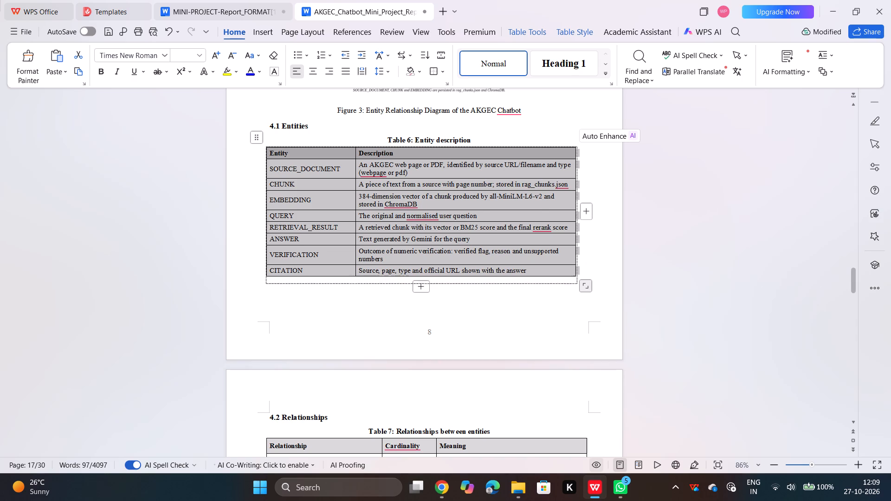
drag(584, 292, 584, 292)
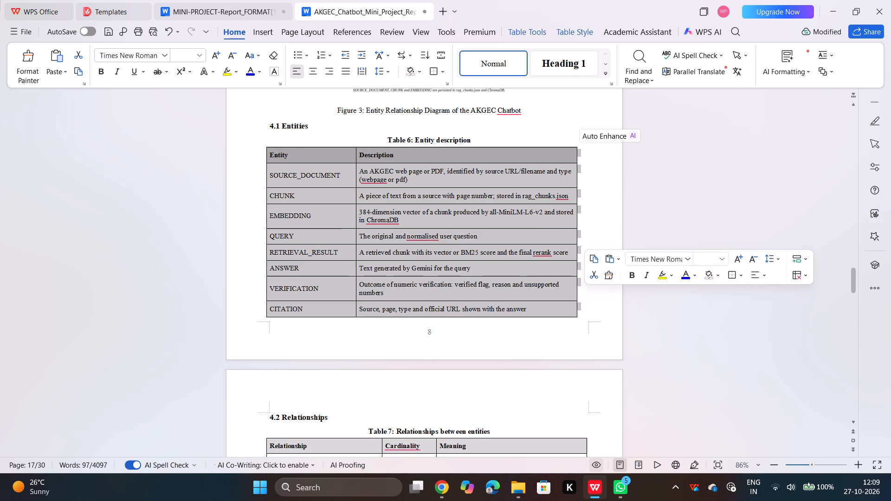
Check the page layout around the enlarged Table 6 and Table 7 (Relationships between entities) in section 4.2.
scroll(584, 292, down, 1)
scroll(584, 292, up, 3)
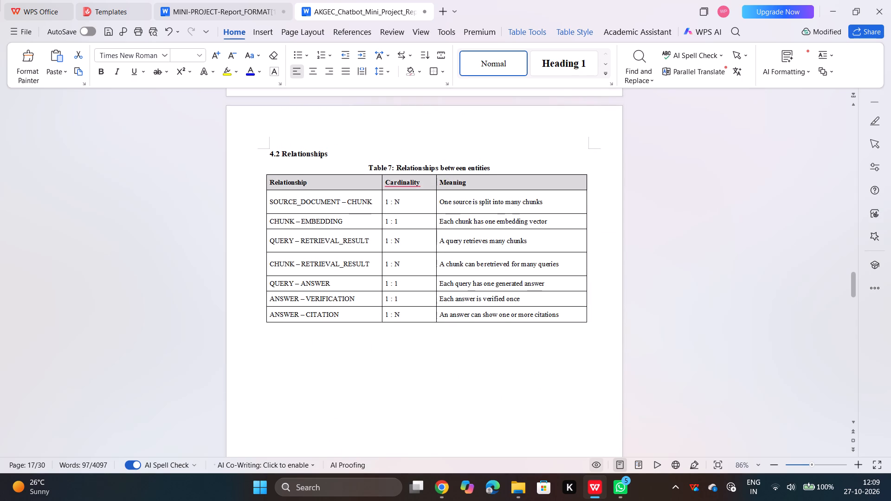
scroll(584, 292, up, 3)
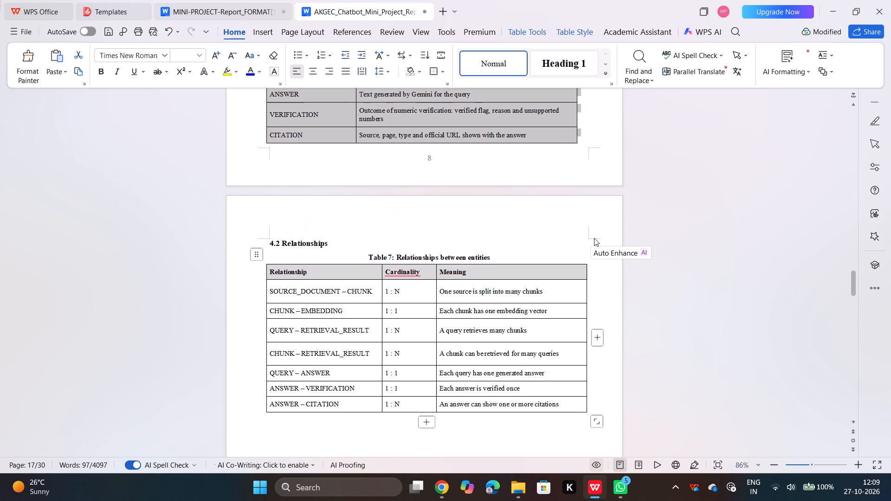
click(562, 226)
scroll(562, 226, up, 2)
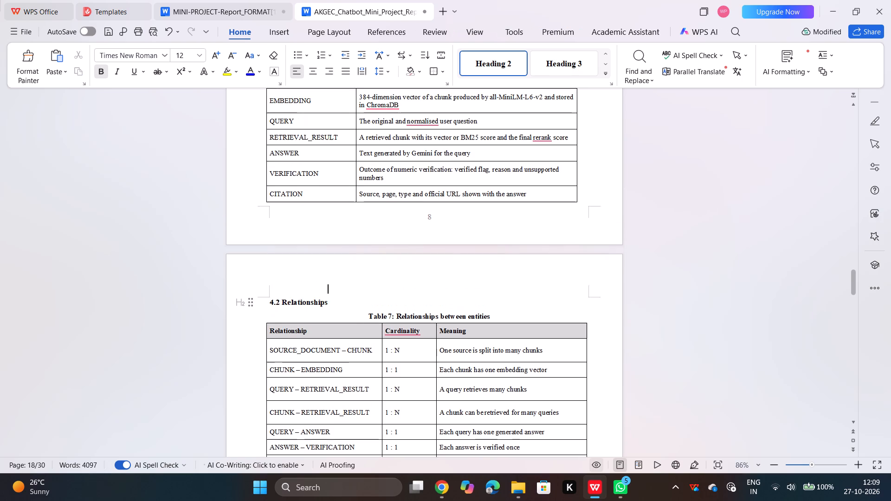
scroll(562, 226, up, 1)
Look through chapters 5 and 6, examining the sizes and page placement of Table 8 to Table 13.
scroll(562, 226, down, 10)
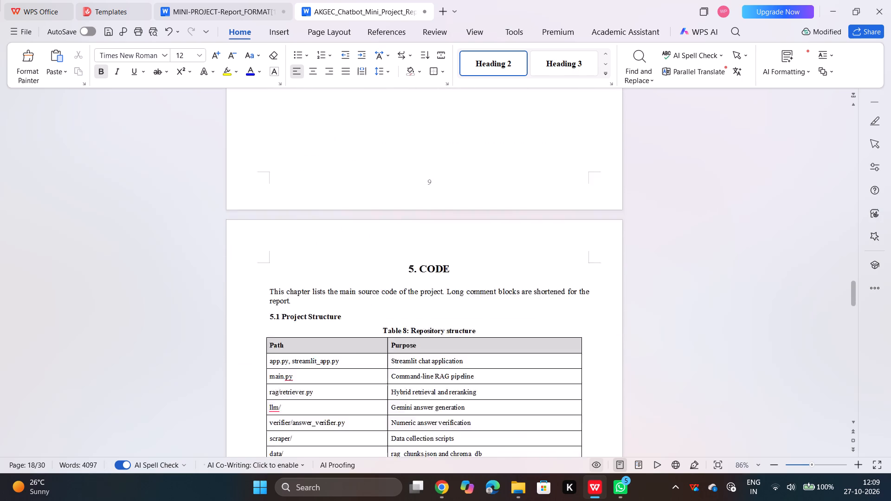
scroll(562, 226, down, 2)
scroll(562, 226, up, 4)
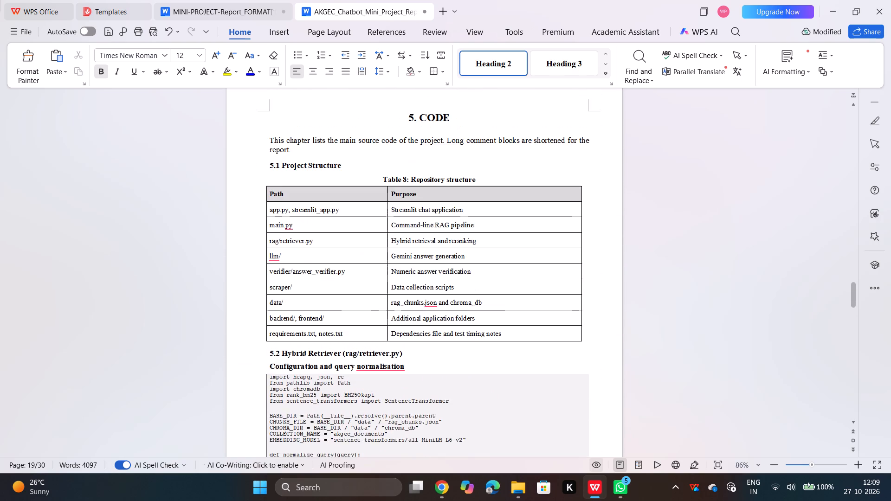
scroll(562, 226, up, 7)
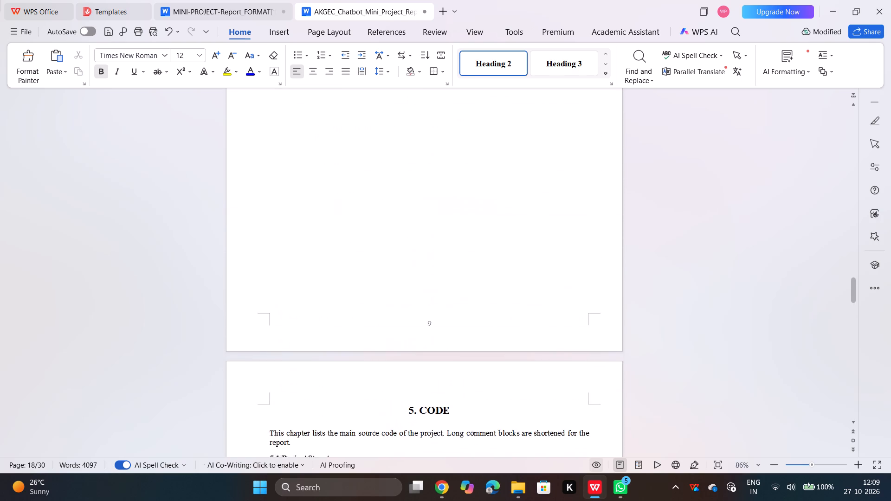
scroll(562, 226, down, 4)
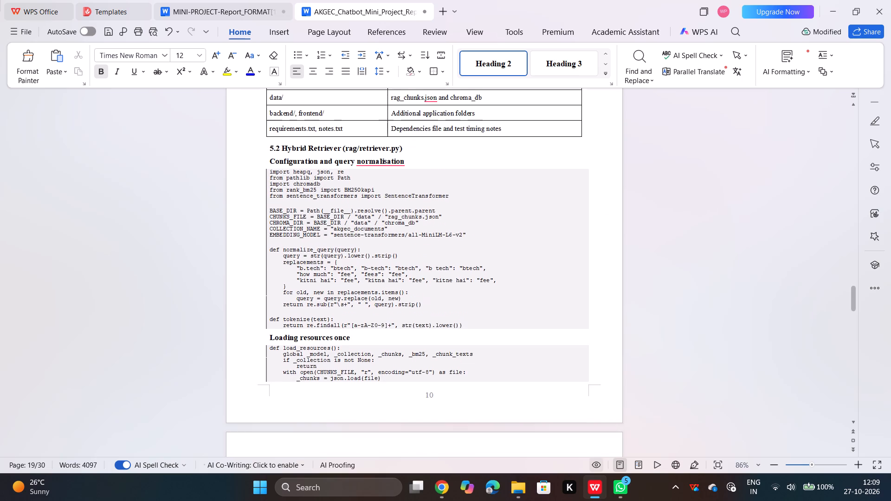
scroll(562, 226, down, 7)
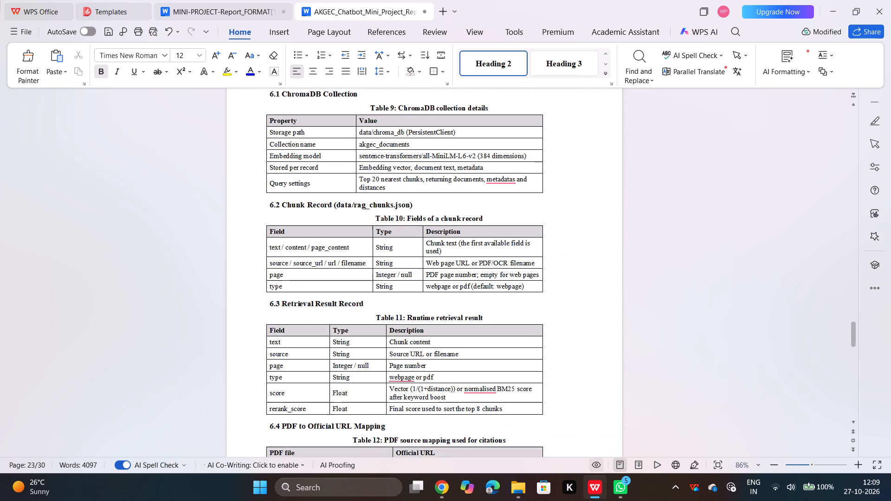
scroll(526, 156, down, 9)
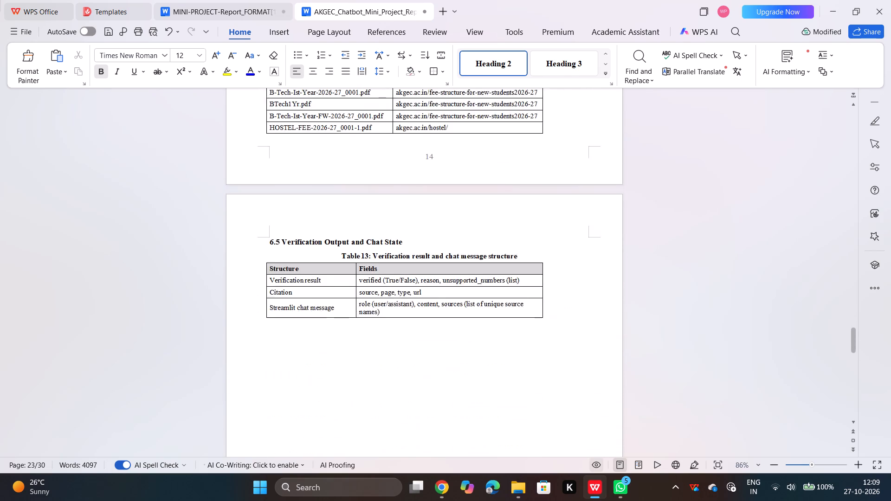
scroll(526, 156, up, 8)
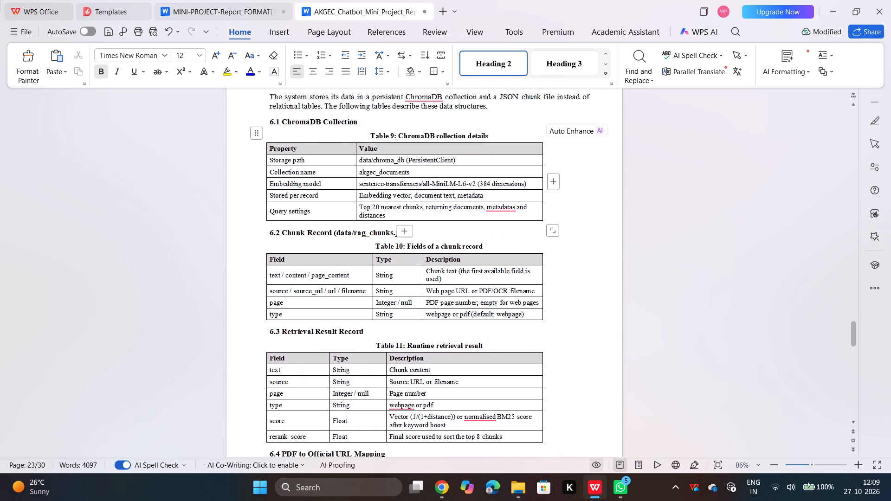
Enlarge Table 9 (ChromaDB collection details) under section 6.1 to nearly the full text width, with taller rows.
scroll(526, 156, up, 1)
click(516, 219)
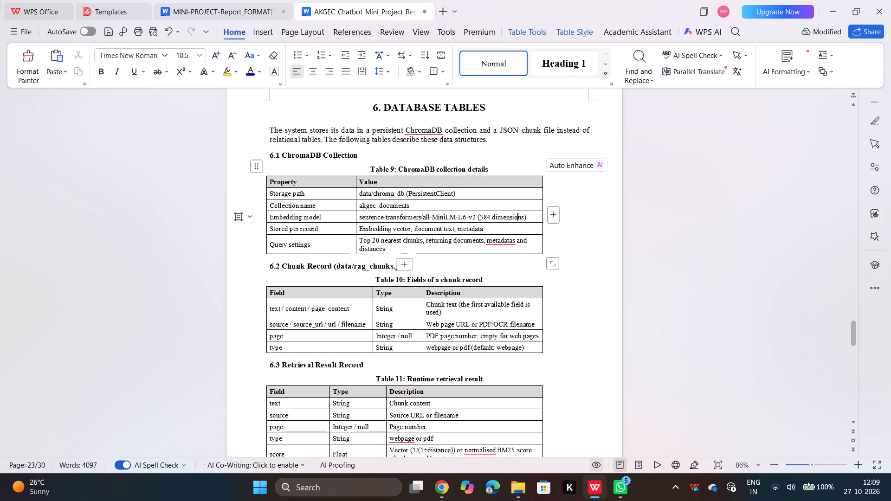
drag(555, 263, 599, 270)
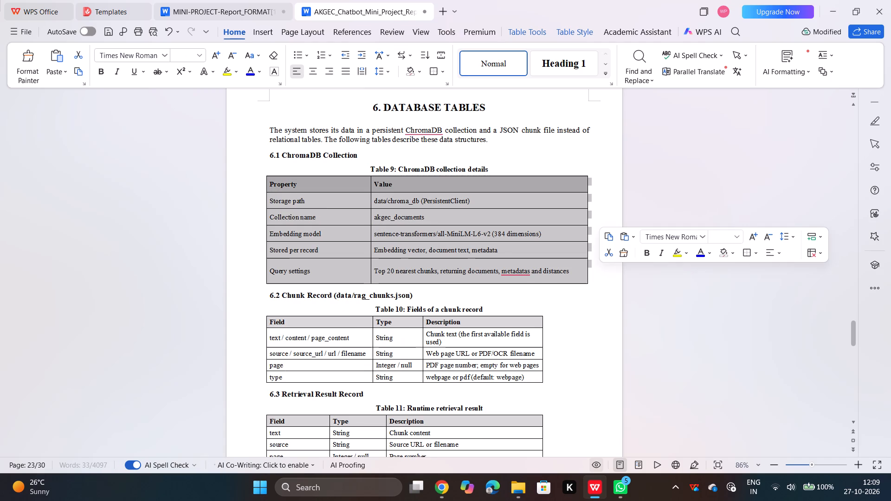
Enlarge Table 10 (Fields of a chunk record) under section 6.2 to match Table 9's width, with taller rows.
scroll(599, 270, down, 2)
scroll(599, 270, up, 3)
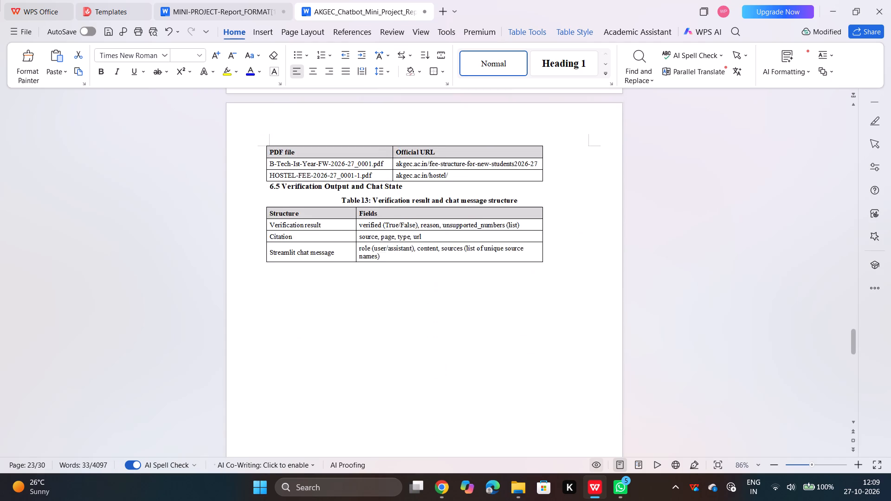
scroll(599, 270, up, 3)
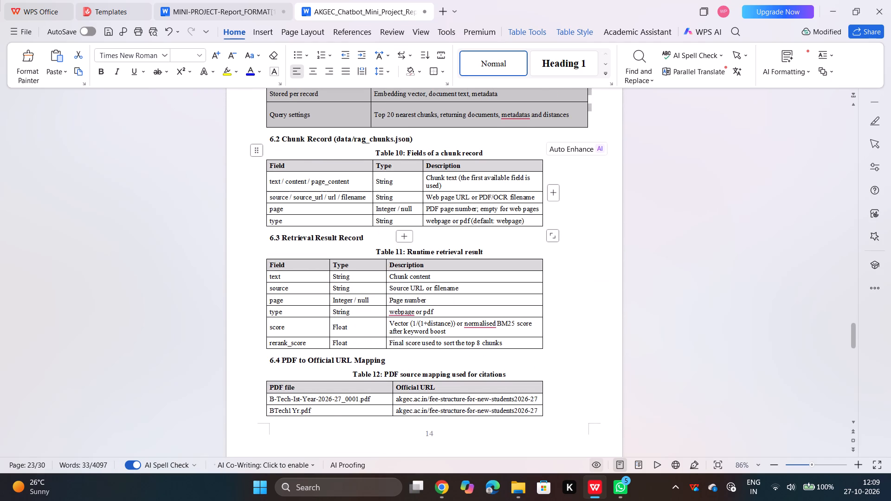
click(509, 198)
drag(554, 235, 588, 243)
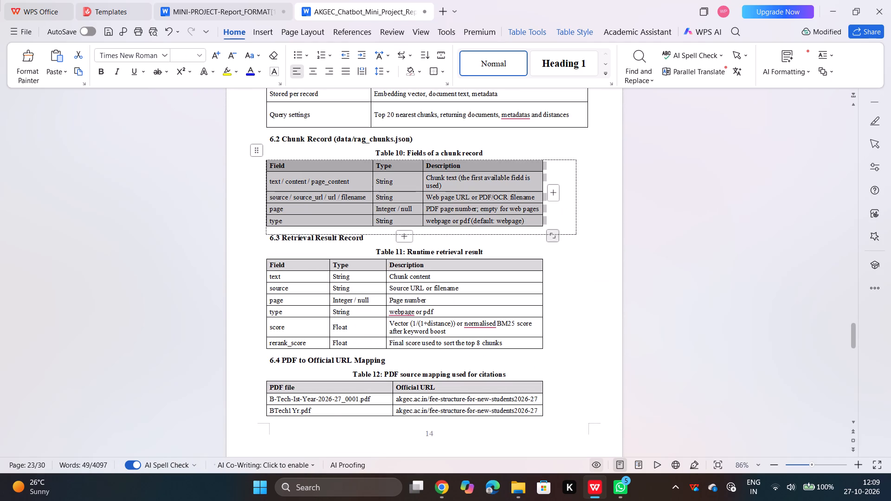
drag(588, 243, 599, 252)
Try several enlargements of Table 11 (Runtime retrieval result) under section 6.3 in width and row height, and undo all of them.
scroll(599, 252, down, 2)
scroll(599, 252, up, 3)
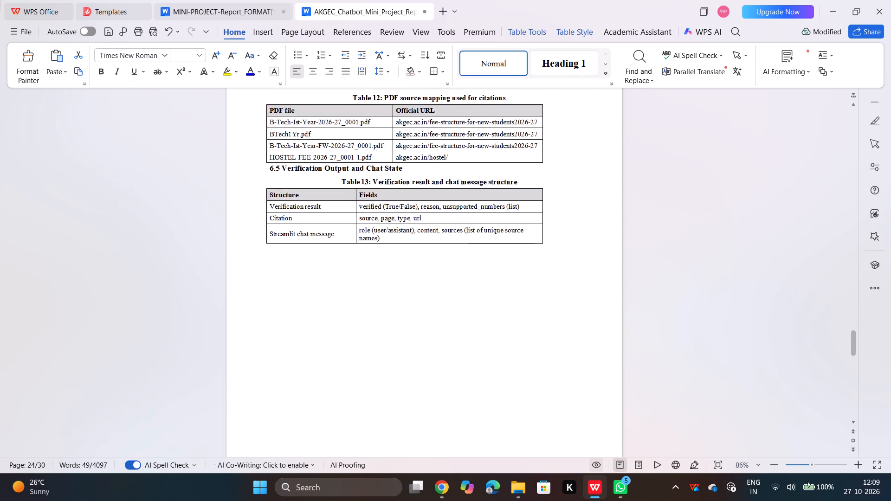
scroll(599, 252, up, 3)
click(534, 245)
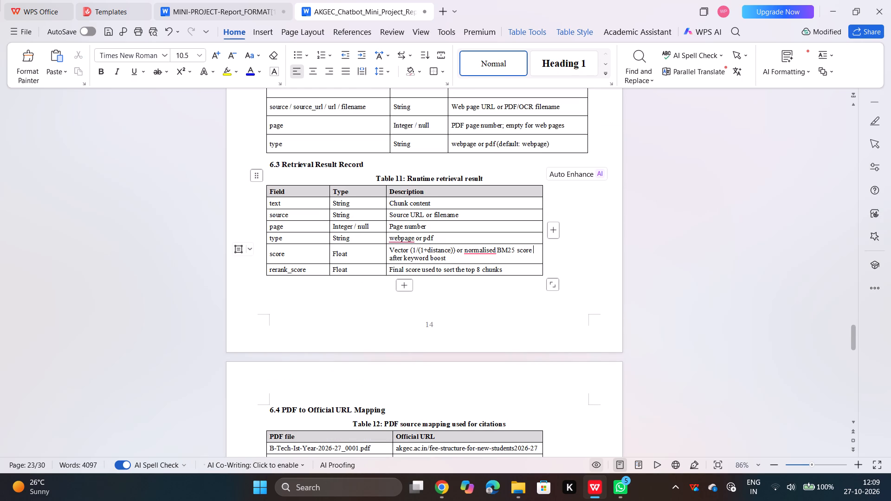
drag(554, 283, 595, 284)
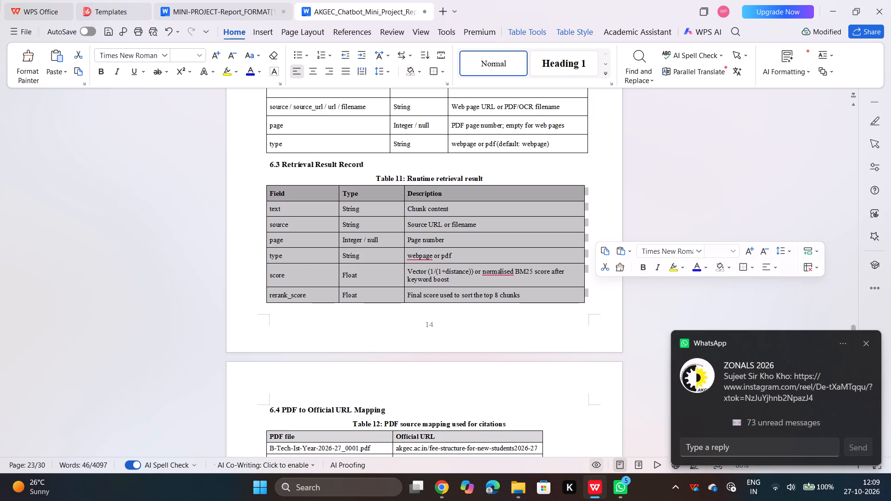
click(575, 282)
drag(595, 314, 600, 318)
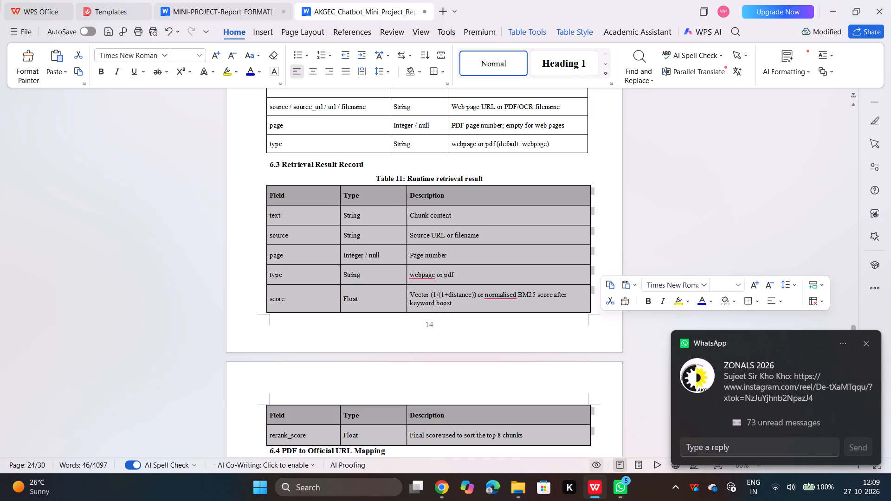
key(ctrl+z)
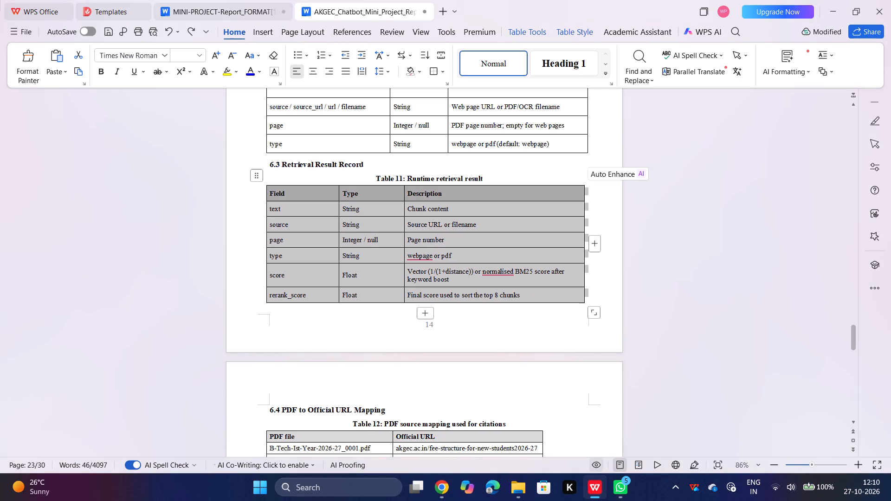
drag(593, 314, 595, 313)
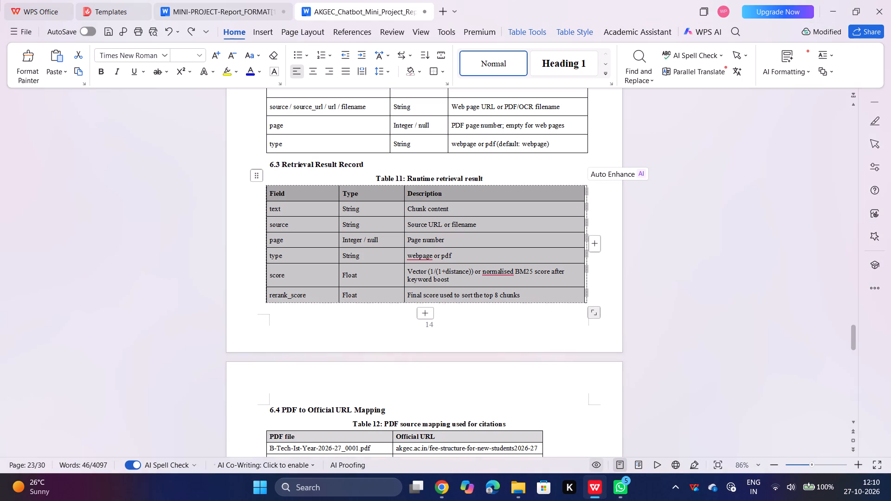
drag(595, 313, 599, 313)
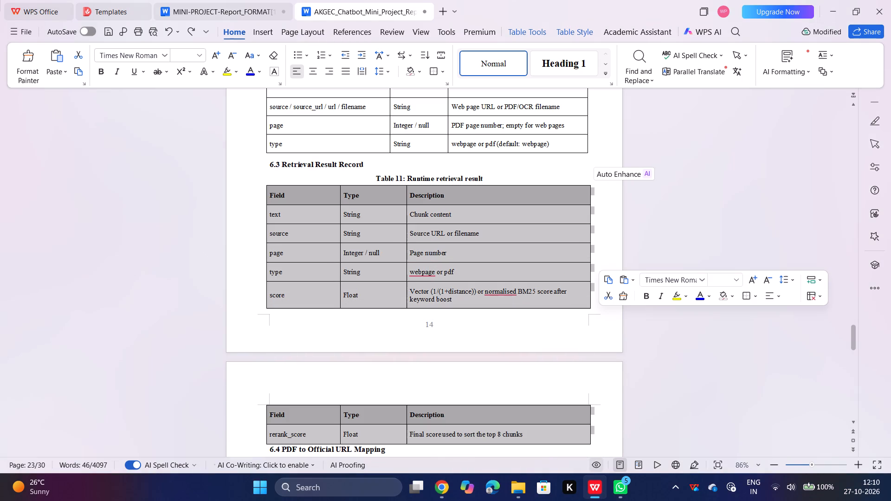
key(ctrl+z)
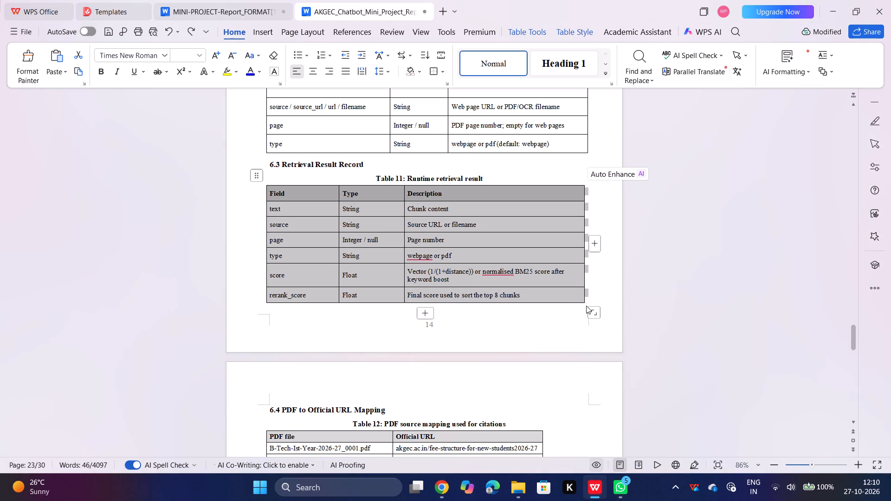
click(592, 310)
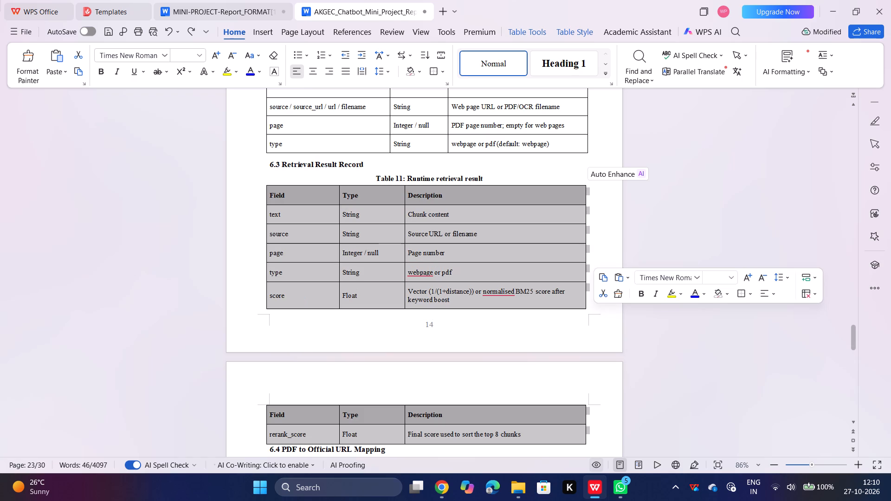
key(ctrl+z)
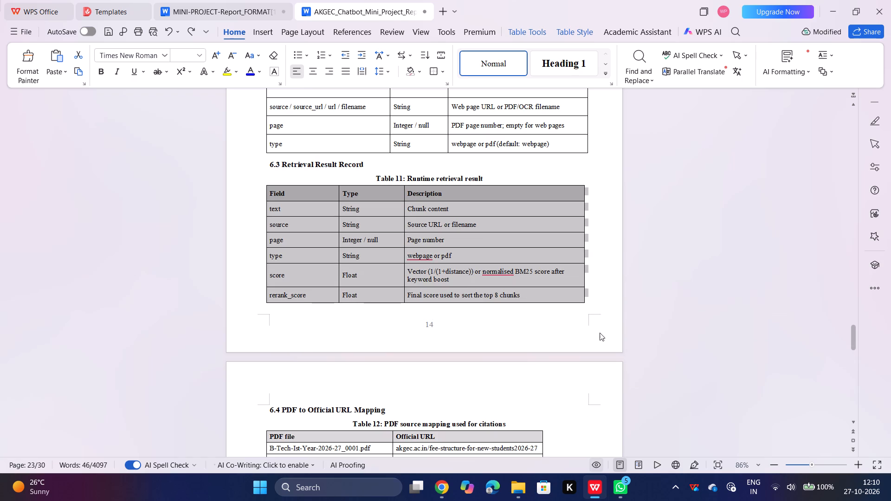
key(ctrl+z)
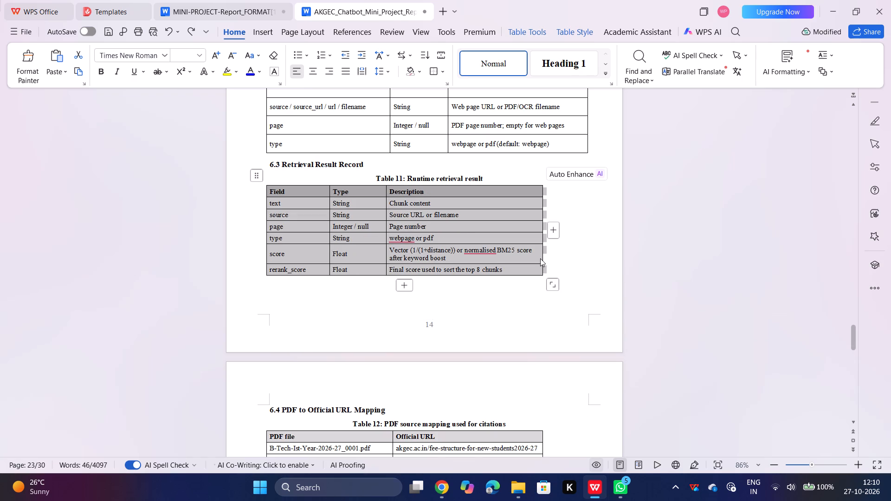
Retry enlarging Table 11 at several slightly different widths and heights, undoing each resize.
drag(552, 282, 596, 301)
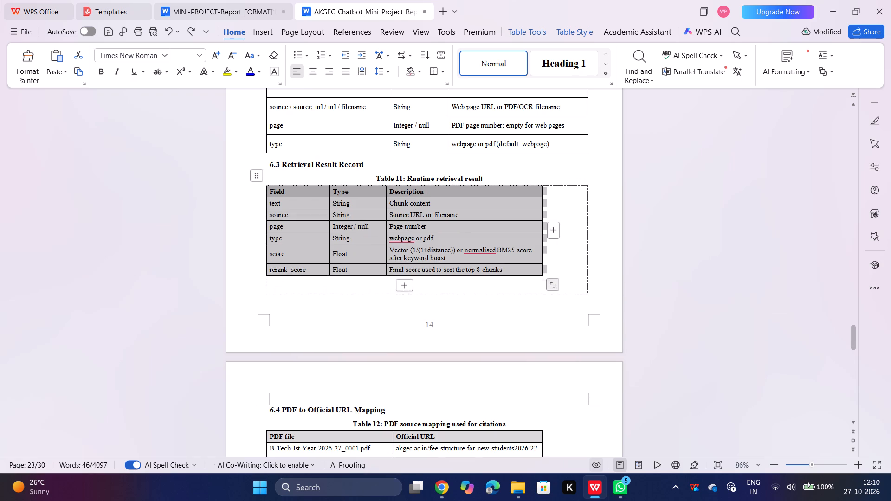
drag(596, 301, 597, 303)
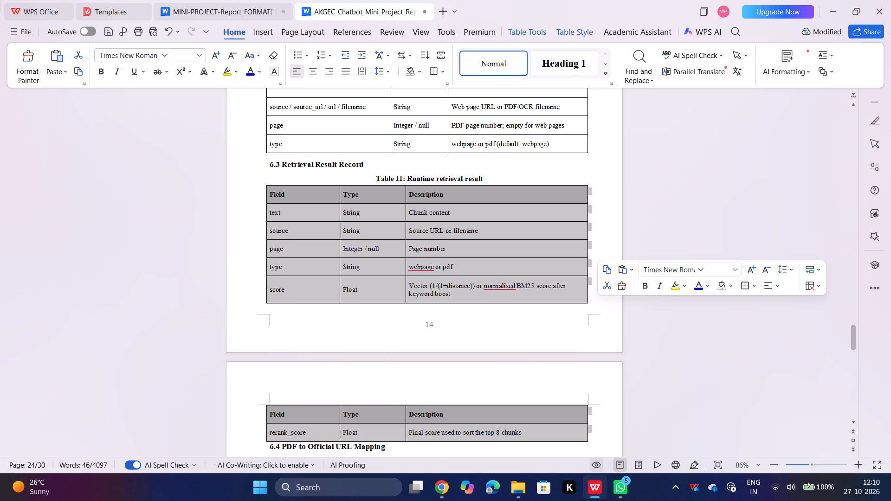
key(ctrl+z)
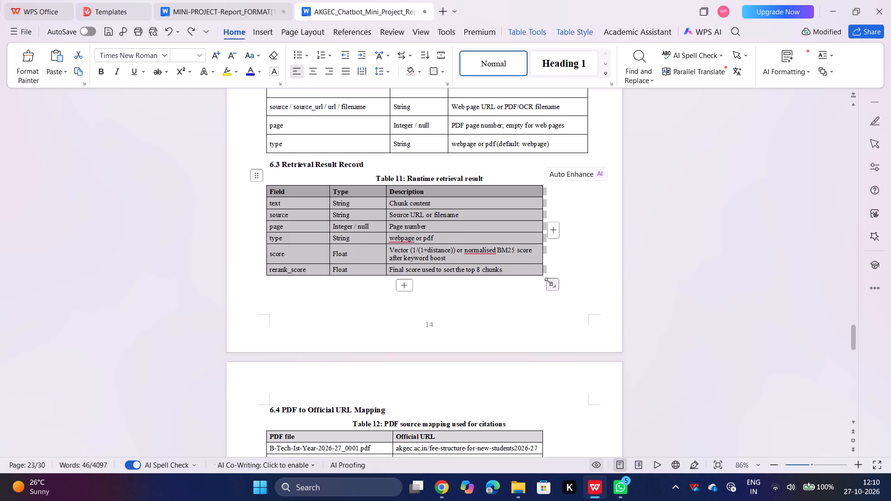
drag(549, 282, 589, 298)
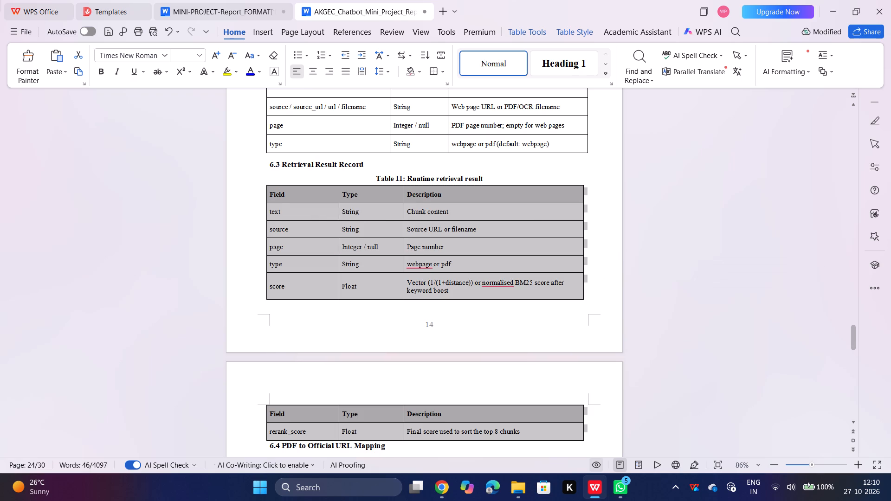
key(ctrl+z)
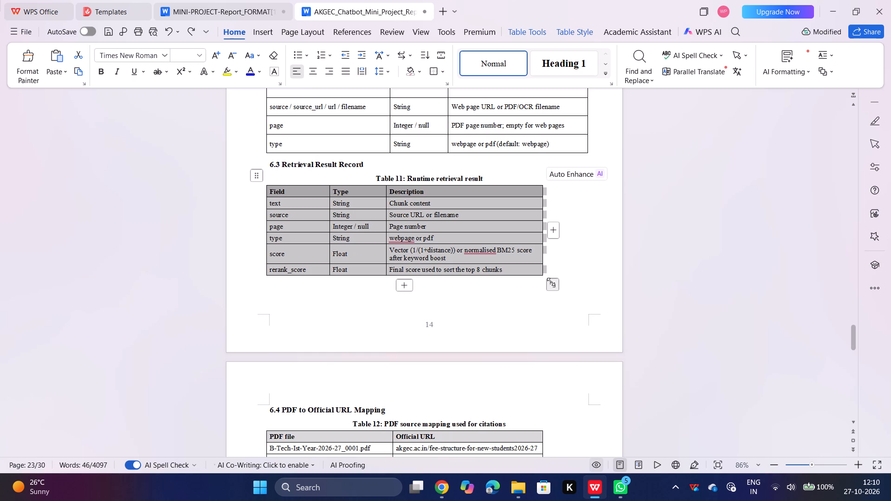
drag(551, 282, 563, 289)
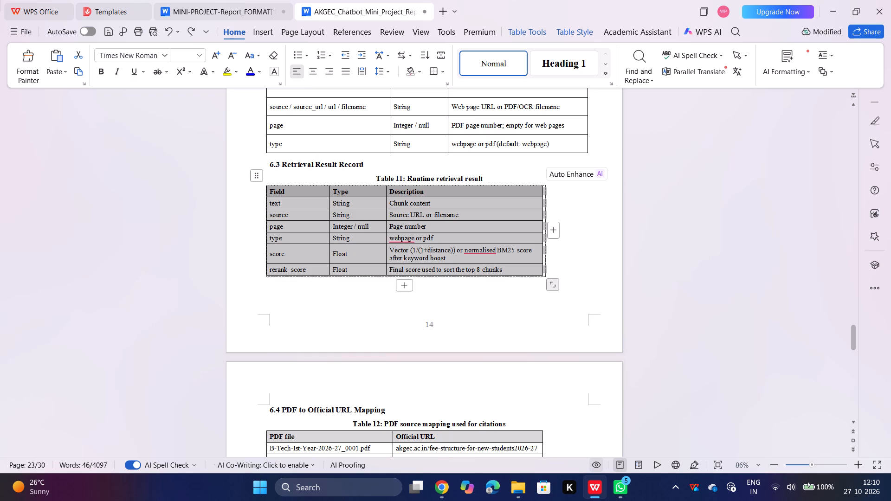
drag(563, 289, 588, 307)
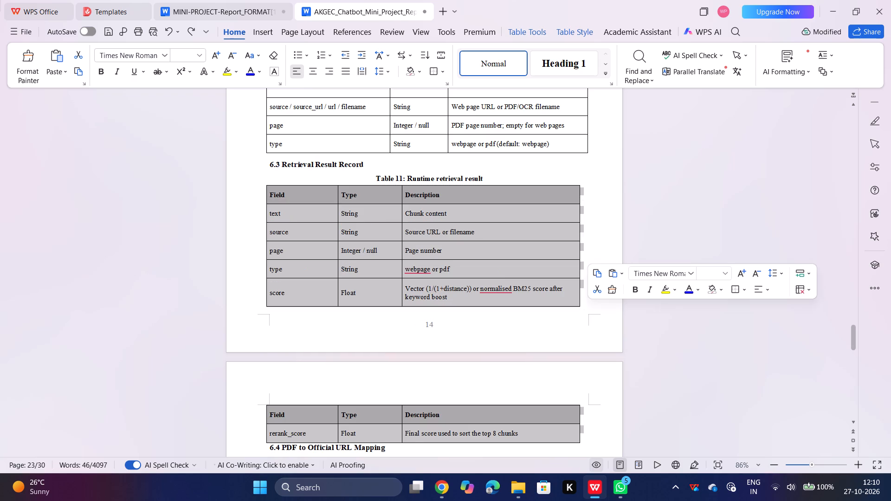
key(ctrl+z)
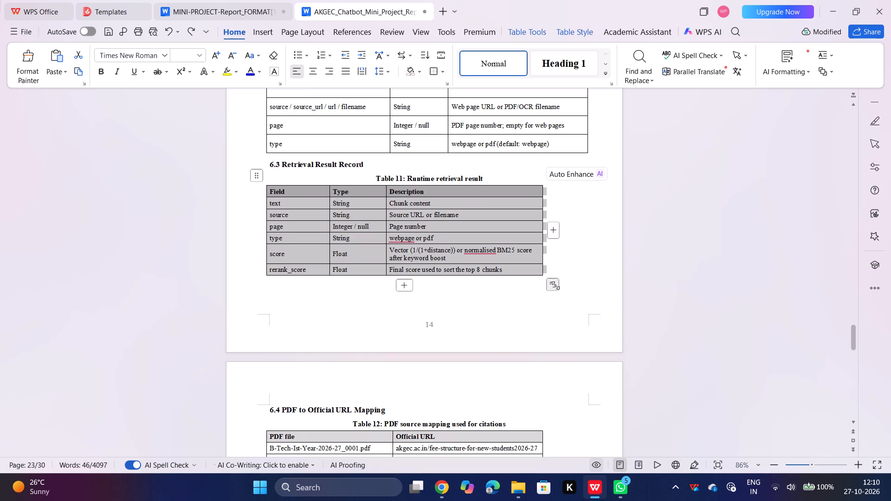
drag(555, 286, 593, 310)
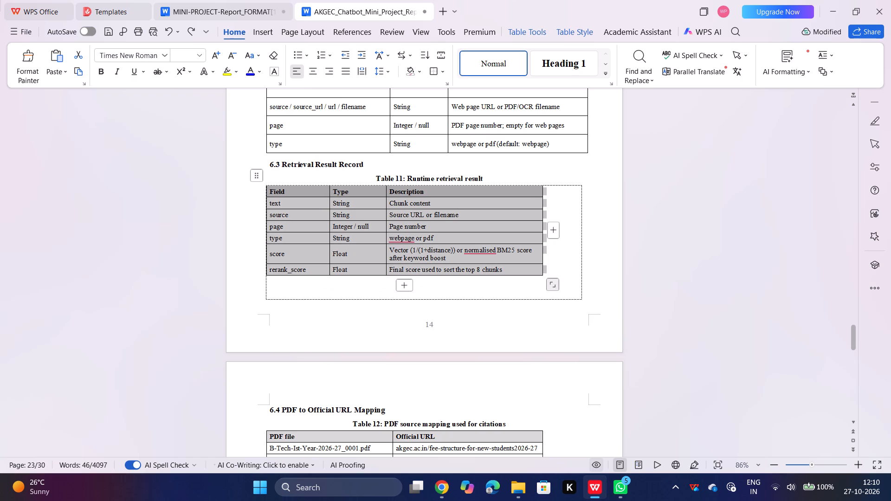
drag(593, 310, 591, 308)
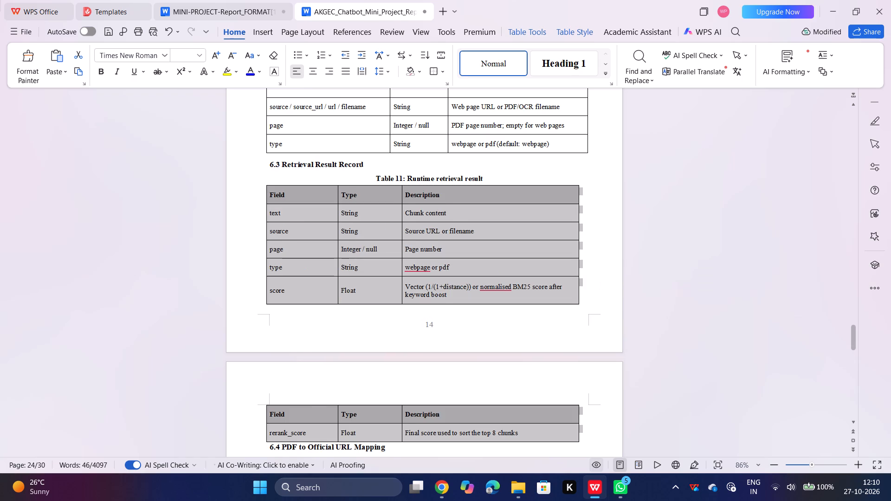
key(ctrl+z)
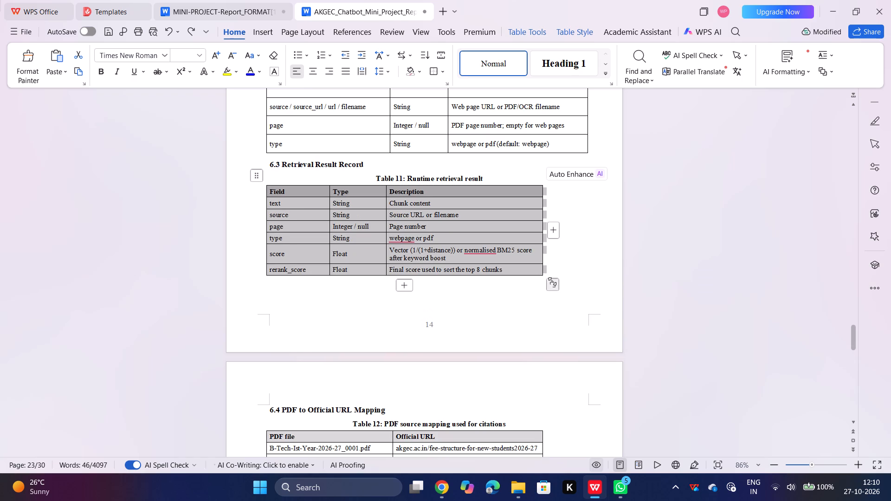
Enlarge Table 11 (Runtime retrieval result) to nearly the full text width, with slightly taller rows that keep it on one page.
drag(552, 281, 593, 284)
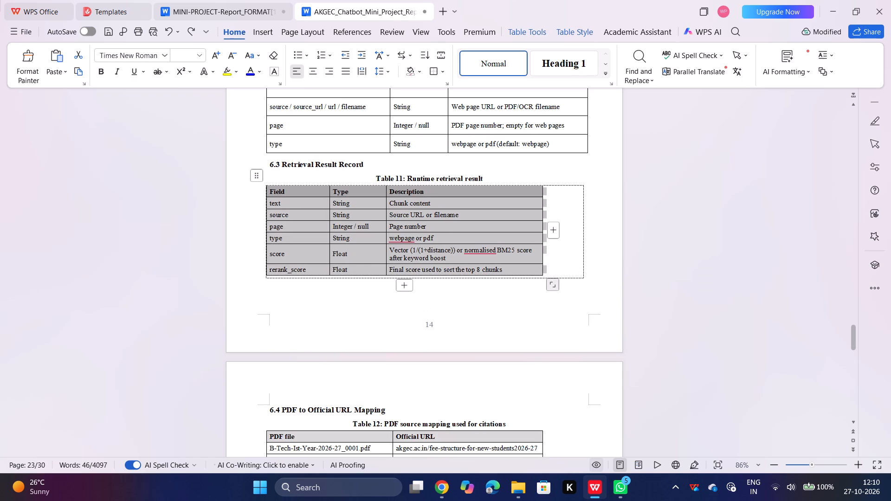
drag(593, 284, 594, 285)
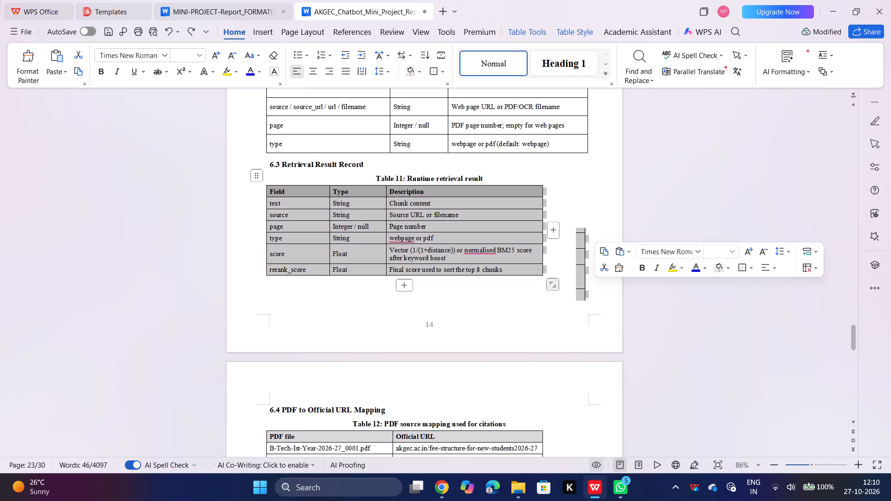
Enlarge Table 12 (PDF source mapping used for citations) in section 6.4 to nearly the full text width, with taller rows.
scroll(594, 285, down, 2)
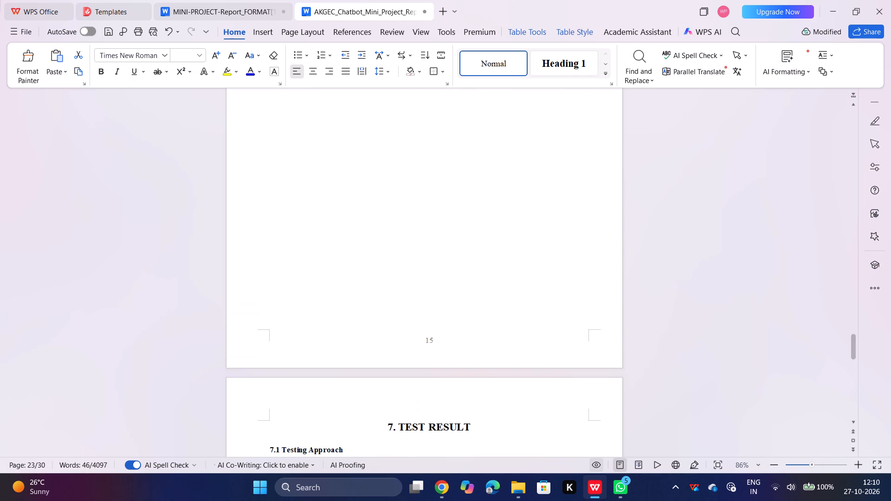
scroll(594, 285, up, 4)
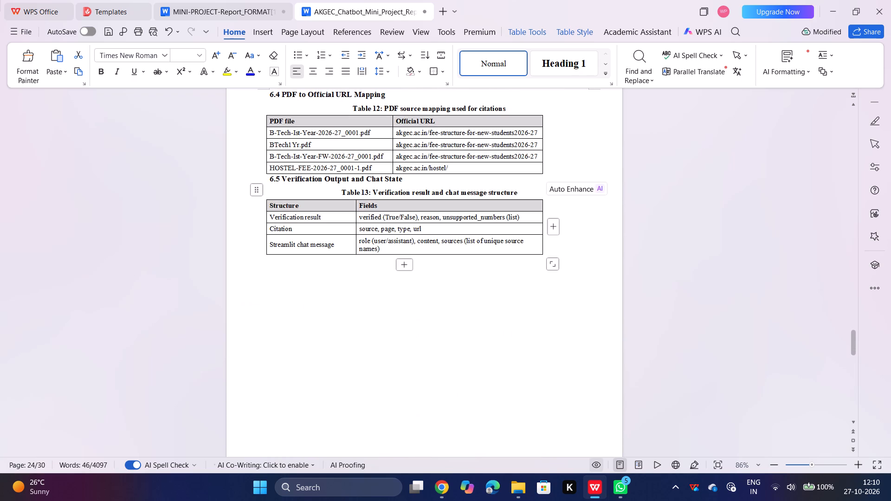
click(512, 161)
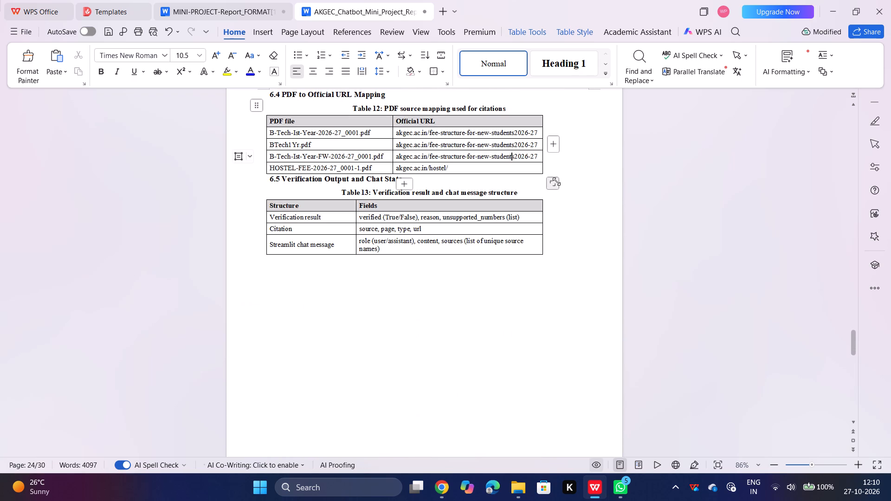
drag(556, 181, 600, 207)
Enlarge Table 13 (Verification result and chat message structure) in section 6.5 to match Table 12's width, with taller rows.
click(511, 265)
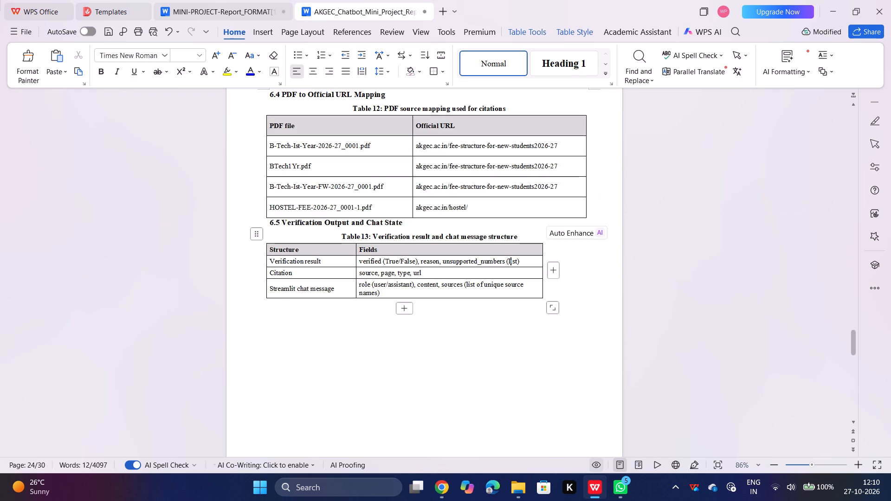
drag(555, 311, 588, 330)
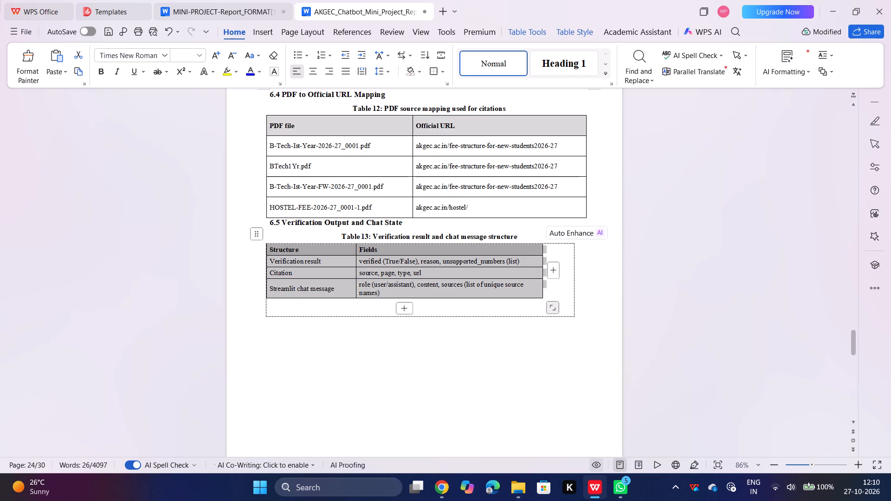
drag(588, 330, 598, 336)
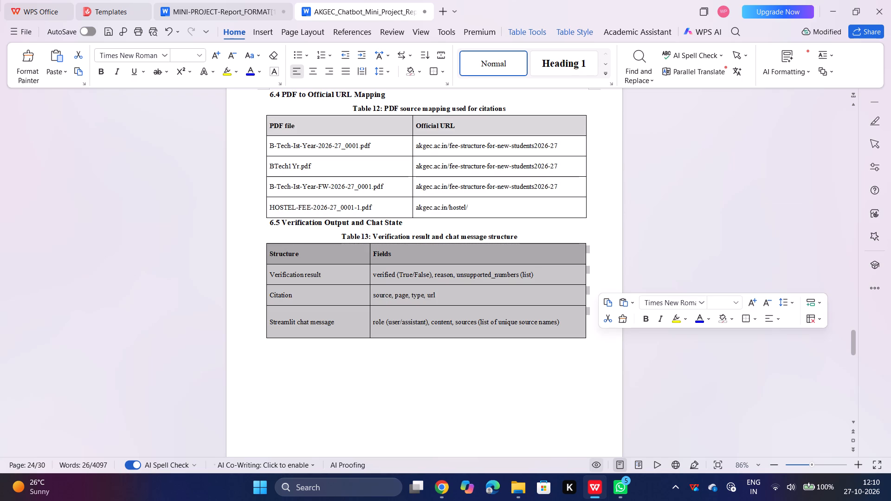
Check the page layout of chapter 6, examining the sizes and placement of Table 9 to Table 13.
scroll(598, 336, up, 4)
scroll(598, 336, down, 2)
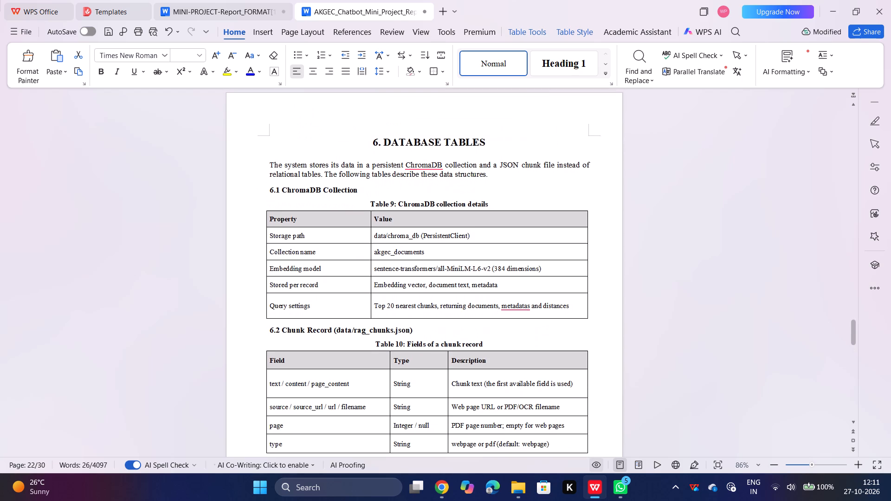
scroll(599, 306, down, 5)
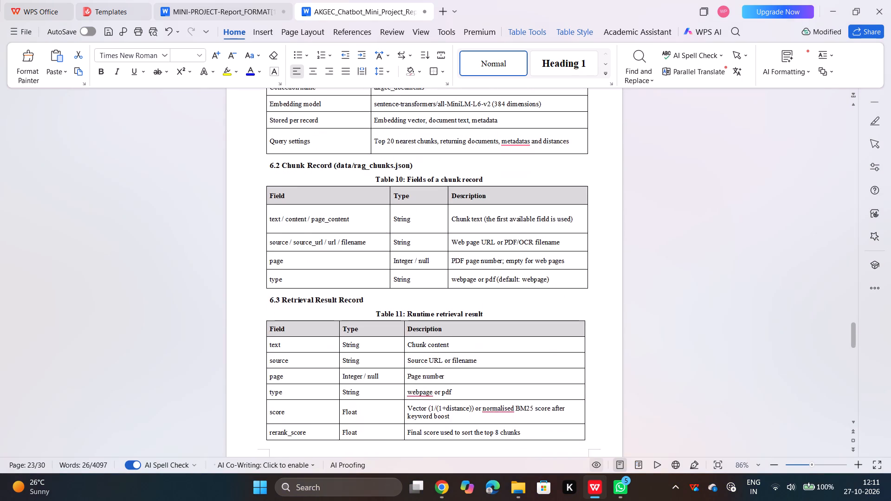
scroll(602, 278, down, 5)
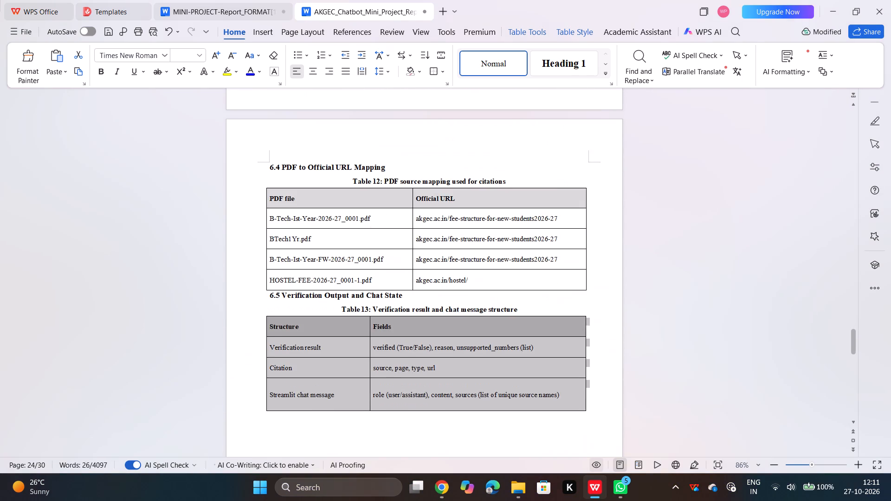
Insert a blank line between Table 12 and the heading 6.5 Verification Output and Chat State.
click(598, 282)
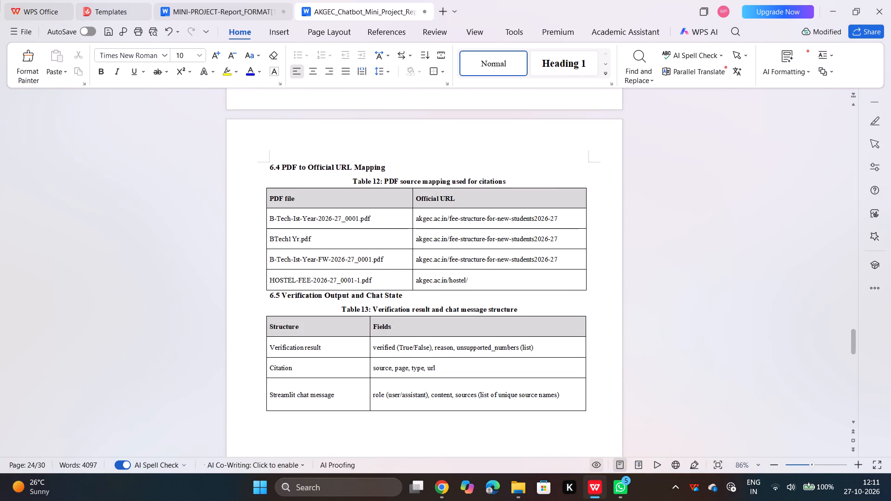
click(603, 286)
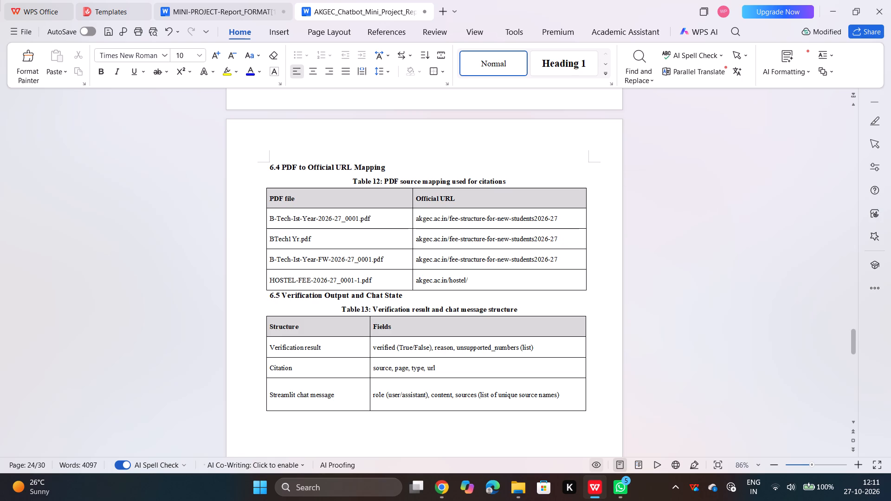
click(269, 294)
key(Return)
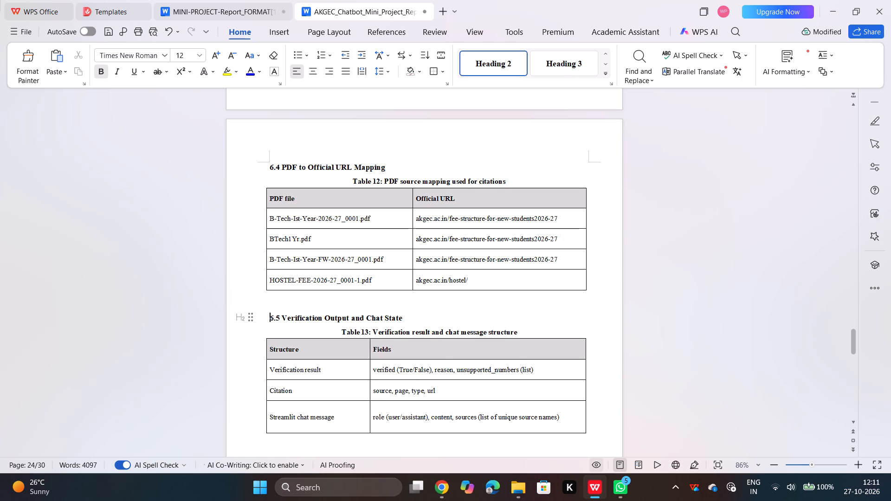
Look through chapter 7 (Test Result), examining the table sizes and page placement from Table 14 to the 7.6 Observations.
scroll(269, 294, down, 4)
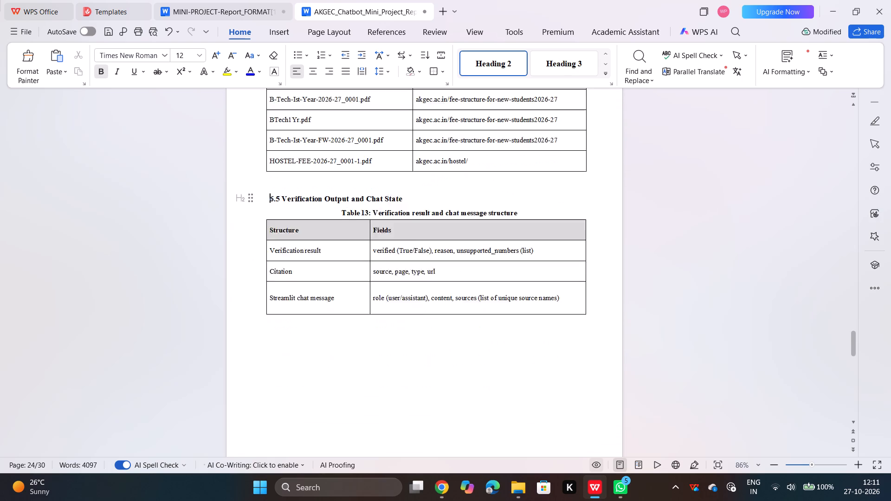
scroll(269, 294, down, 6)
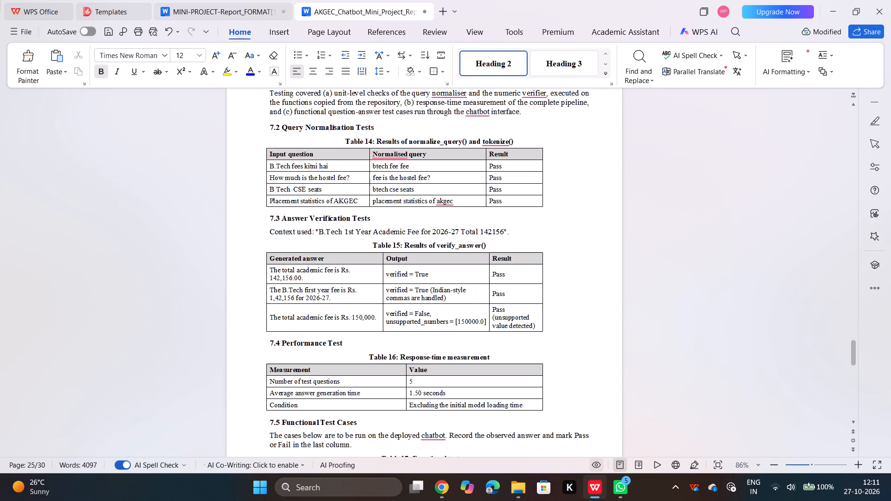
scroll(269, 294, down, 7)
scroll(269, 294, up, 1)
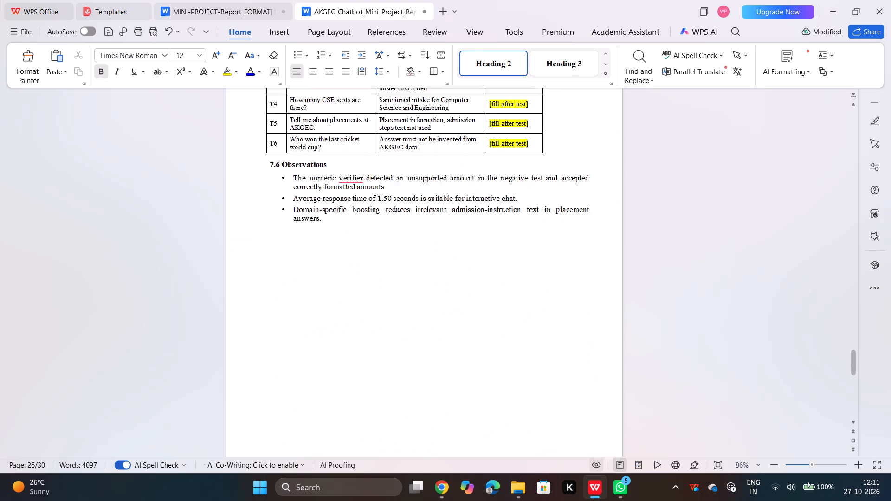
scroll(269, 294, up, 1)
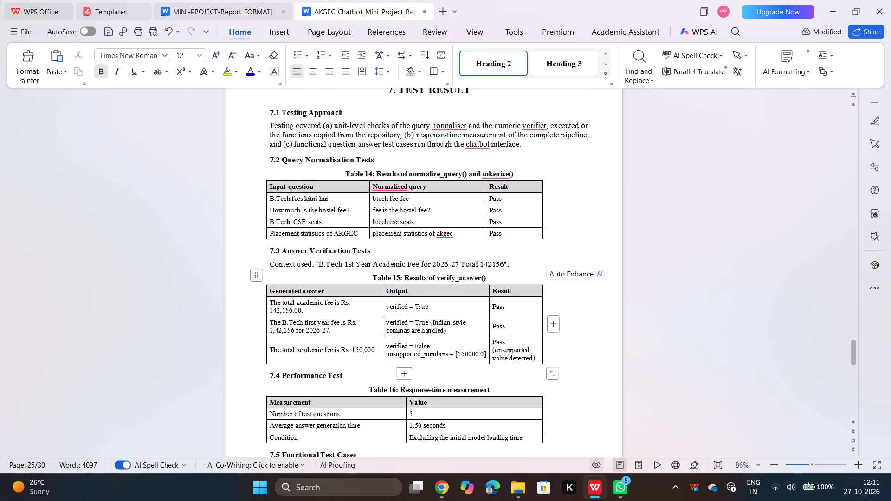
Enlarge Table 14 (Results of normalize_query() and tokenize()) in section 7.2 to the full text width, with taller rows.
click(385, 211)
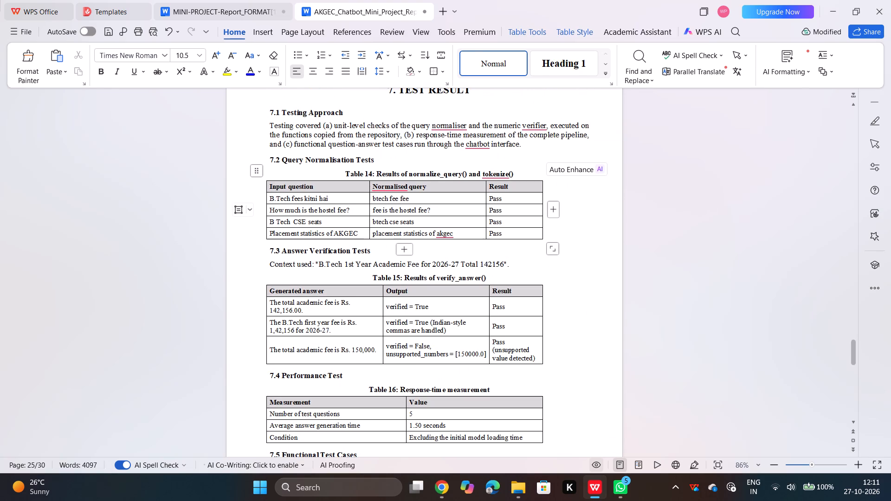
drag(553, 249, 595, 257)
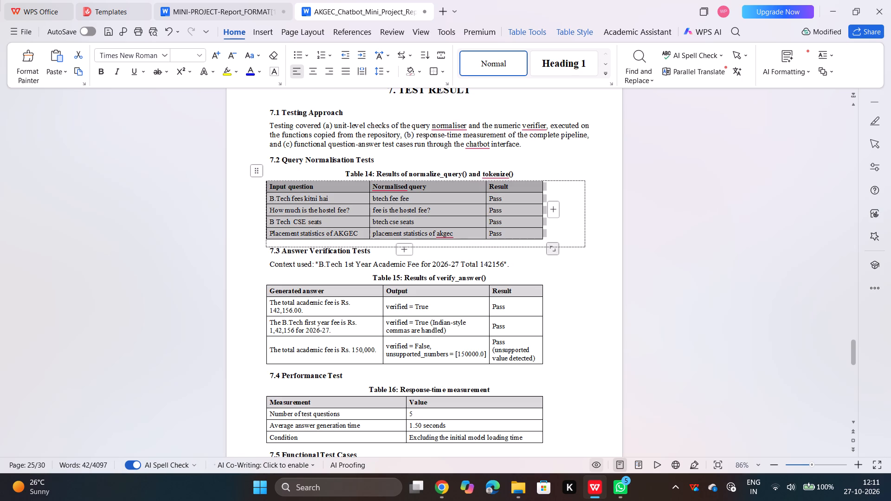
drag(595, 257, 598, 259)
Enlarge Table 15 (Results of verify_answer()) in section 7.3 to match Table 14's width.
scroll(598, 259, down, 1)
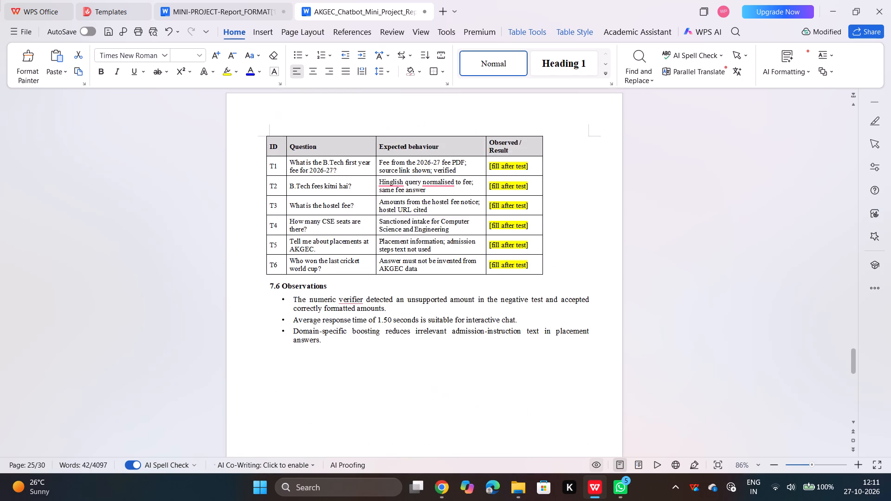
scroll(598, 259, up, 7)
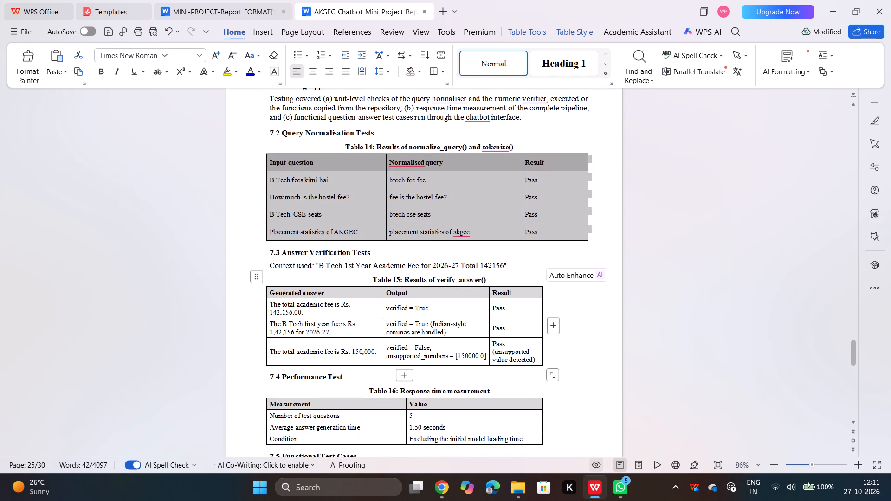
click(525, 343)
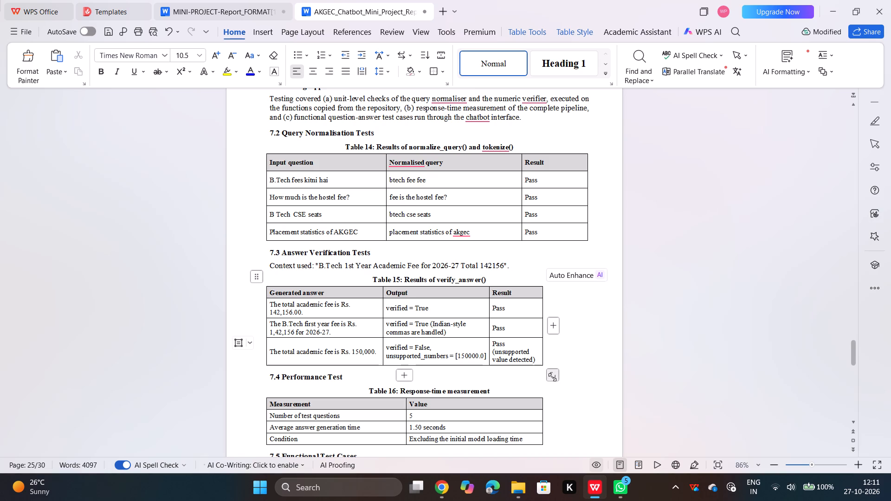
drag(552, 377, 597, 379)
Enlarge Table 16 (Response-time measurement) in section 7.4 to about Table 15's width, making its rows noticeably taller.
scroll(597, 379, down, 1)
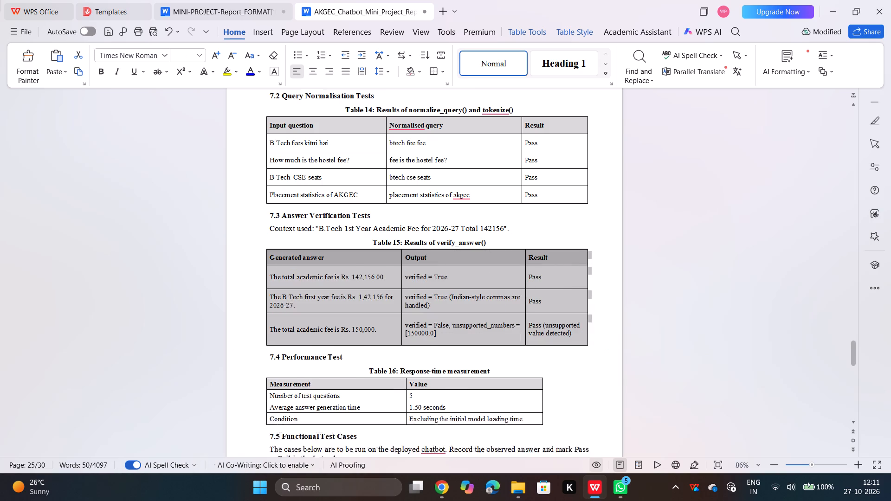
scroll(597, 379, down, 1)
scroll(597, 379, up, 6)
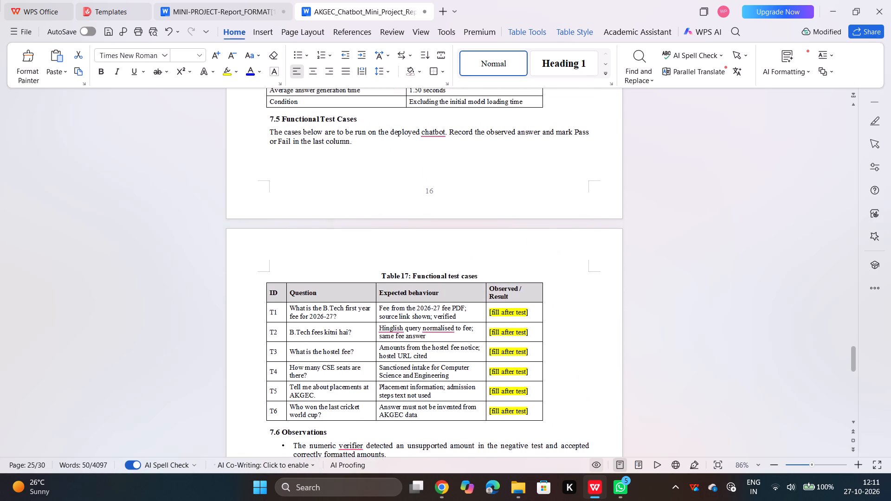
scroll(597, 379, up, 2)
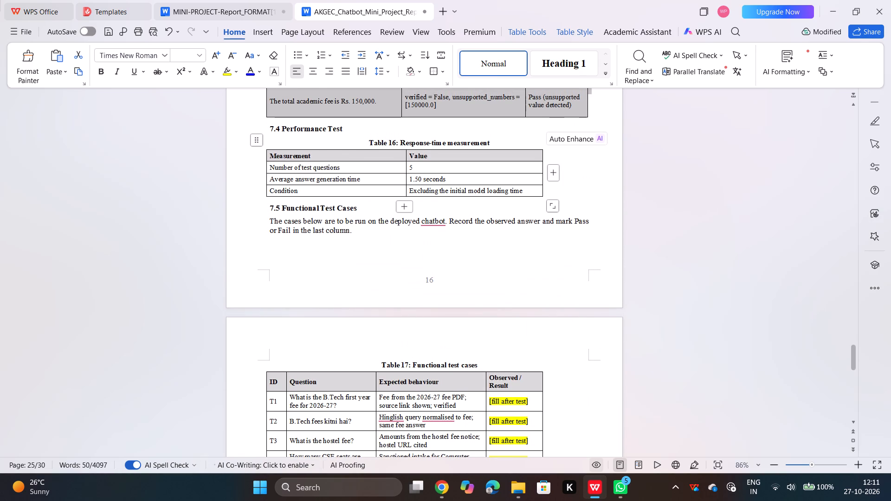
click(517, 180)
drag(555, 206, 598, 231)
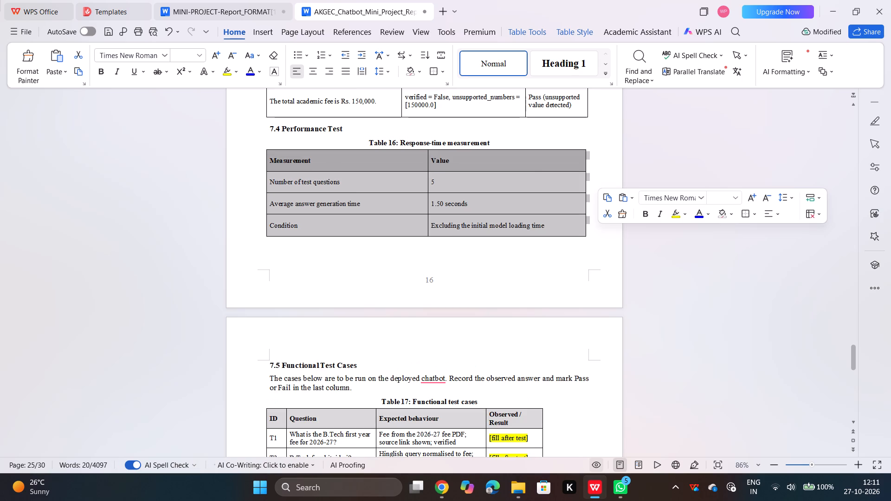
Enlarge Table 17 (Functional test cases) in section 7.5 to the full text width, with slightly taller rows.
scroll(598, 231, down, 1)
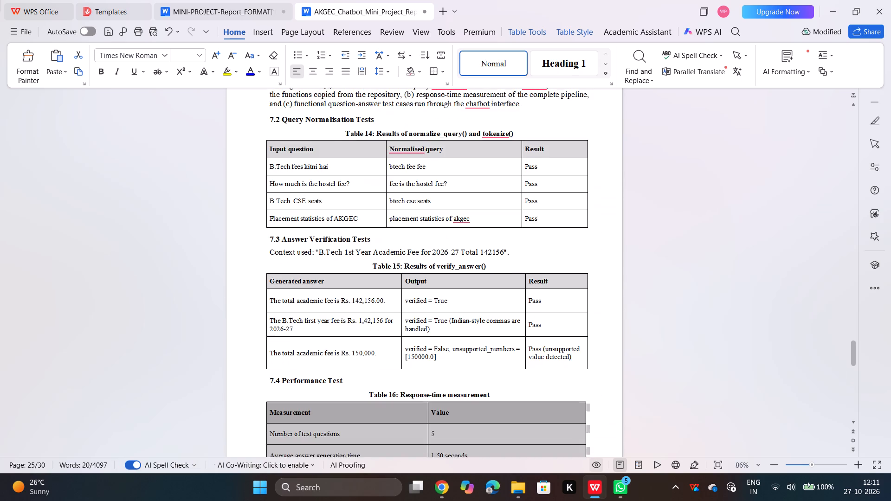
scroll(598, 231, down, 5)
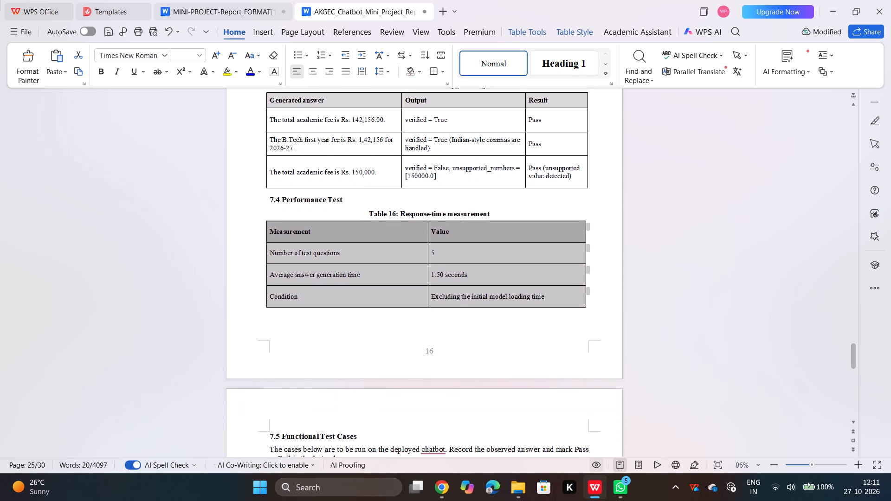
scroll(598, 231, down, 4)
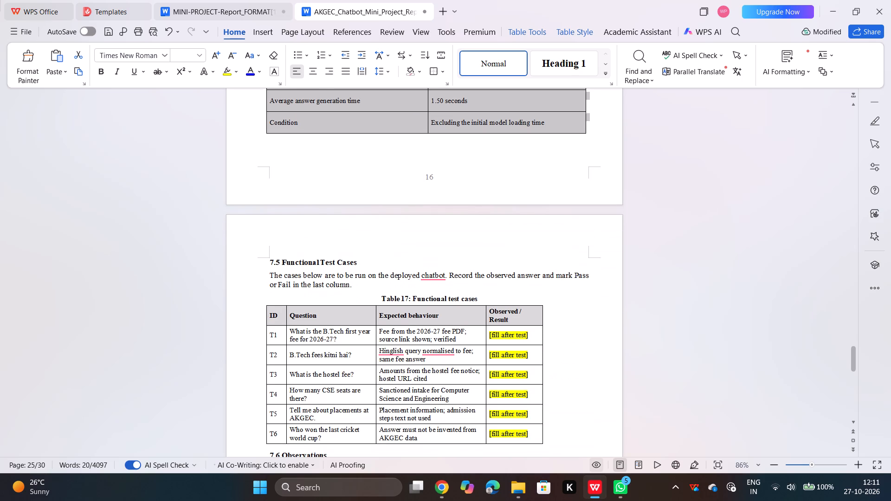
scroll(569, 217, down, 1)
click(526, 242)
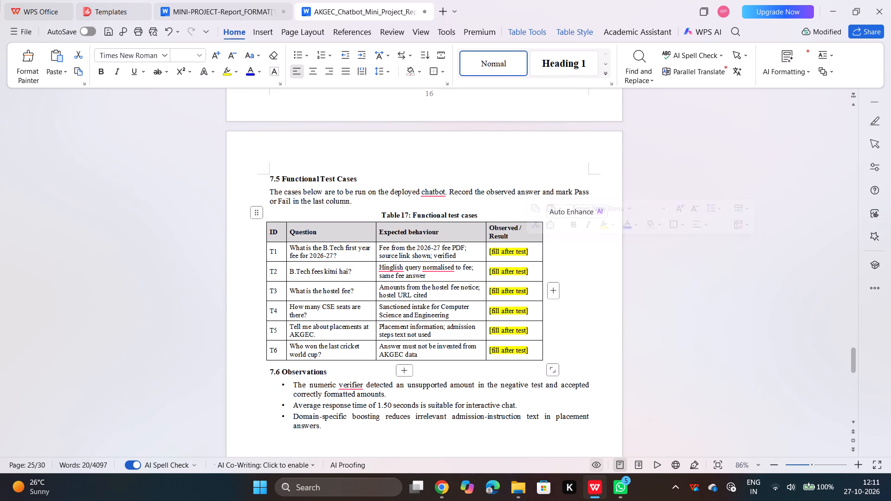
click(532, 306)
drag(553, 367, 598, 374)
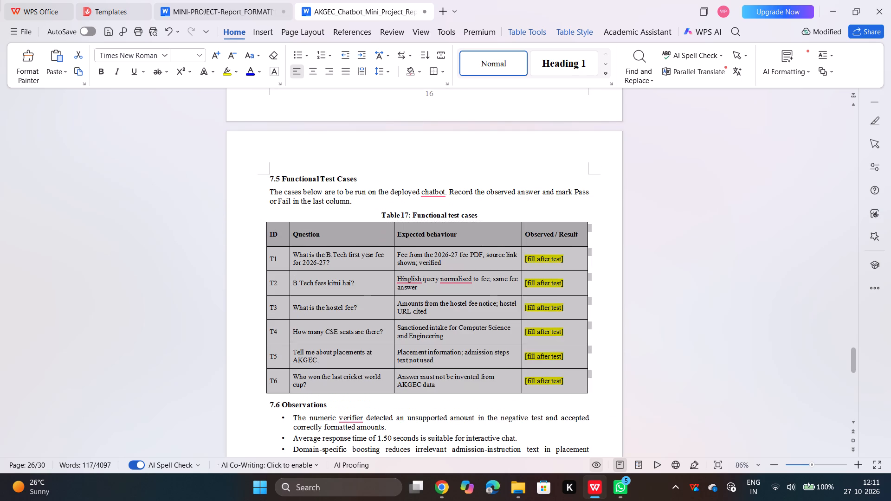
Look over chapter 8 (Snapshots), examining the screenshot placeholder boxes and the captions of Figure 4 and Figure 5.
scroll(598, 374, down, 3)
scroll(598, 374, up, 3)
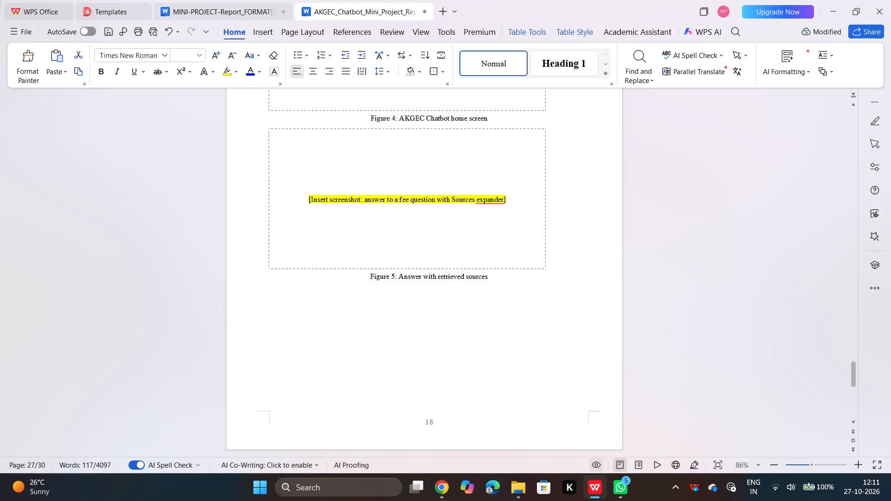
scroll(598, 374, up, 3)
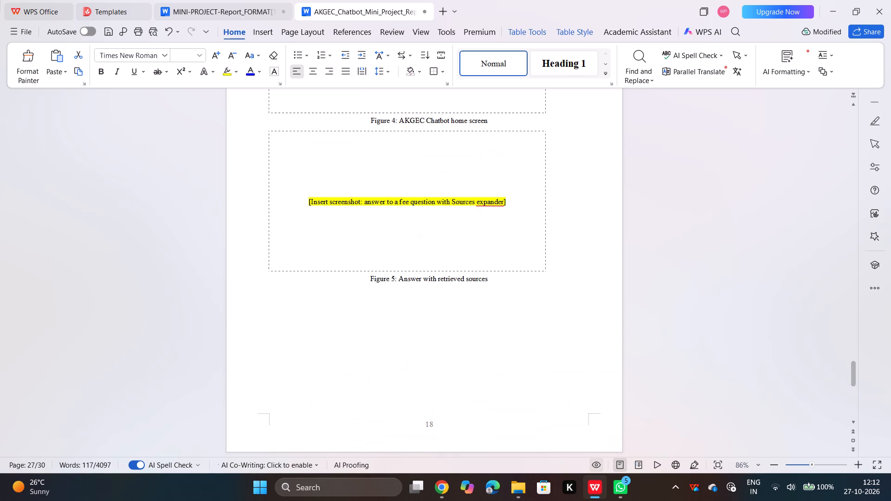
scroll(598, 374, up, 2)
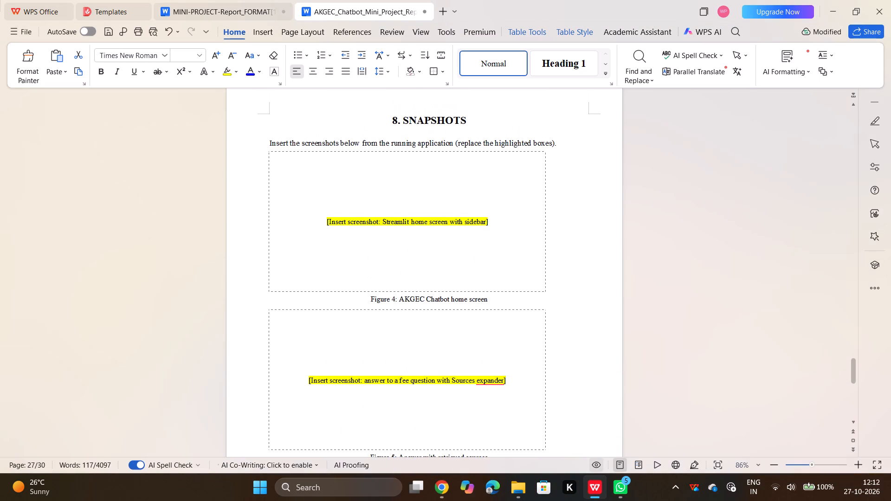
scroll(598, 374, up, 2)
scroll(598, 374, down, 4)
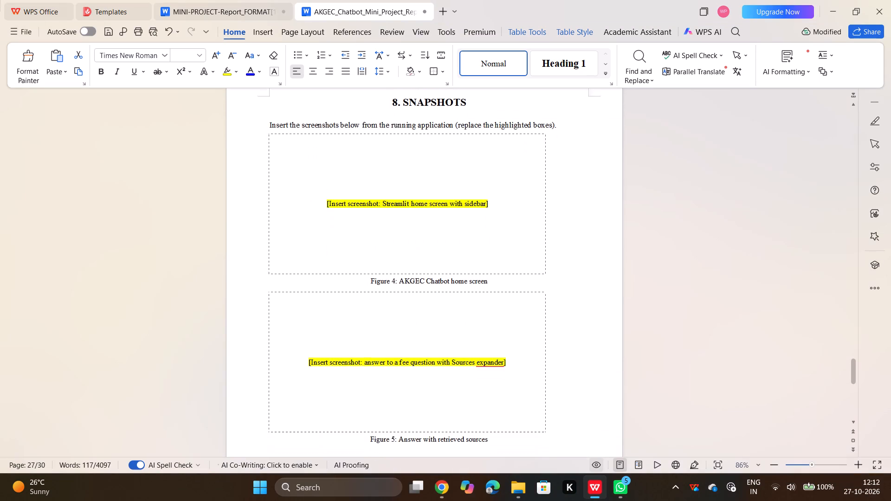
scroll(598, 374, down, 1)
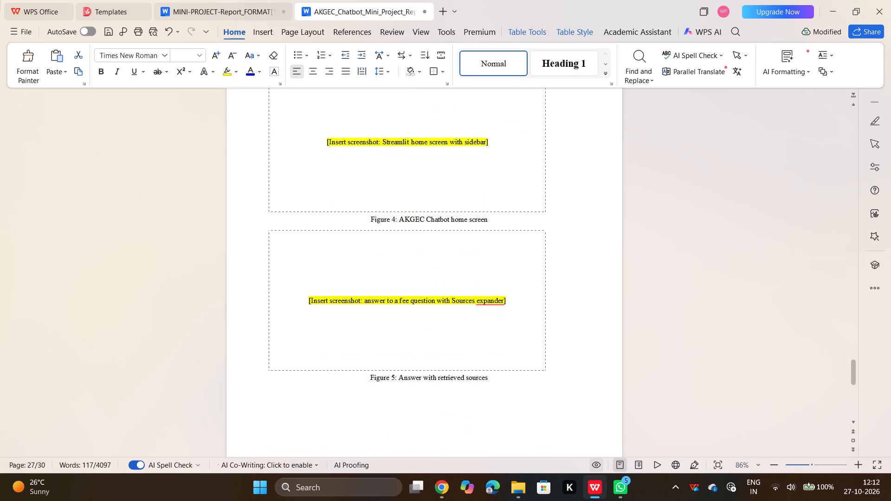
scroll(598, 374, up, 3)
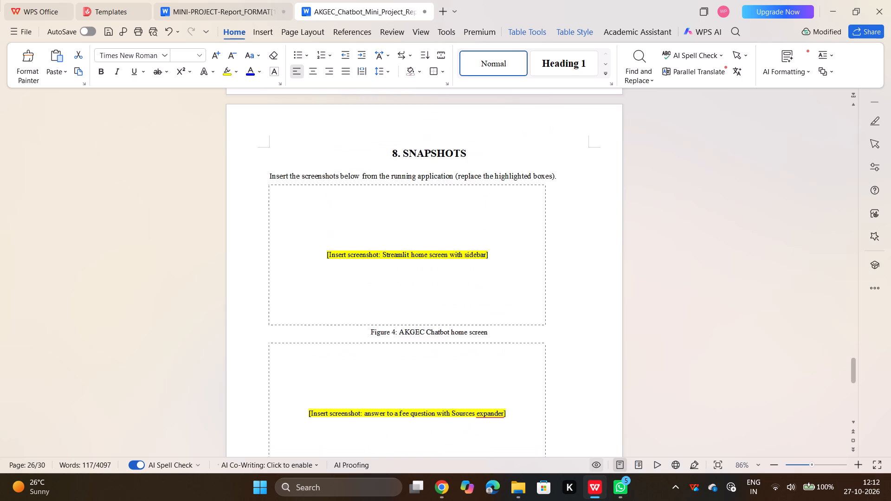
Look back through the report from chapter 7 to chapter 2, examining the table sizes and page layout.
scroll(598, 374, up, 11)
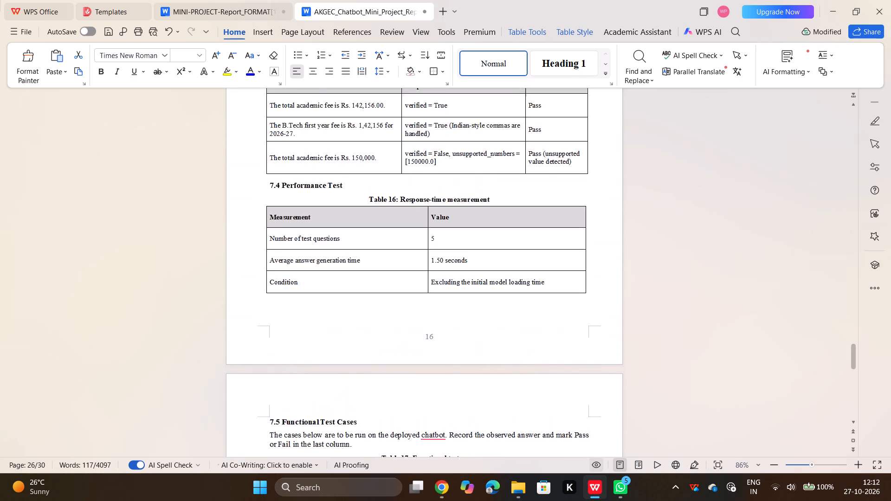
scroll(598, 374, up, 13)
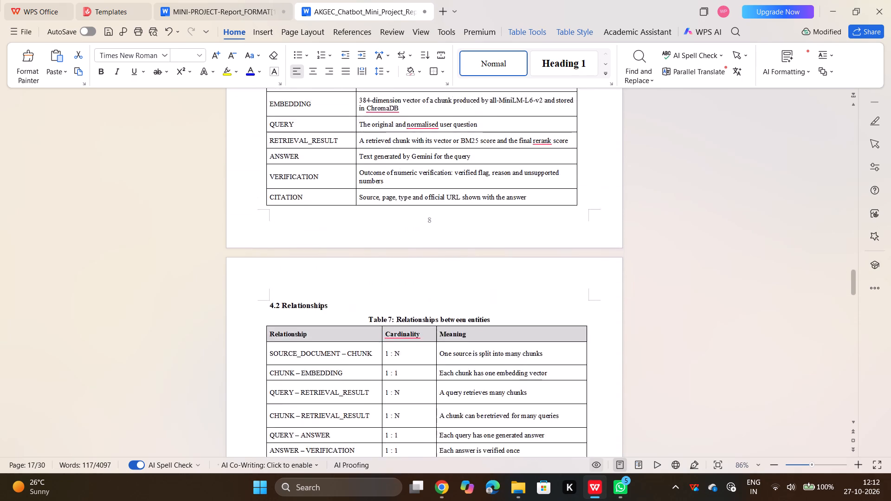
scroll(598, 374, up, 4)
scroll(598, 374, down, 5)
scroll(598, 374, up, 6)
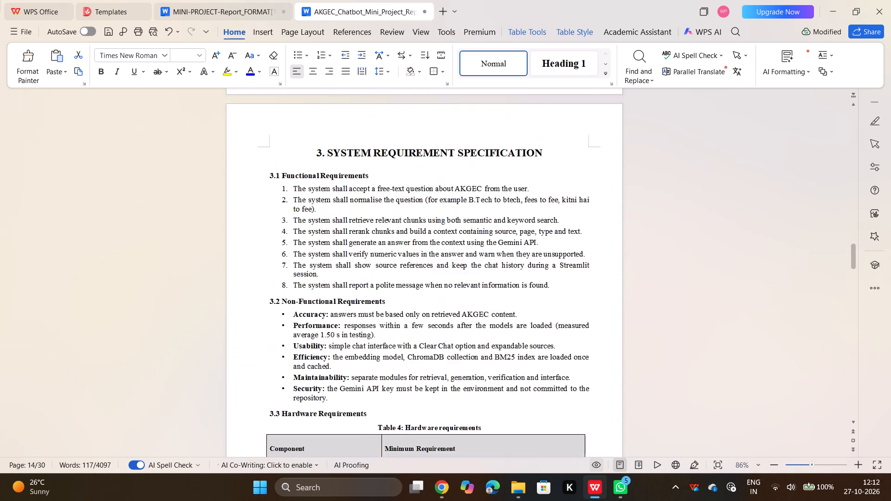
scroll(598, 374, up, 10)
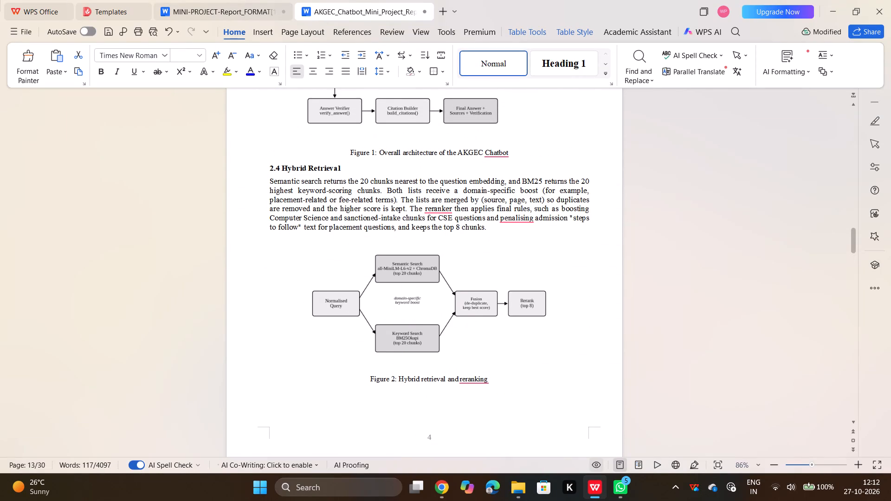
scroll(598, 374, down, 9)
scroll(598, 374, up, 7)
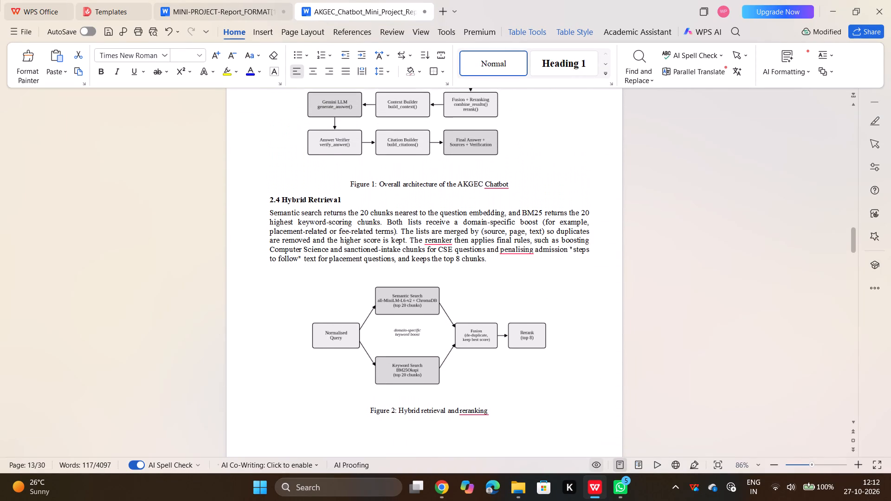
drag(292, 321, 371, 334)
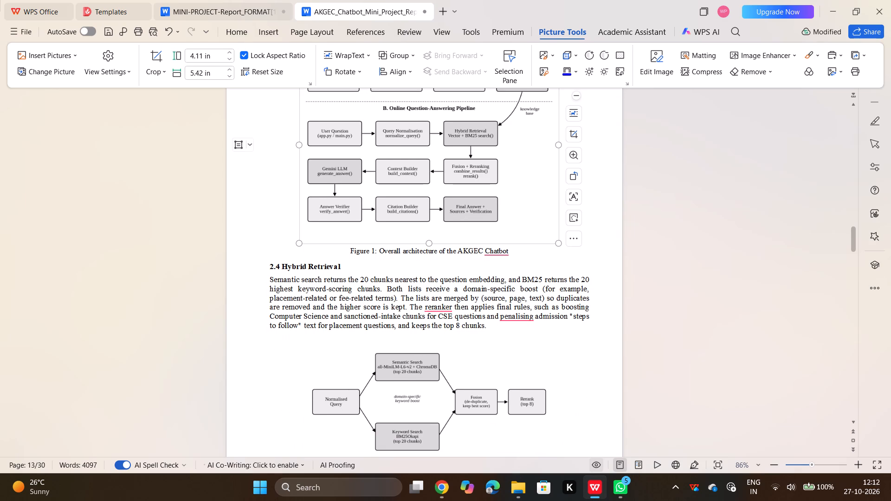
drag(558, 244, 568, 255)
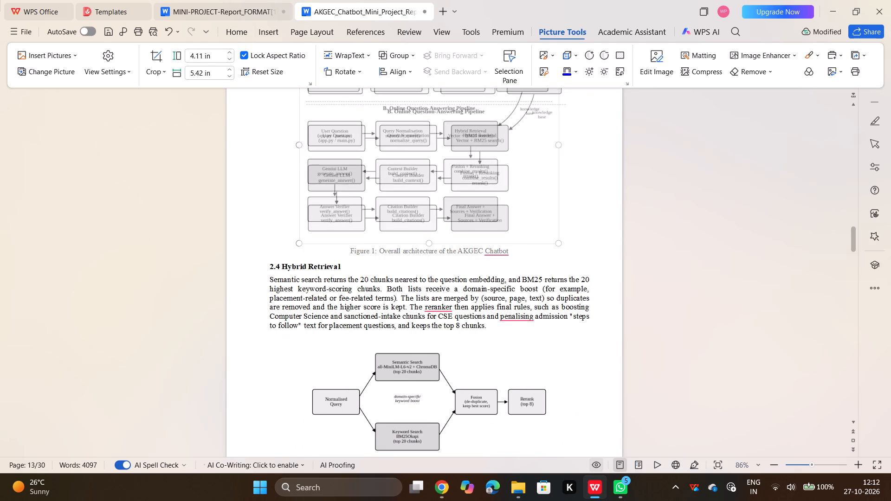
click(568, 255)
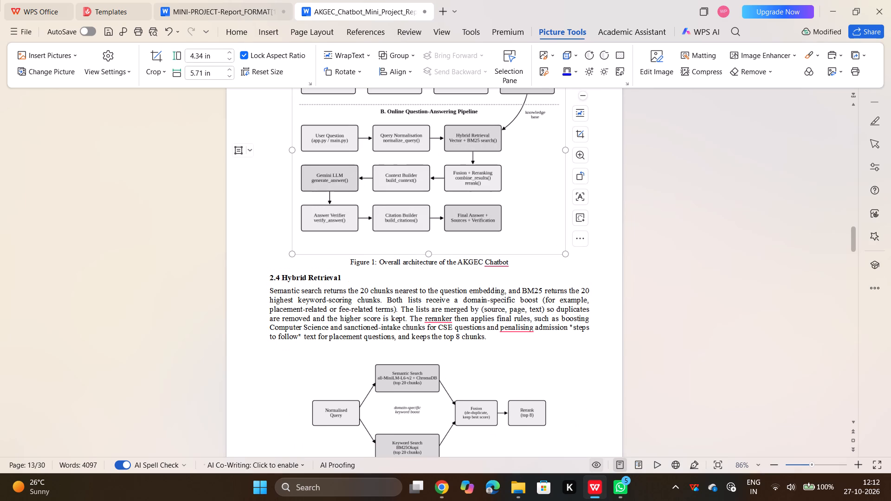
scroll(569, 255, down, 4)
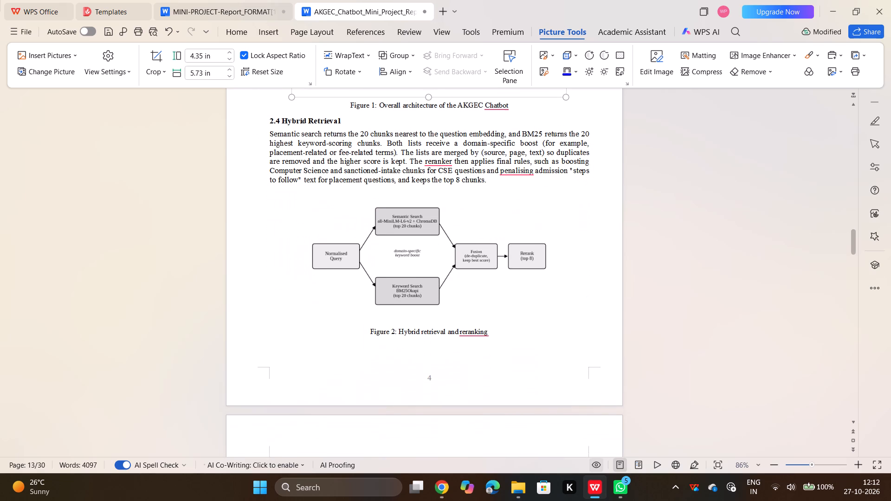
Enlarge Figure 2 (Hybrid retrieval and reranking) proportionally to about 6.02 in wide and 3.30 in high.
scroll(569, 255, down, 1)
click(464, 243)
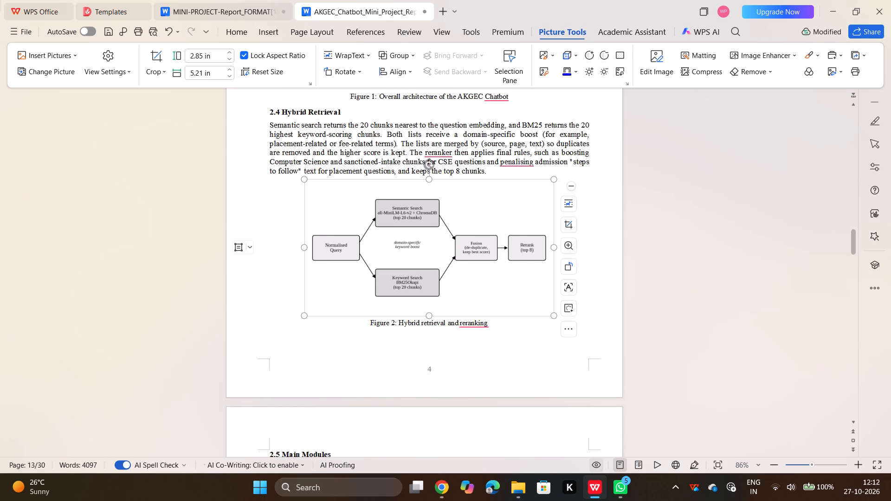
drag(555, 317, 567, 331)
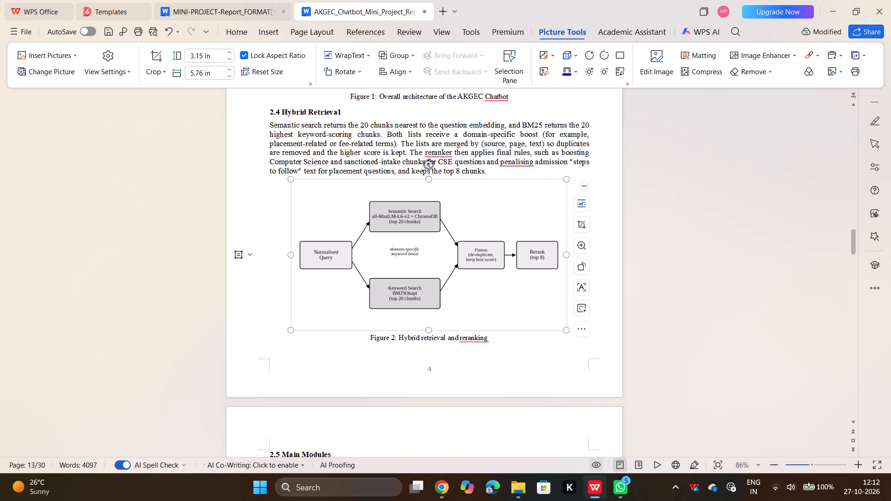
drag(567, 329, 575, 336)
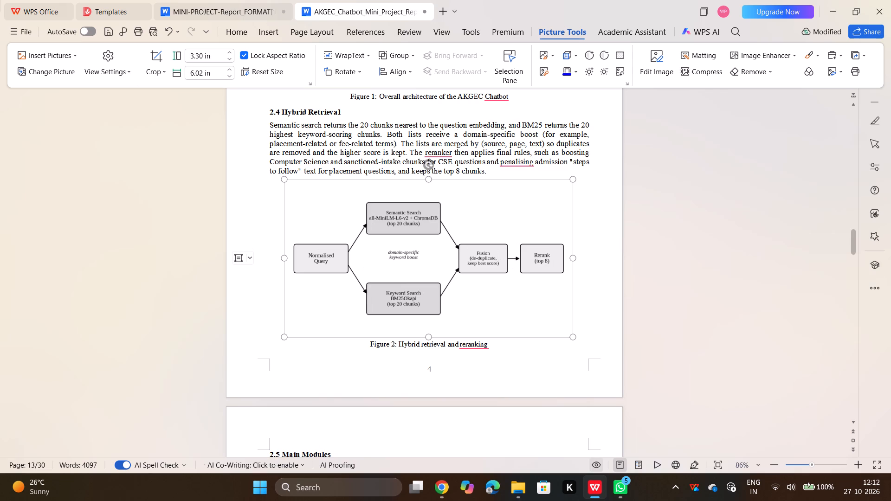
scroll(518, 211, up, 3)
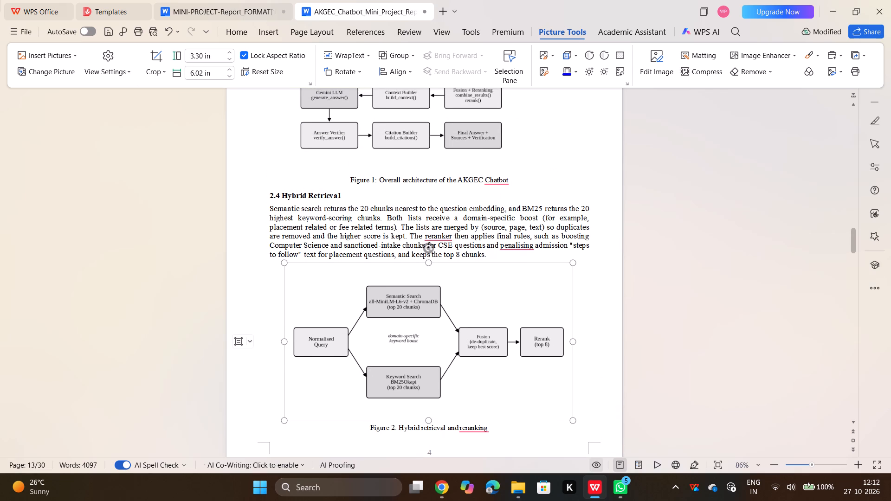
scroll(501, 136, up, 3)
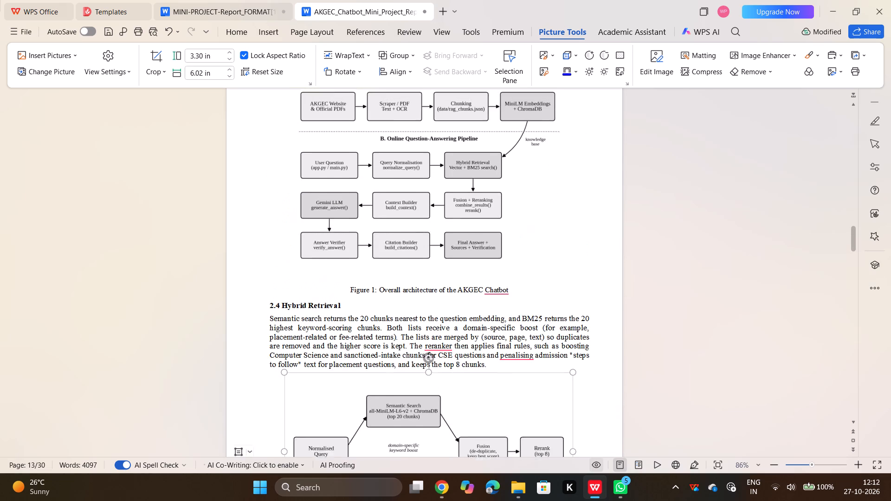
scroll(501, 136, down, 3)
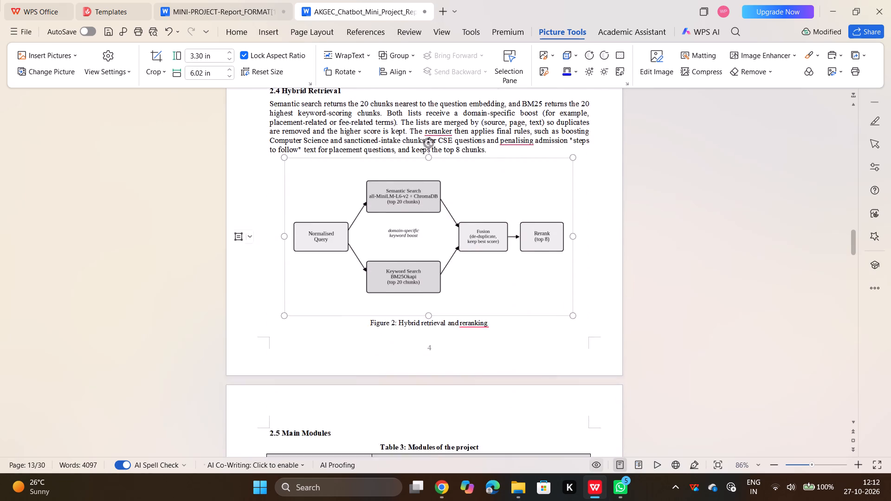
Look through the report from section 2.5 to chapter 8, examining the figures, tables and page layout.
scroll(501, 136, down, 10)
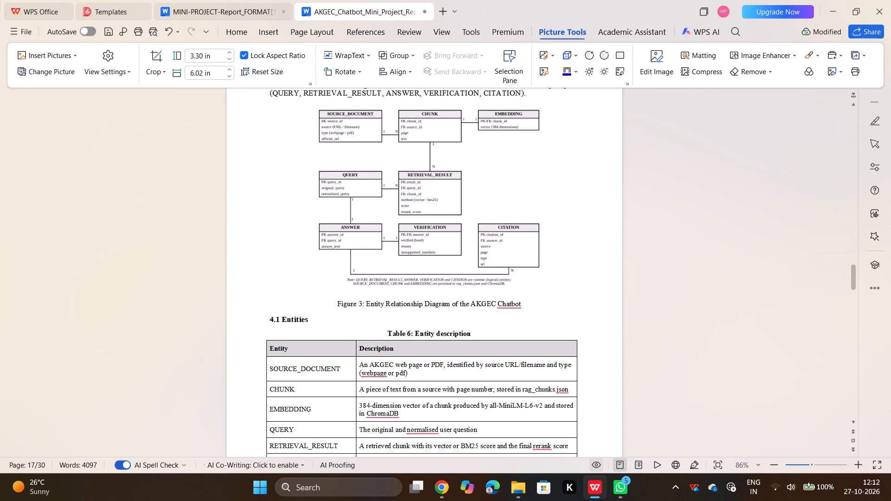
scroll(501, 136, down, 6)
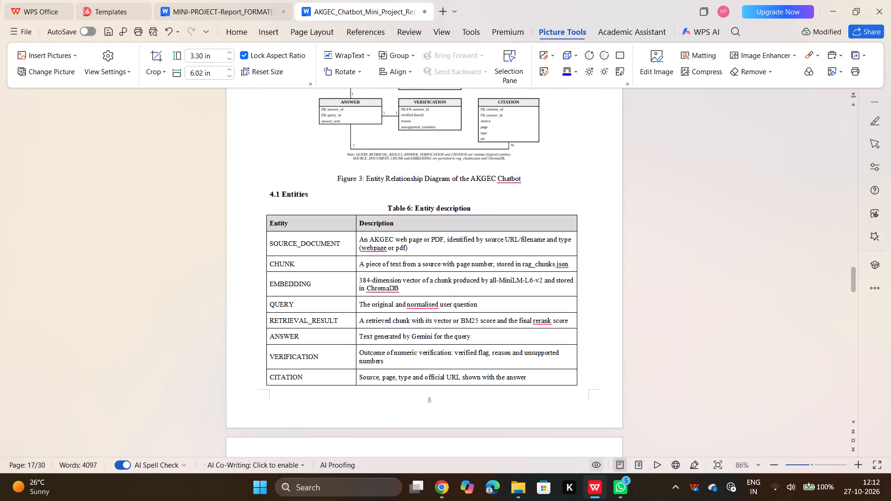
scroll(498, 159, up, 3)
scroll(498, 159, down, 3)
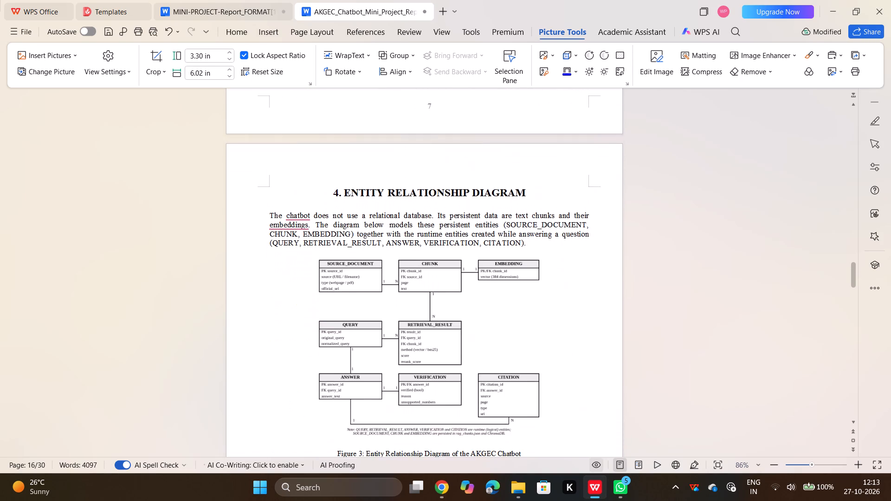
scroll(498, 159, down, 12)
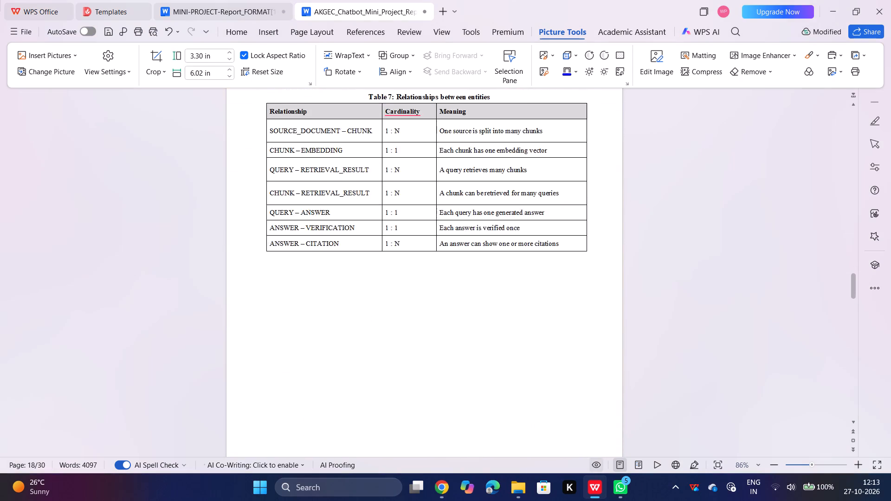
scroll(498, 159, down, 9)
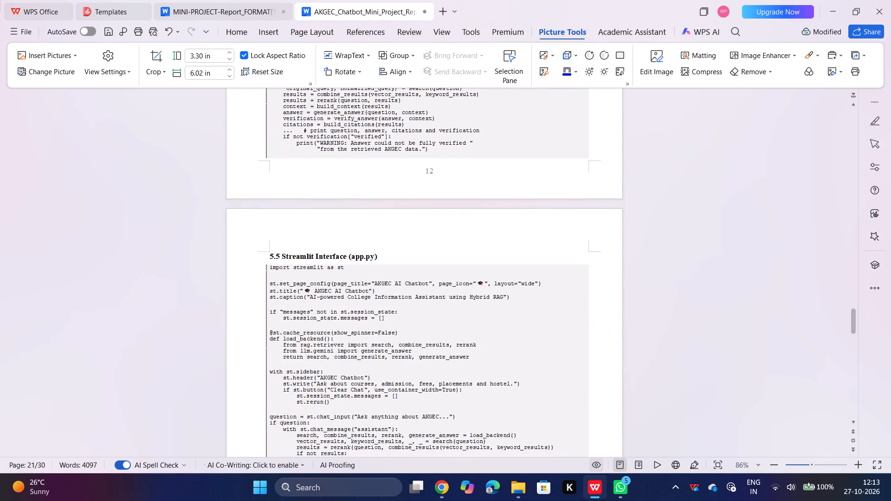
scroll(498, 159, down, 9)
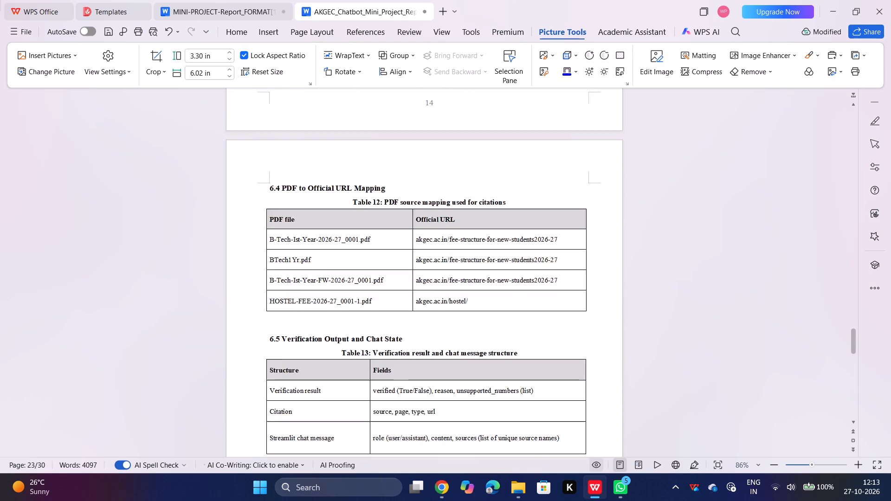
scroll(498, 159, down, 5)
Examine the screenshot placeholder boxes and figure captions in chapter 8 (Snapshots) and the start of chapter 9.
scroll(498, 159, up, 3)
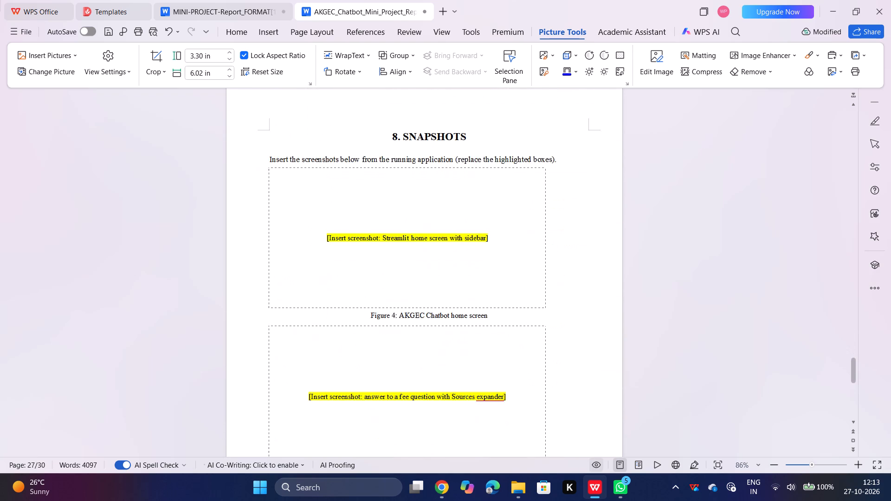
scroll(498, 159, down, 2)
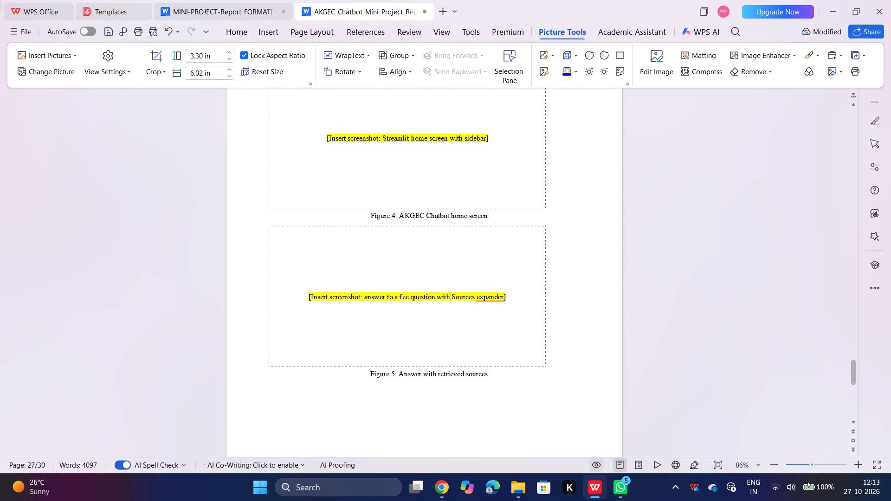
scroll(498, 159, down, 2)
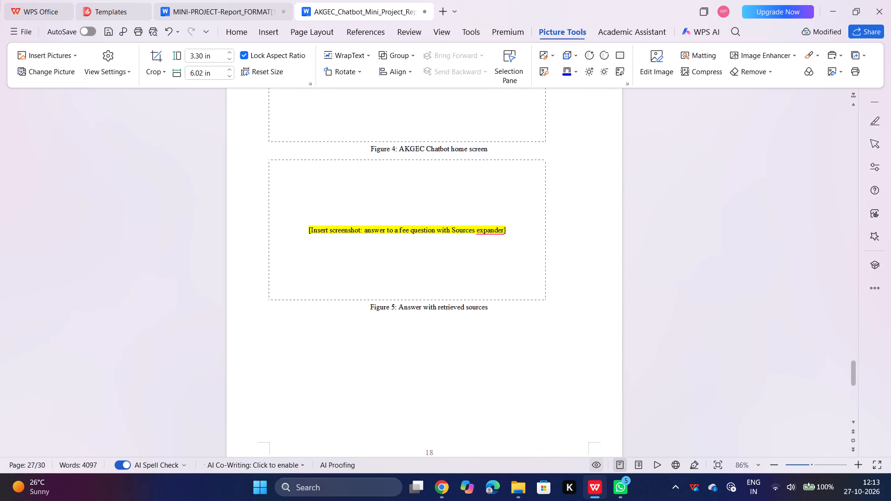
scroll(499, 256, down, 6)
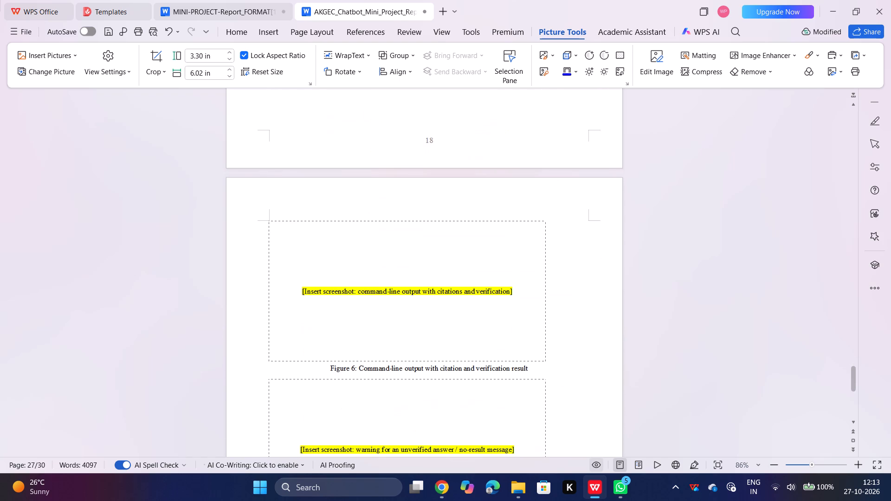
scroll(499, 256, down, 7)
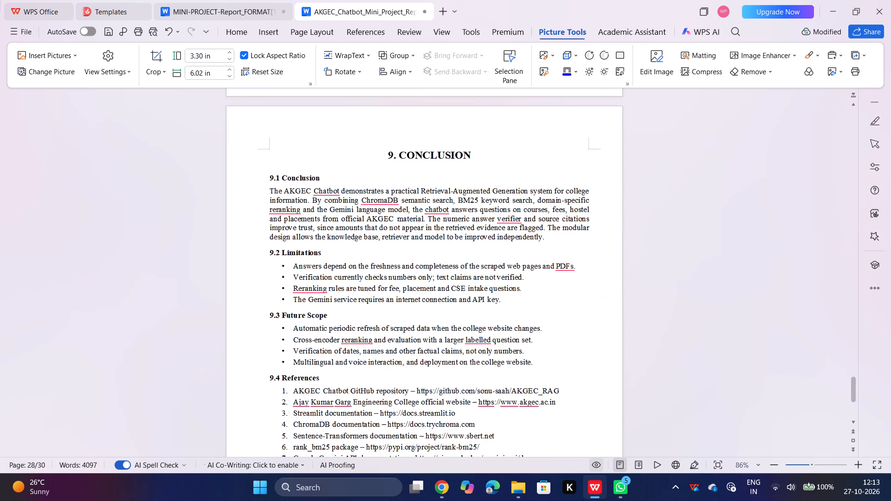
Delete the chapter 10 Certificate (Provided by the Company) heading and its certificate placeholder text from the report's last page.
scroll(499, 256, down, 7)
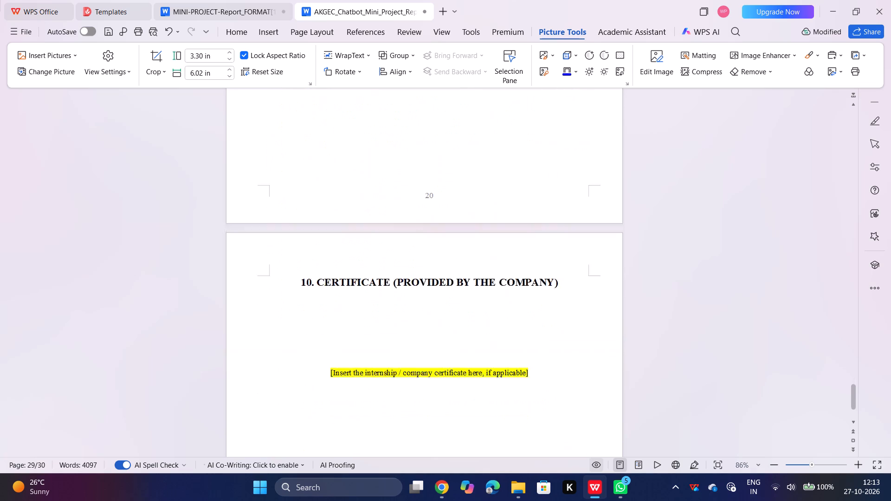
scroll(499, 256, down, 1)
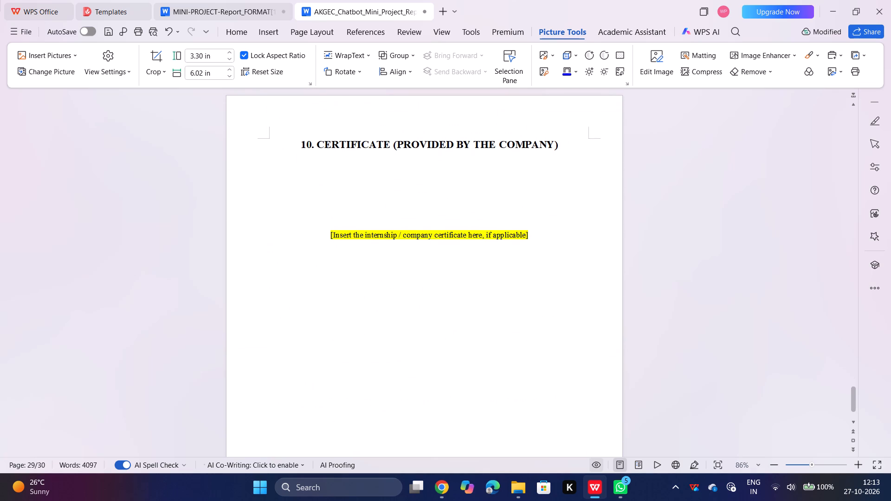
click(532, 254)
click(532, 254)
drag(532, 254, 314, 149)
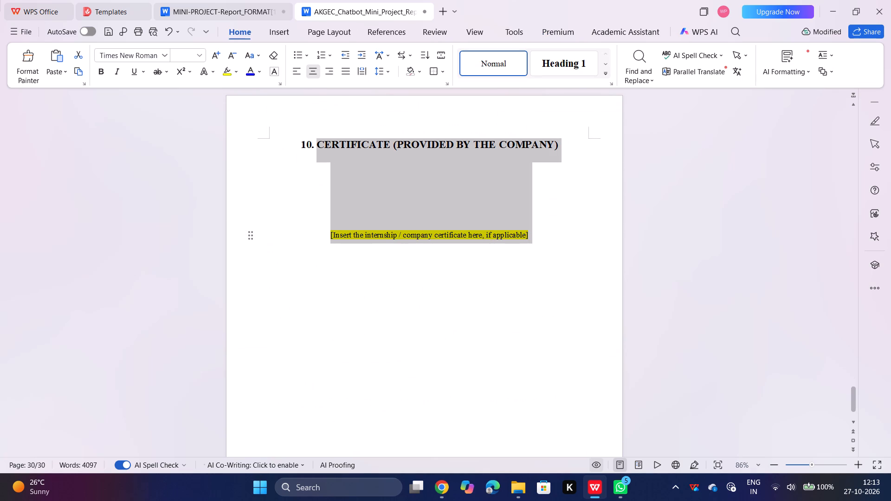
drag(314, 149, 290, 120)
key(BackSpace)
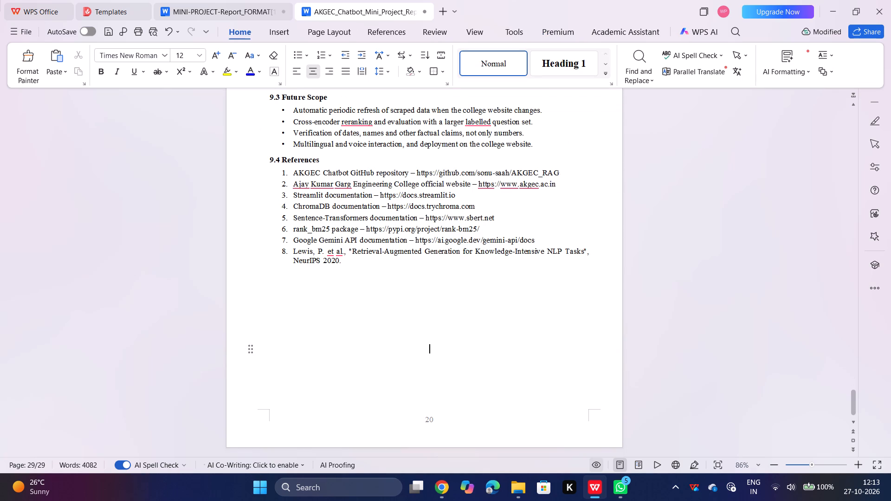
Look back through the report from the References to the List of Abbreviations, examining page layout and the front-page tables.
scroll(290, 120, down, 3)
scroll(290, 120, up, 20)
scroll(290, 120, up, 4)
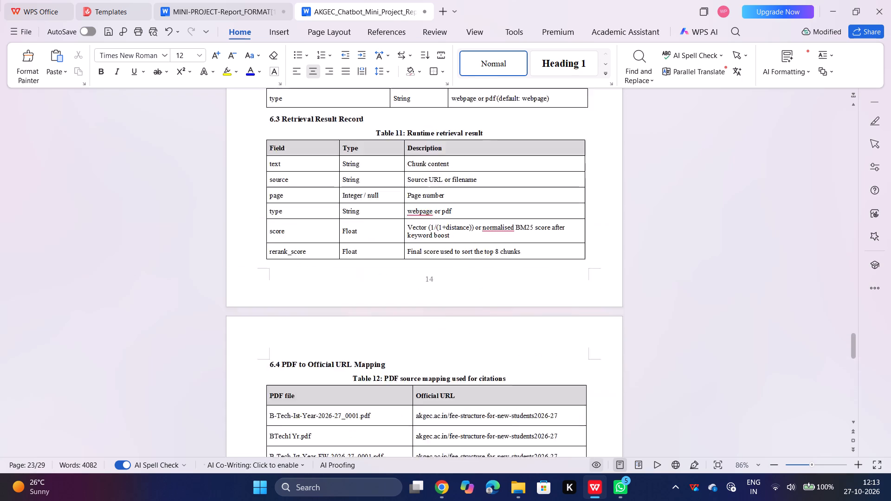
scroll(290, 120, up, 19)
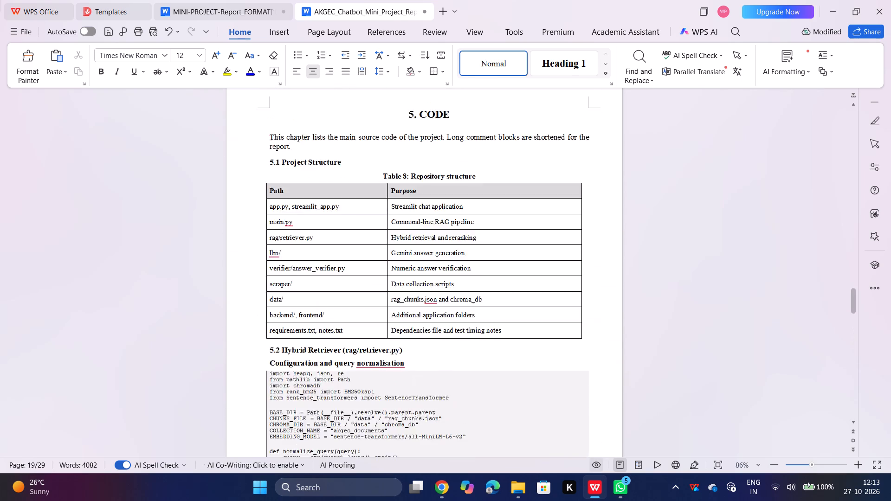
scroll(290, 120, up, 4)
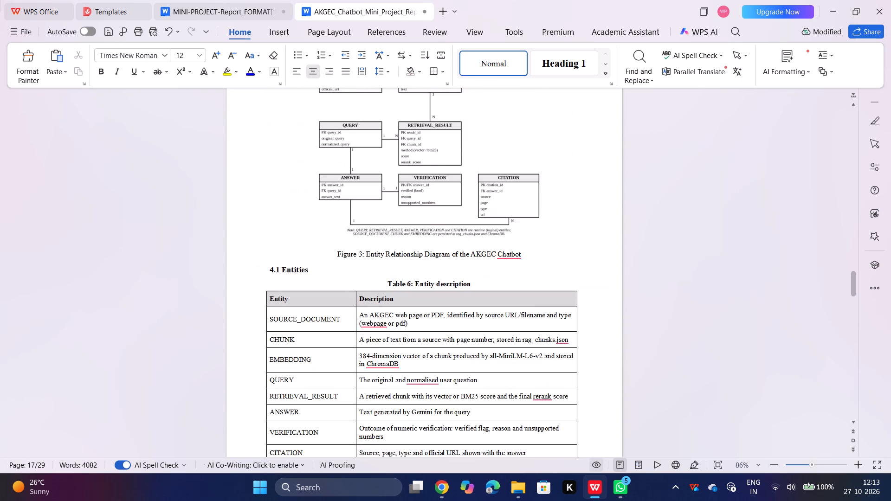
scroll(290, 120, up, 18)
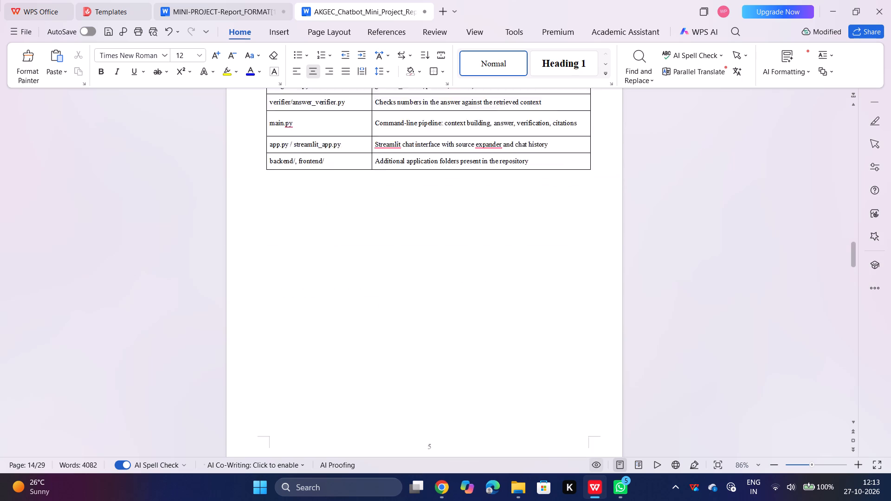
scroll(290, 120, up, 7)
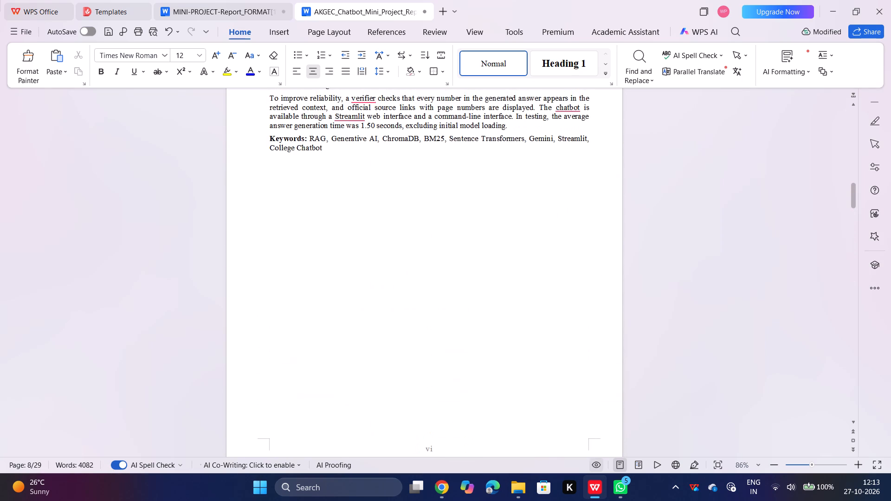
scroll(290, 120, up, 10)
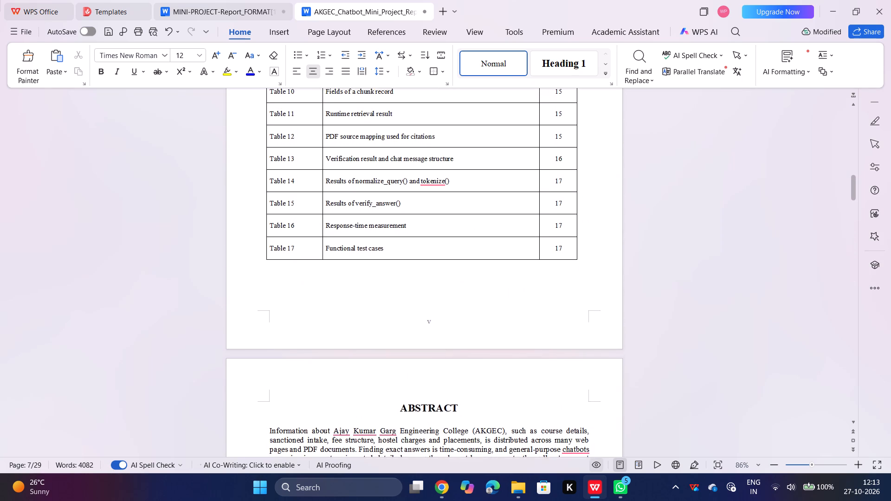
scroll(290, 120, up, 13)
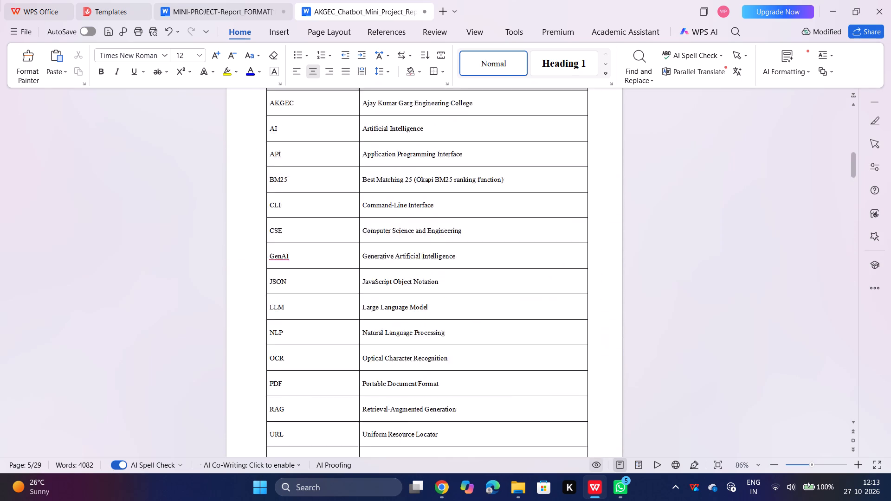
Delete the entire "10. Certificate (Provided by the Company)" row, including its page number, from the table of contents.
scroll(290, 120, down, 18)
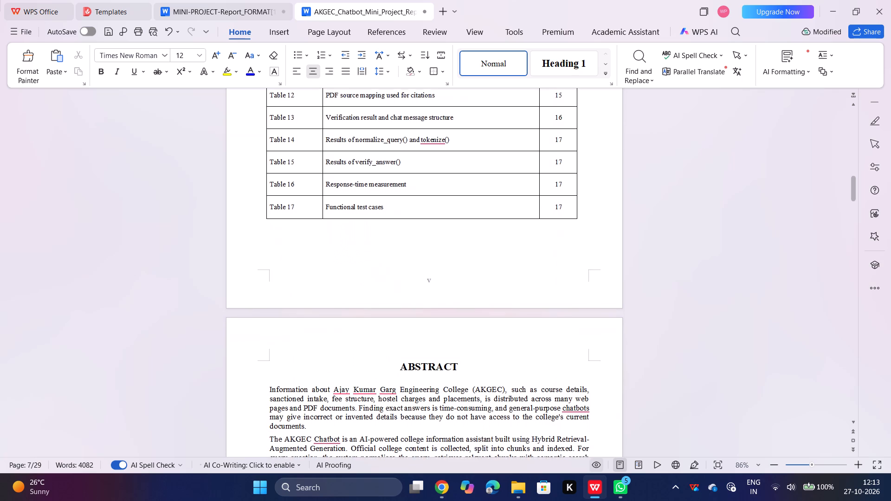
scroll(290, 120, down, 8)
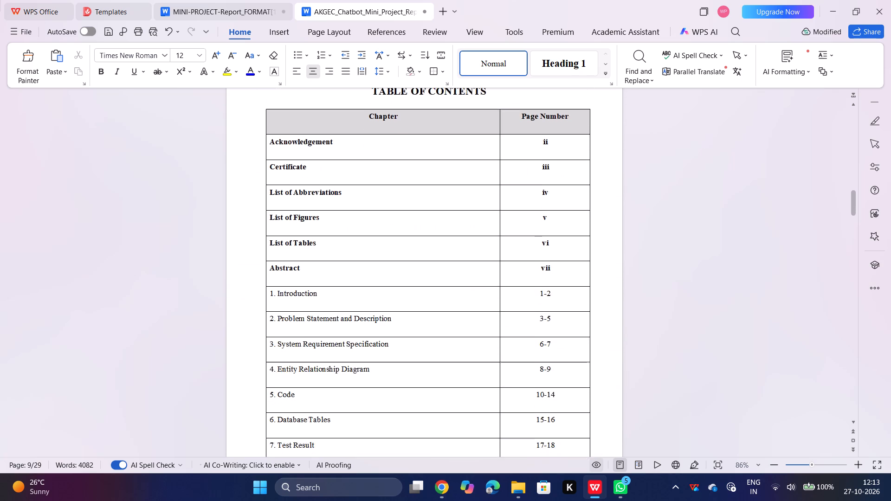
scroll(290, 120, down, 1)
scroll(290, 120, up, 5)
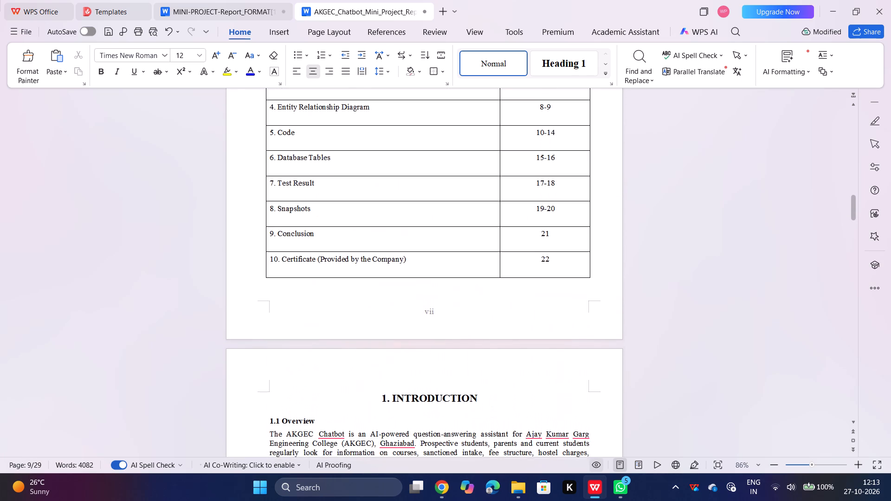
click(564, 267)
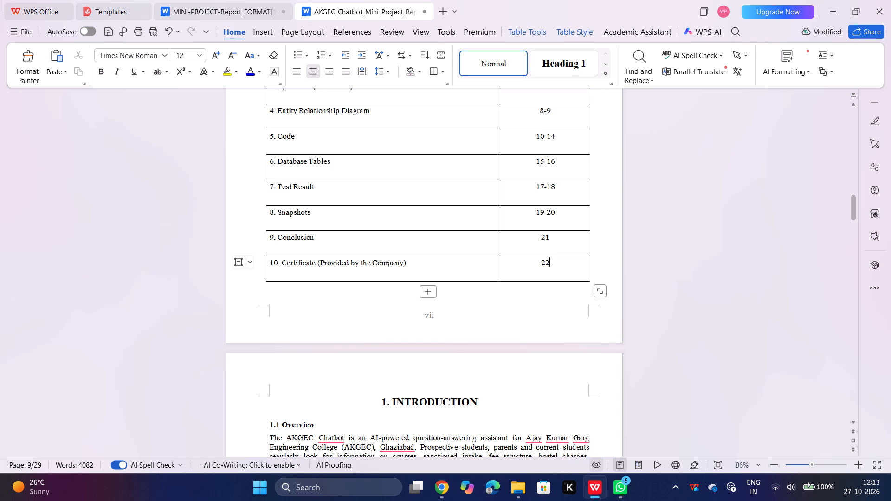
drag(564, 267, 440, 270)
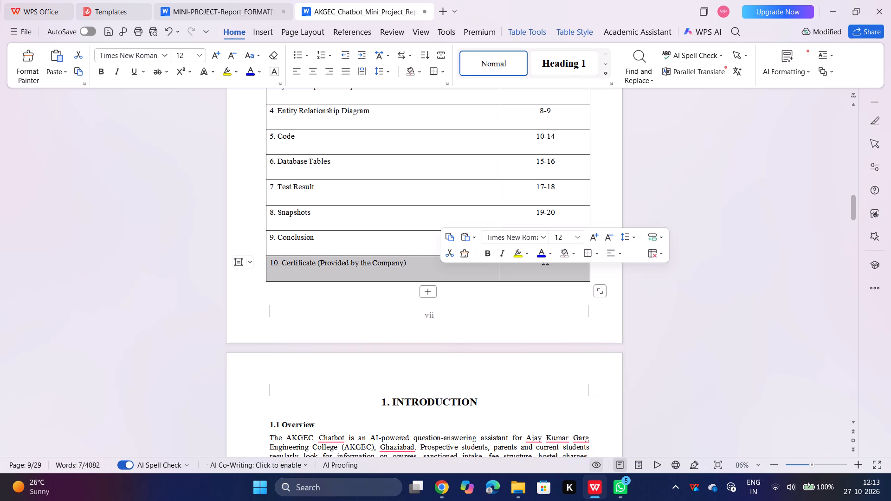
key(BackSpace)
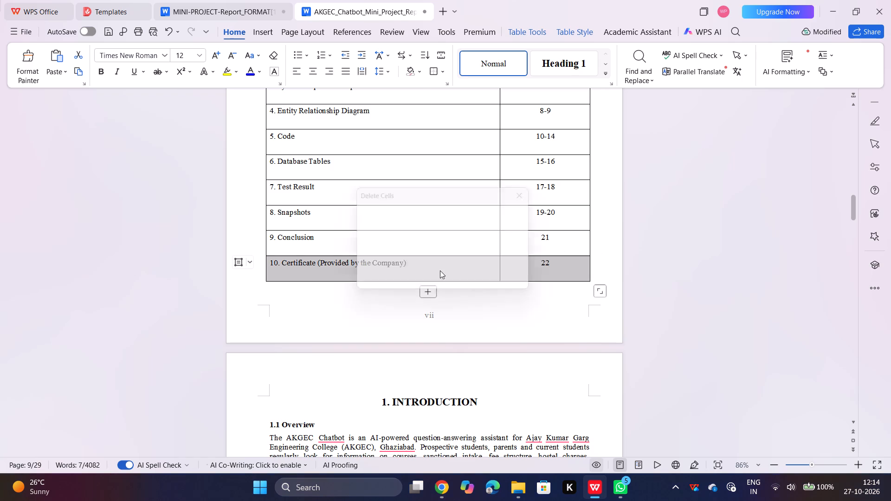
click(454, 281)
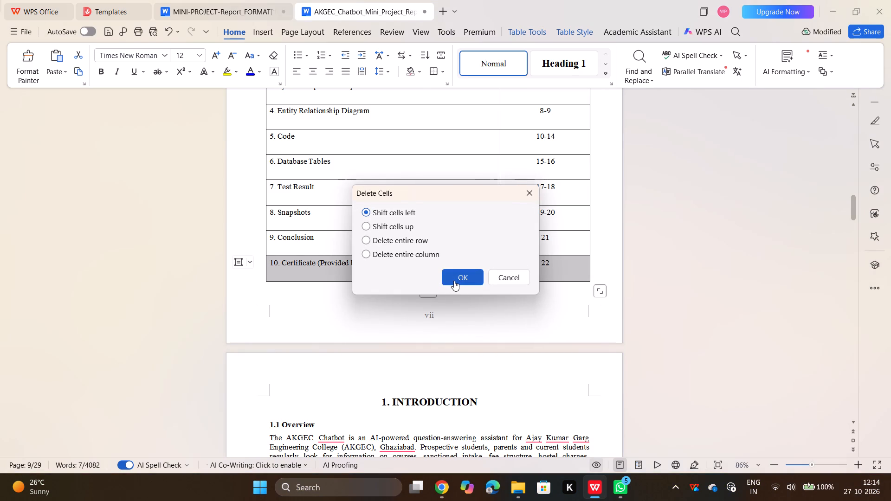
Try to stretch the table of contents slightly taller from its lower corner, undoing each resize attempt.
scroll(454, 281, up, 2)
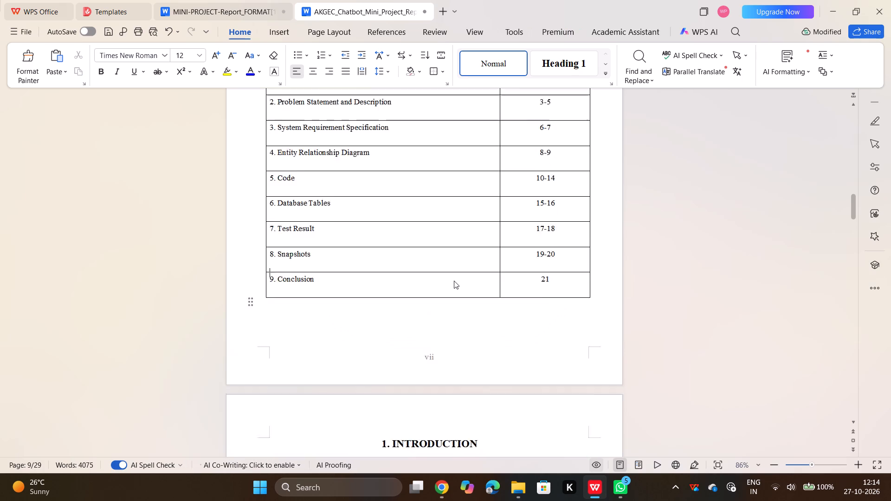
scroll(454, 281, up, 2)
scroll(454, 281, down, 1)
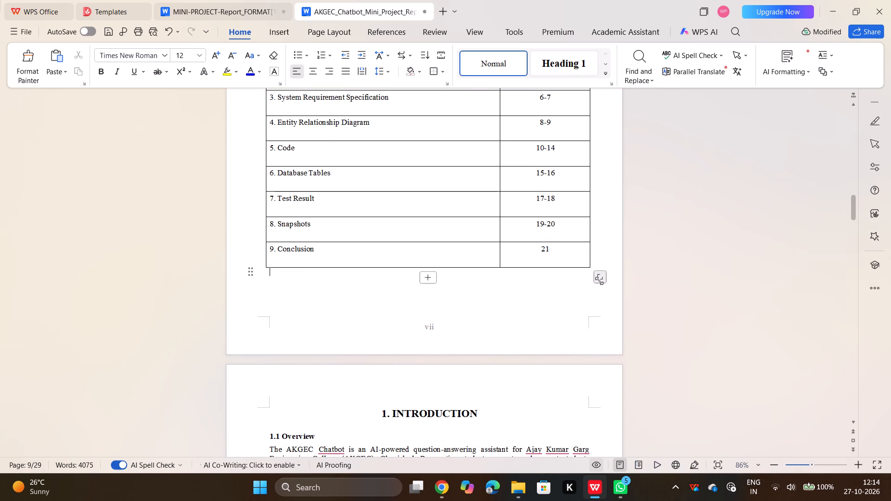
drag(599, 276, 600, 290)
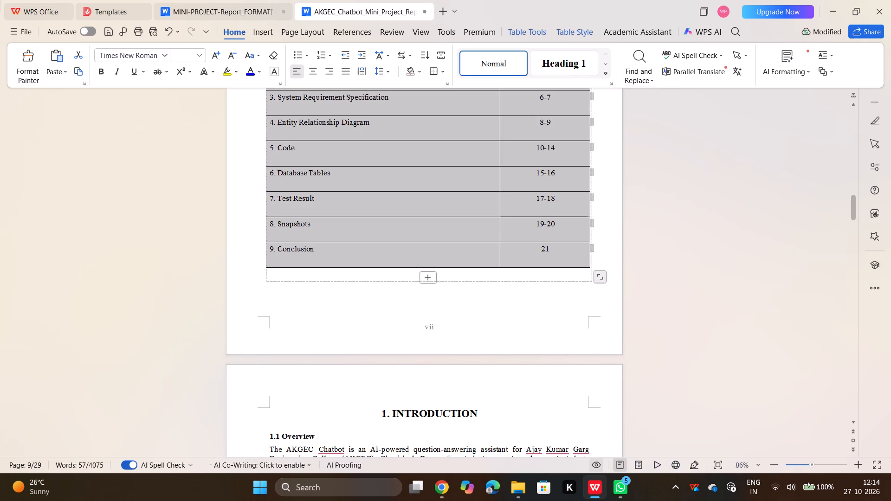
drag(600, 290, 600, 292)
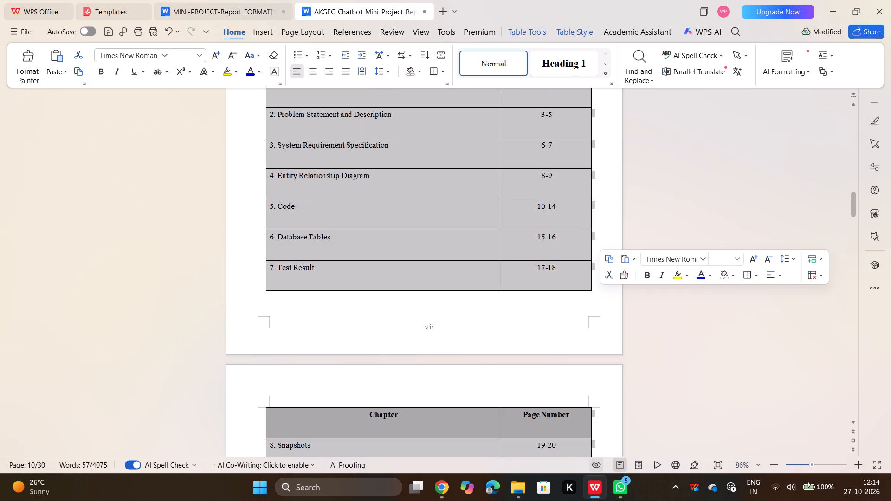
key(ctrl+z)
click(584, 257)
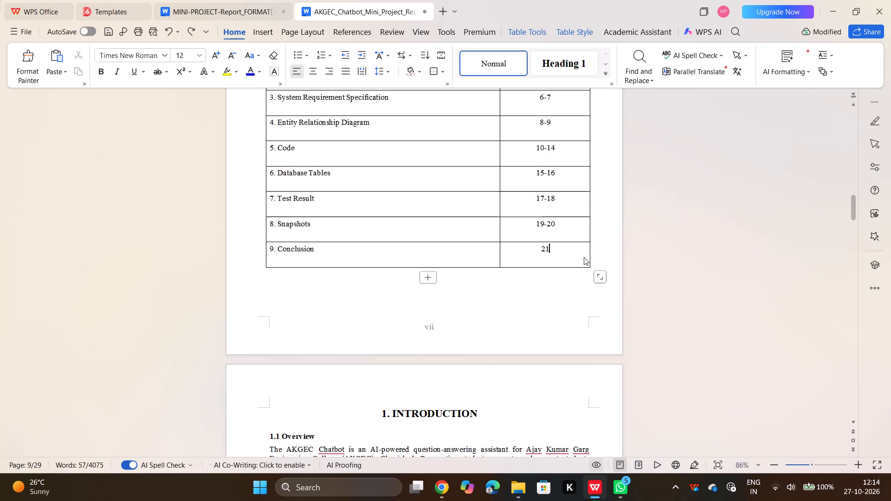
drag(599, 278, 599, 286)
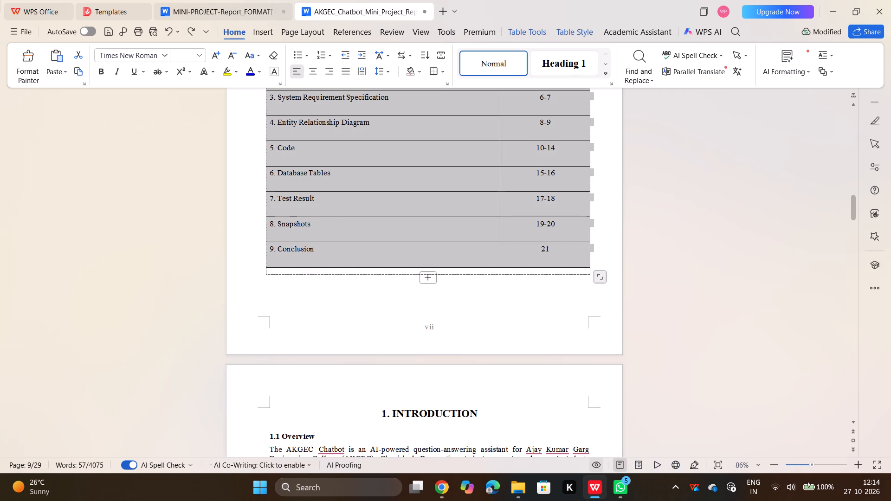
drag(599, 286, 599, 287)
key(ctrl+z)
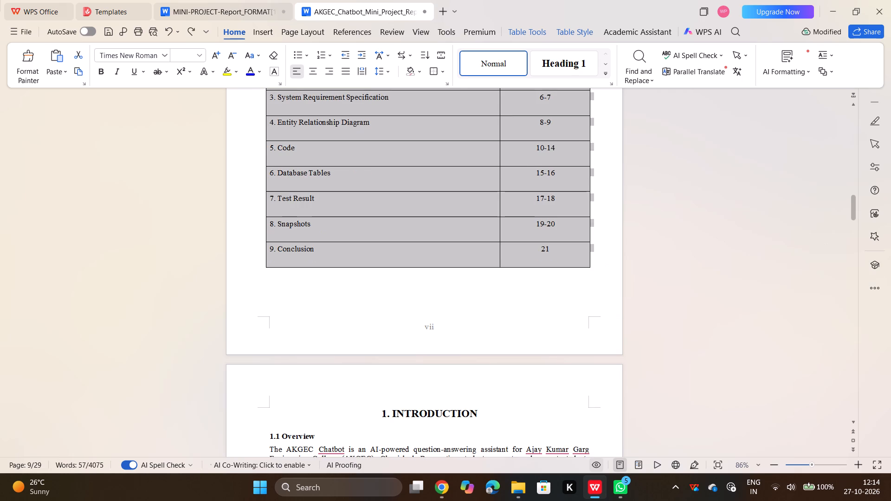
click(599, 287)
Look through the report from the table of contents to chapter 4's relationship table and back to the front pages, examining page layout.
scroll(599, 287, up, 5)
scroll(599, 287, down, 2)
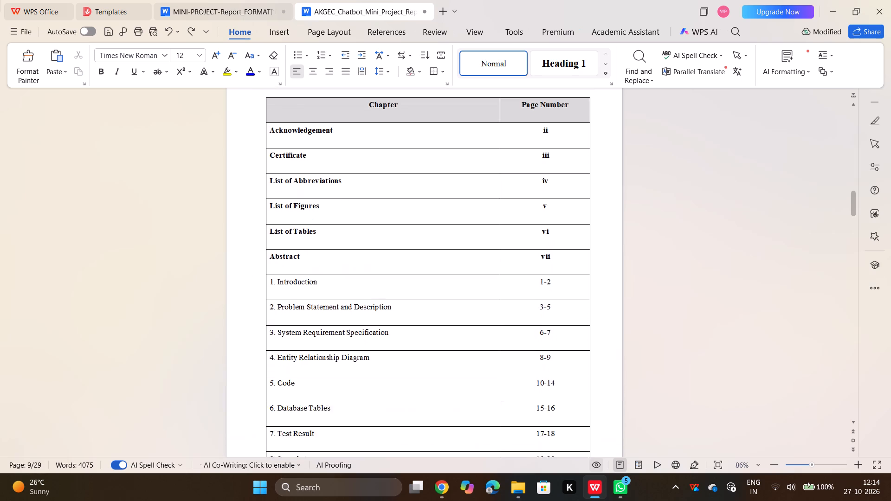
scroll(599, 287, down, 10)
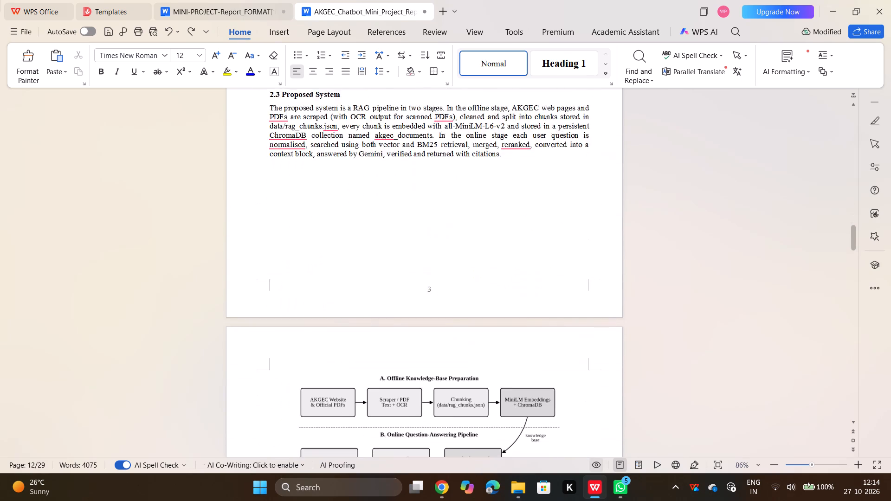
scroll(599, 287, down, 6)
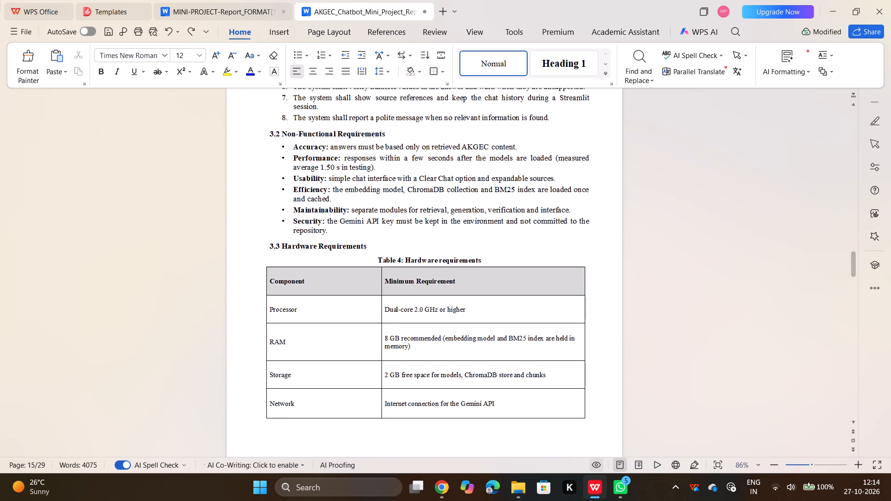
scroll(599, 287, down, 13)
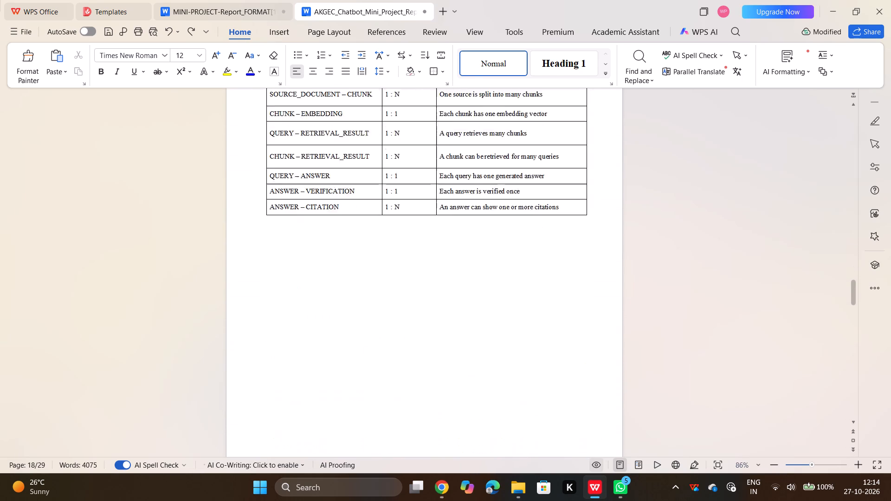
scroll(599, 287, down, 4)
scroll(599, 287, up, 18)
scroll(599, 287, up, 15)
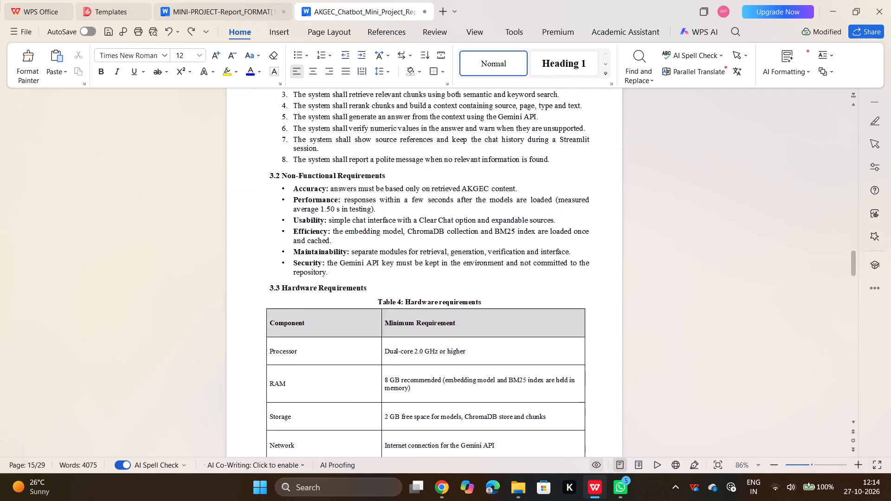
scroll(599, 287, up, 8)
scroll(599, 287, up, 13)
scroll(599, 287, up, 10)
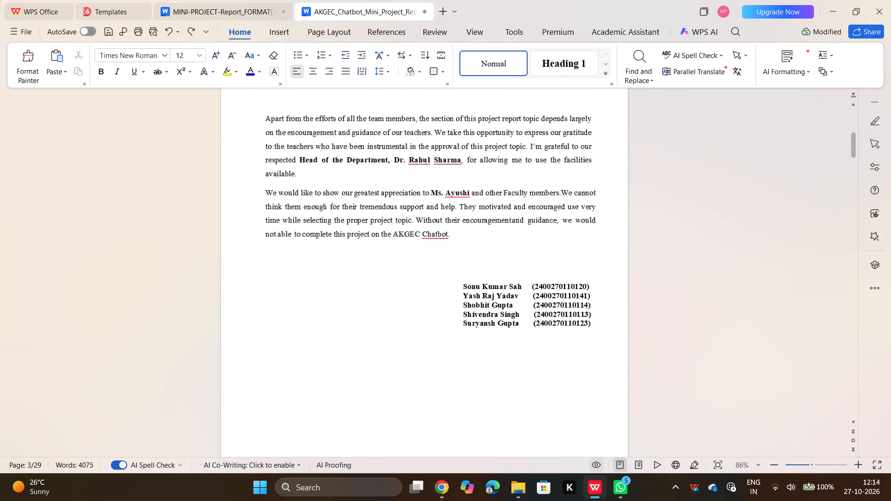
Examine the layout and wording of the Certificate, Acknowledgment, university title and cover pages.
scroll(599, 287, down, 10)
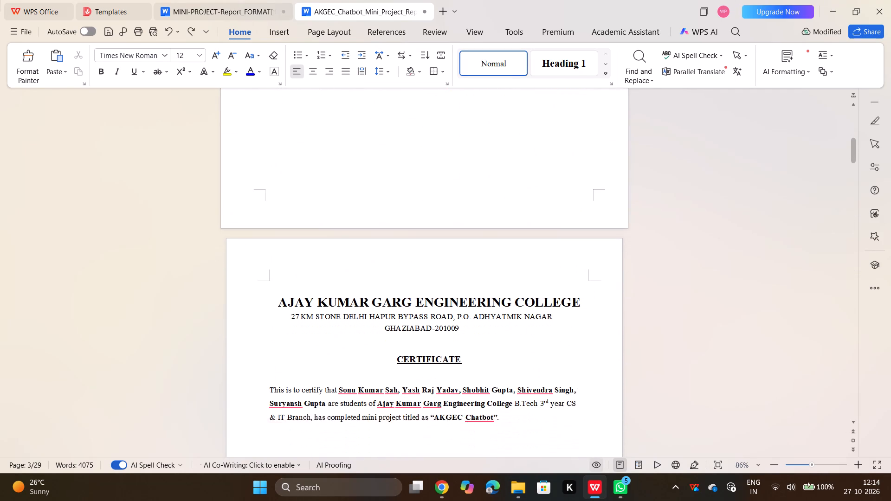
scroll(599, 287, down, 2)
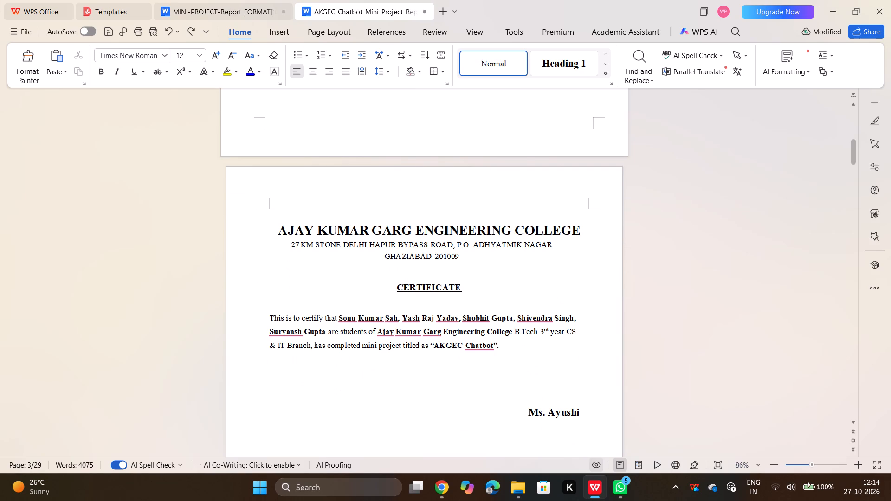
scroll(520, 317, down, 2)
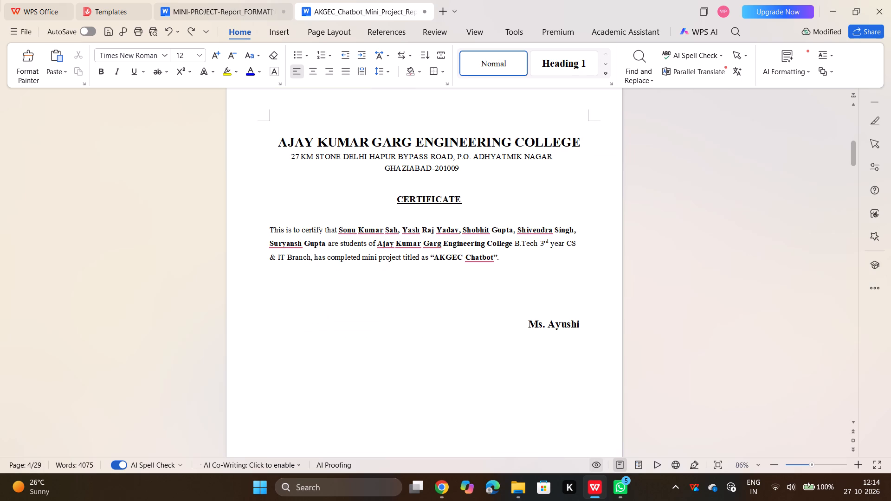
scroll(520, 317, up, 6)
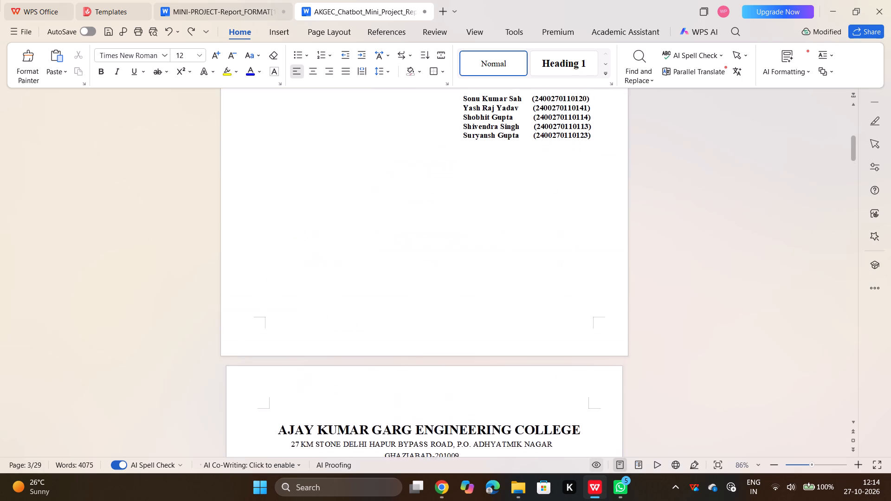
scroll(520, 317, up, 4)
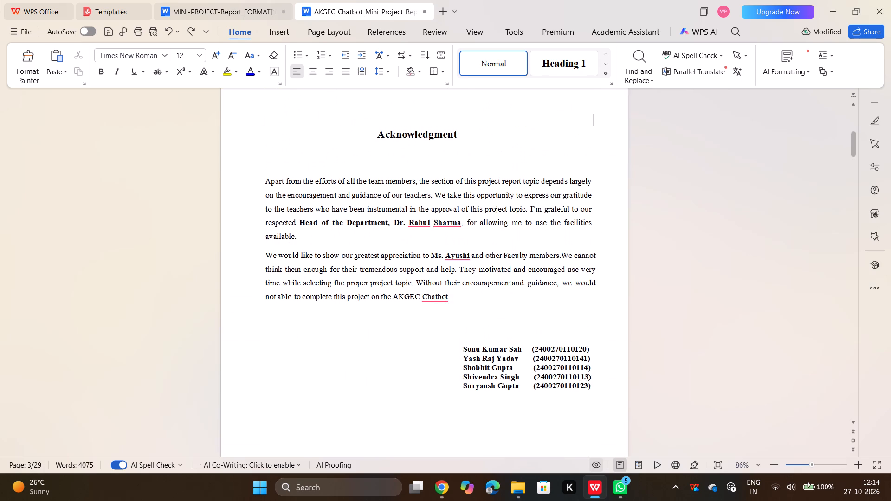
scroll(520, 317, up, 2)
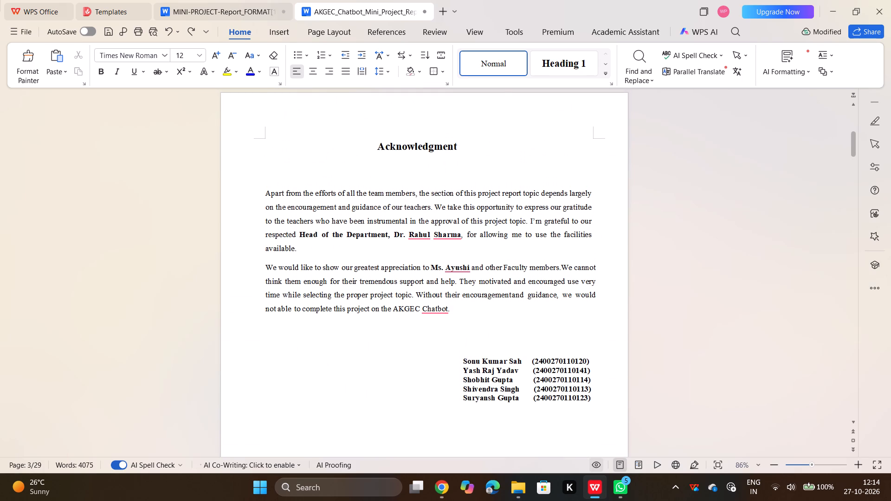
scroll(520, 317, up, 8)
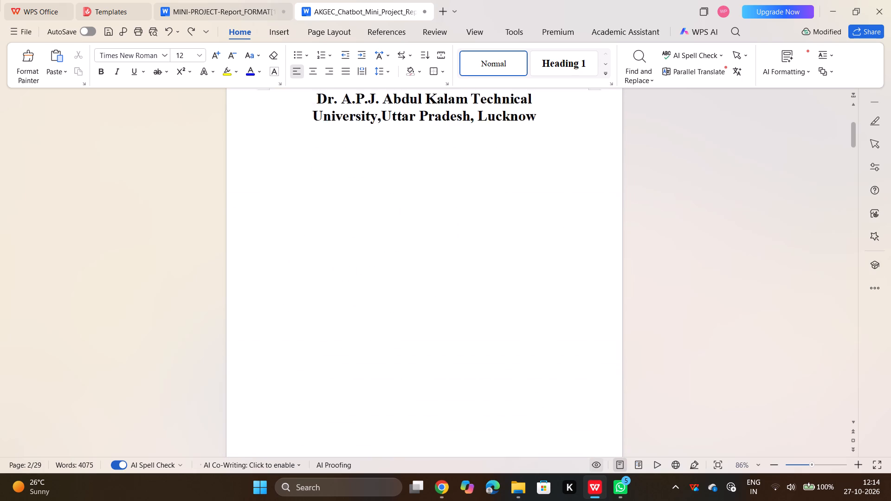
scroll(520, 317, up, 5)
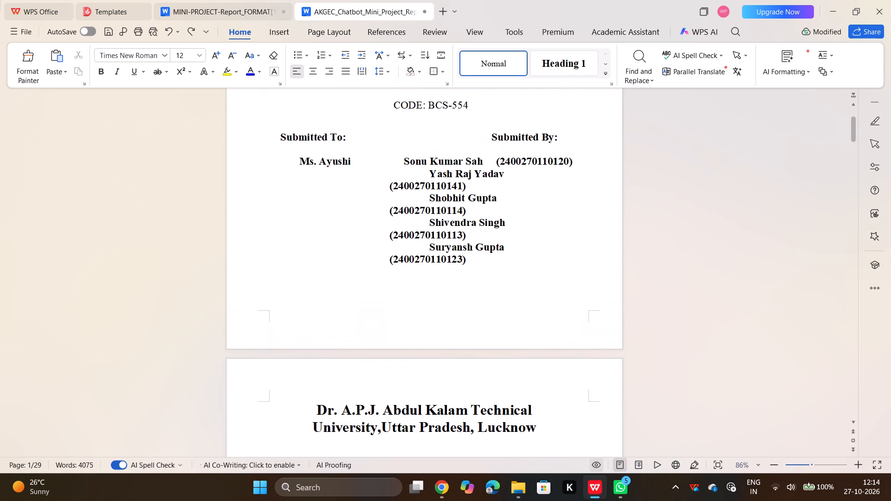
scroll(520, 317, down, 8)
scroll(520, 317, up, 3)
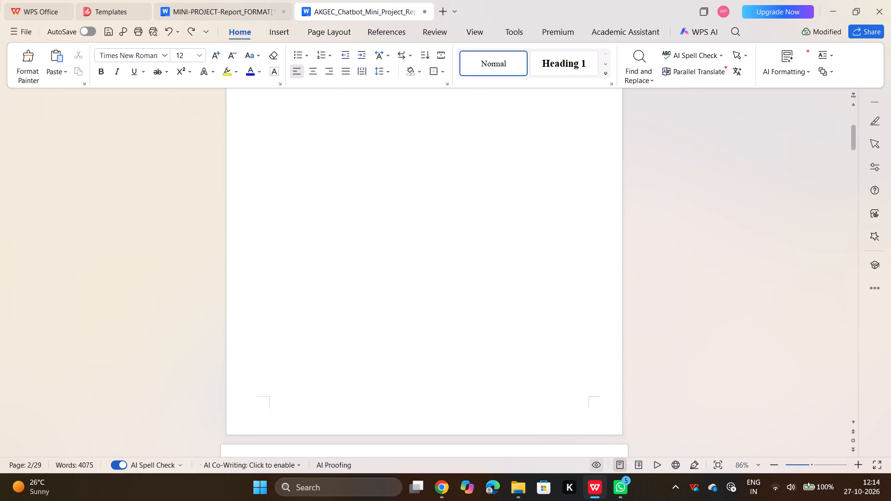
Remove two leading spaces before the teacher's name under Submitted To on the cover page.
scroll(520, 317, up, 8)
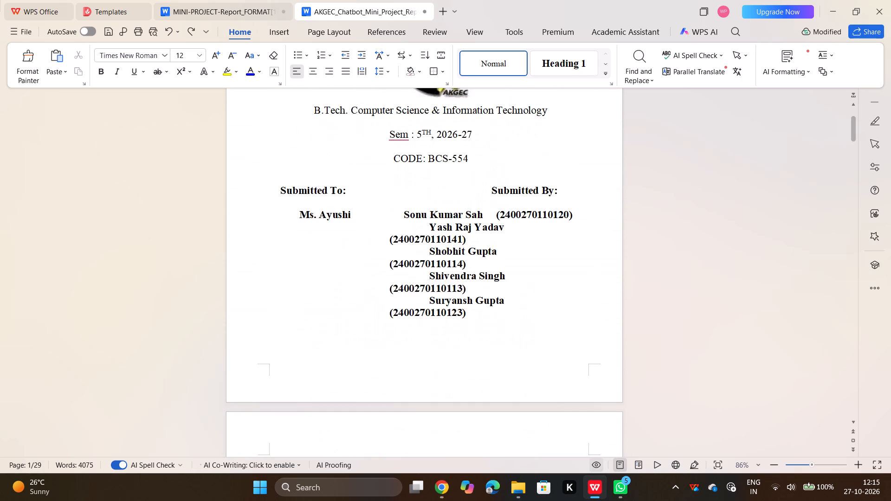
scroll(430, 214, up, 3)
scroll(430, 214, down, 2)
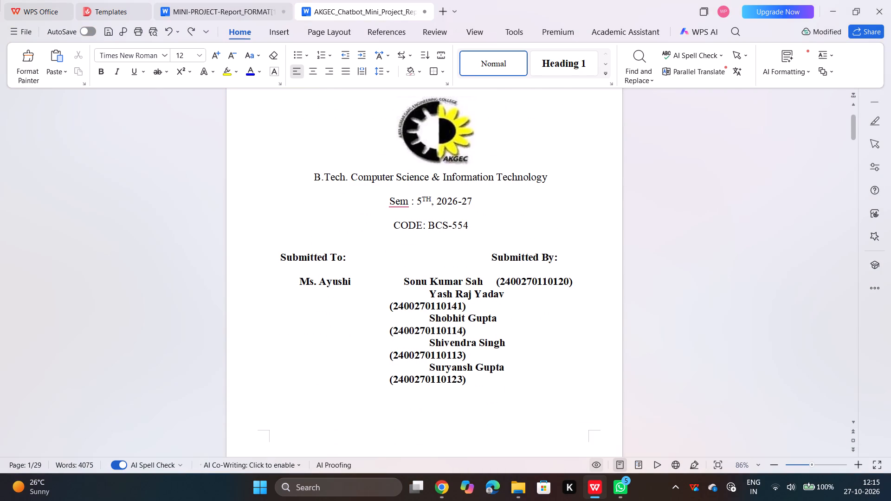
click(297, 279)
key(BackSpace)
key(BackSpace)
Remove the indents before the second to fifth students' names under Submitted By so each name and roll number share one line.
click(399, 299)
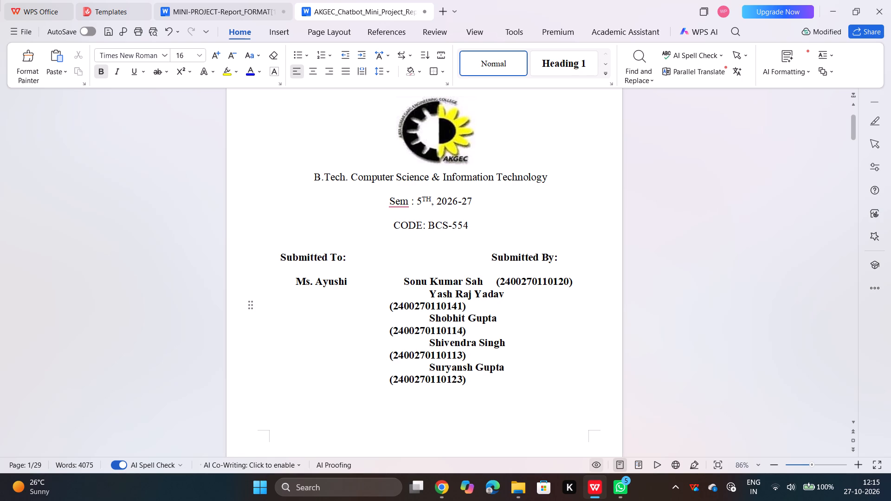
click(429, 292)
key(BackSpace)
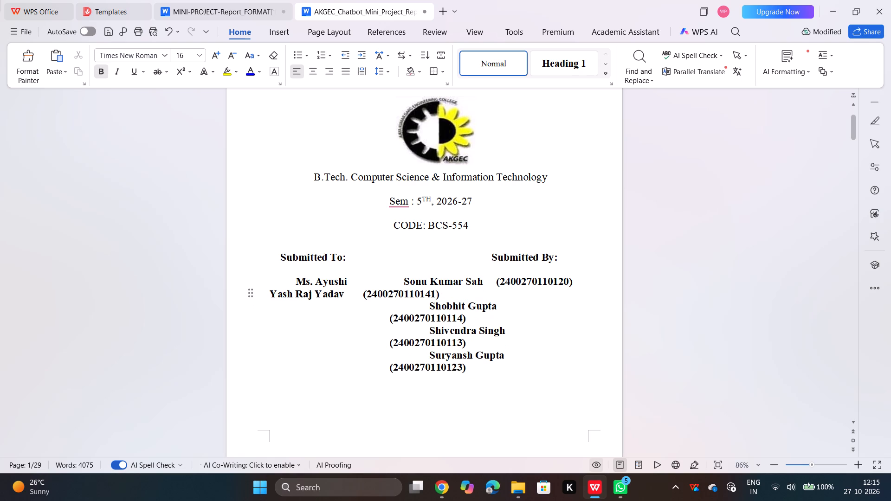
click(427, 302)
key(BackSpace)
click(428, 318)
key(BackSpace)
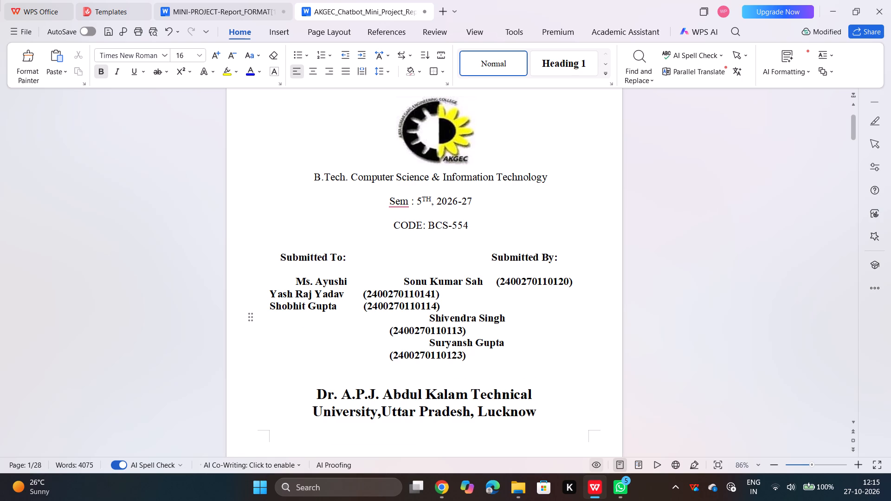
click(429, 332)
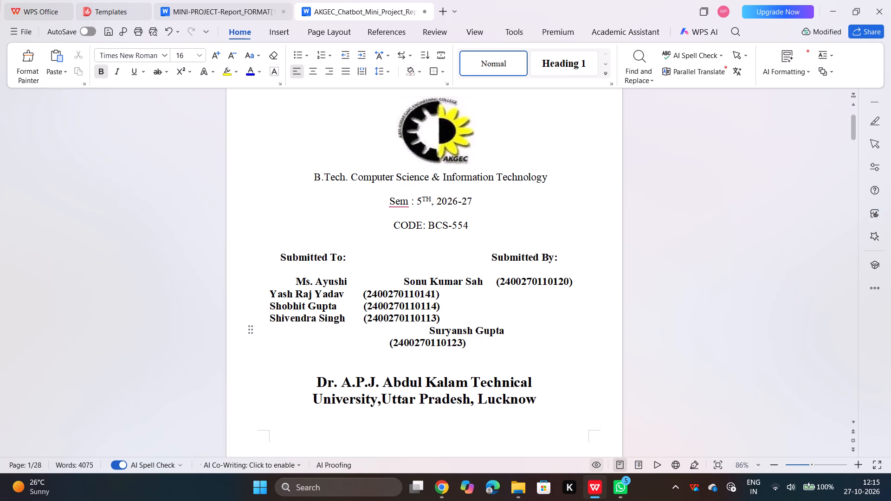
key(BackSpace)
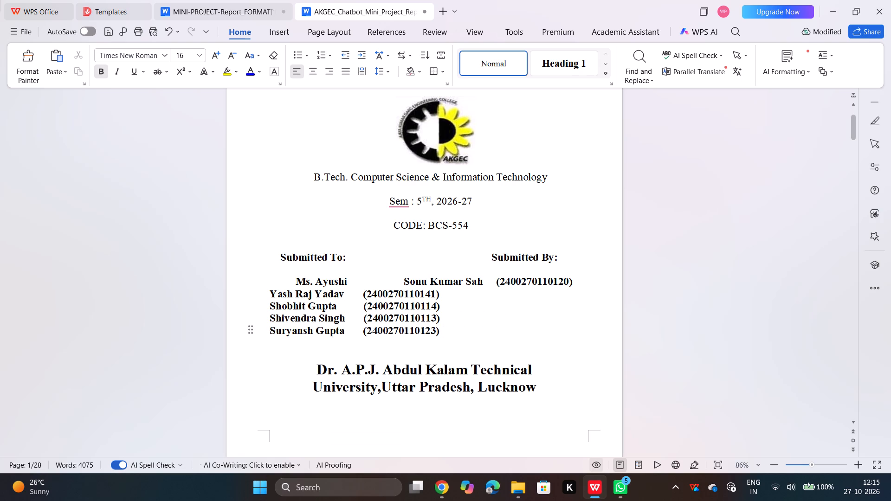
Indent the second student's line so the name lines up under the first student's name.
click(269, 294)
key(Tab)
key(Tab)
key(Tab)
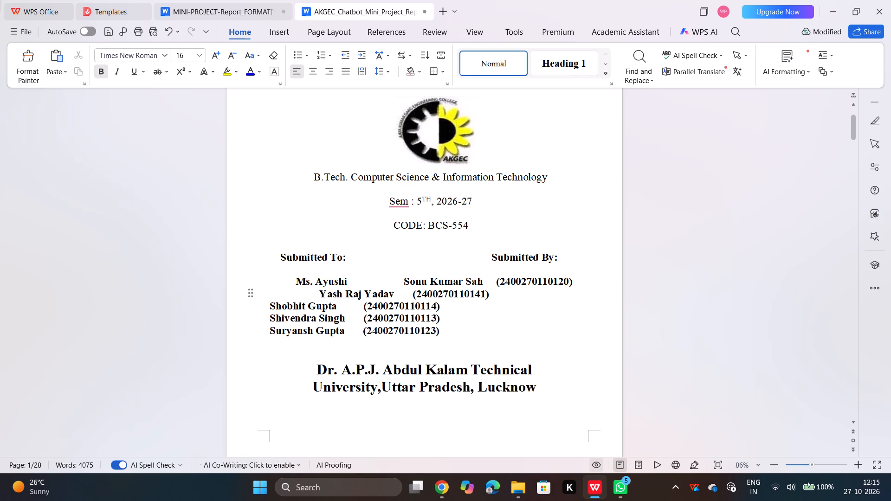
key(Tab)
key(Tab)
key(Tab)
key(Tab)
key(Tab)
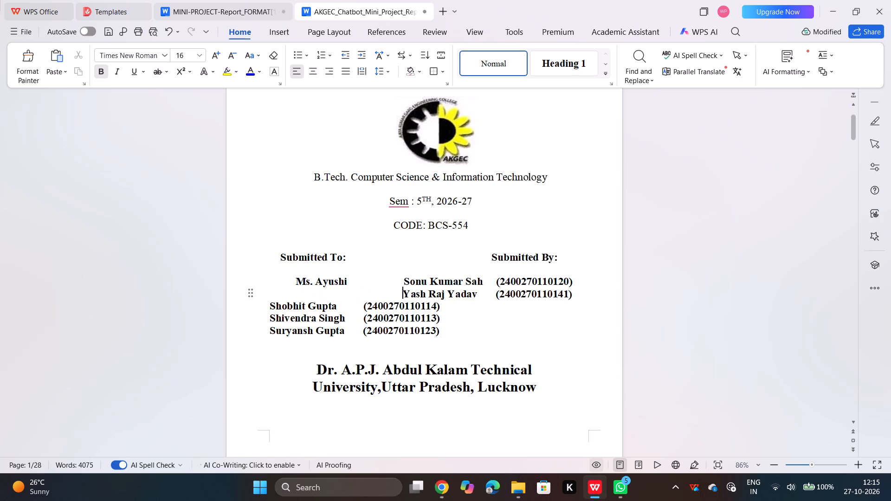
Indent the third student's line to match the student names above it on the cover page.
click(267, 305)
key(Tab)
key(Tab)
key(Tab)
key(Tab)
key(Tab)
key(Tab)
key(Tab)
key(Tab)
key(Tab)
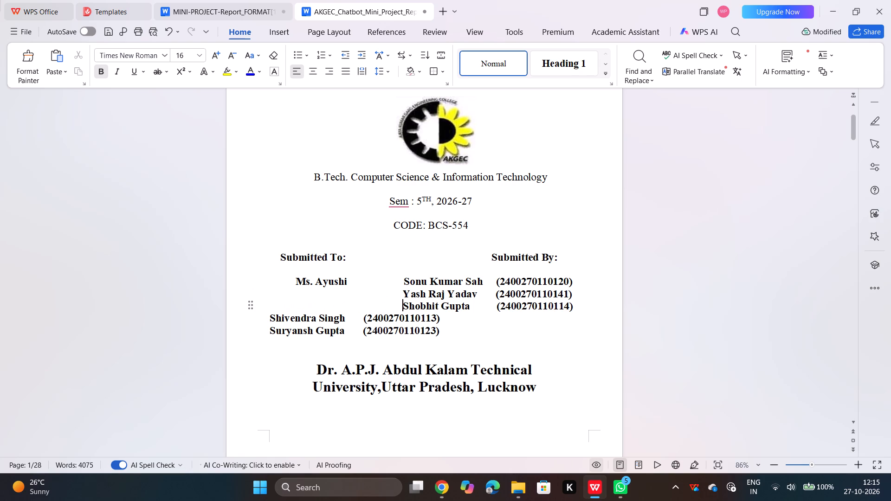
Indent the fourth student's line to match the student names above it under Submitted By.
click(266, 319)
key(Tab)
key(Tab)
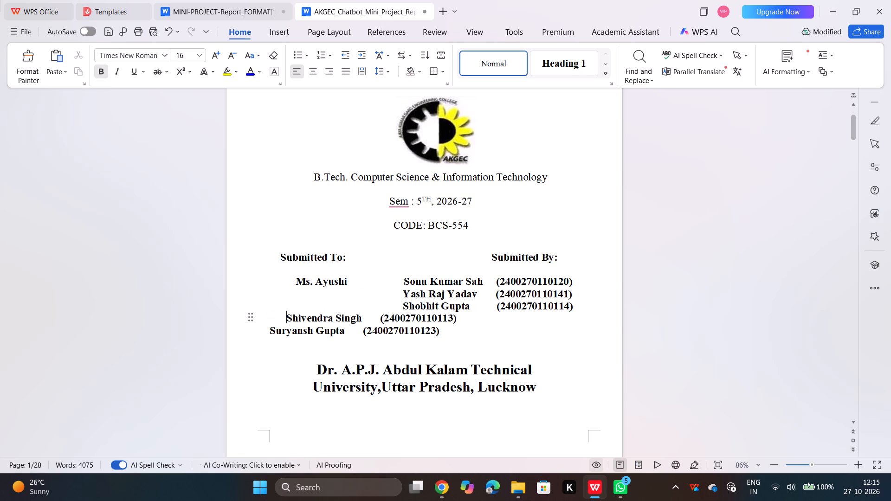
key(Tab)
key(Tab)
key(Tab)
key(Tab)
key(Tab)
key(Tab)
key(Tab)
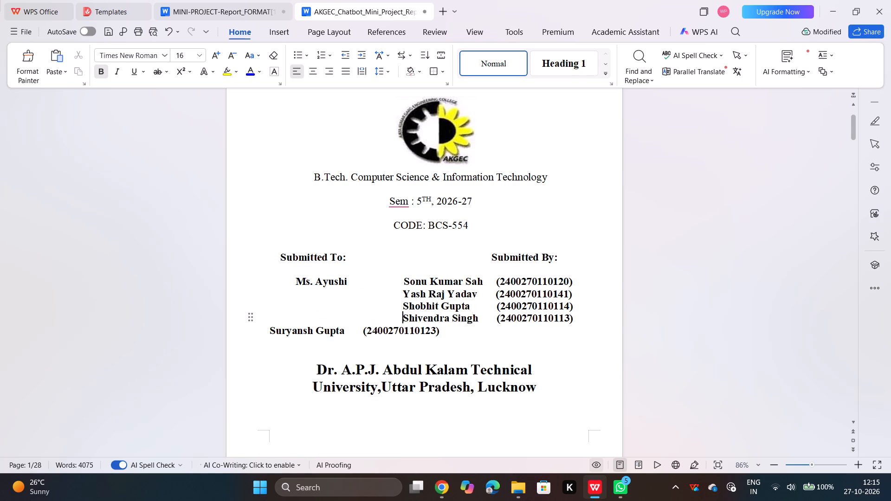
key(Tab)
key(BackSpace)
key(Tab)
key(Tab)
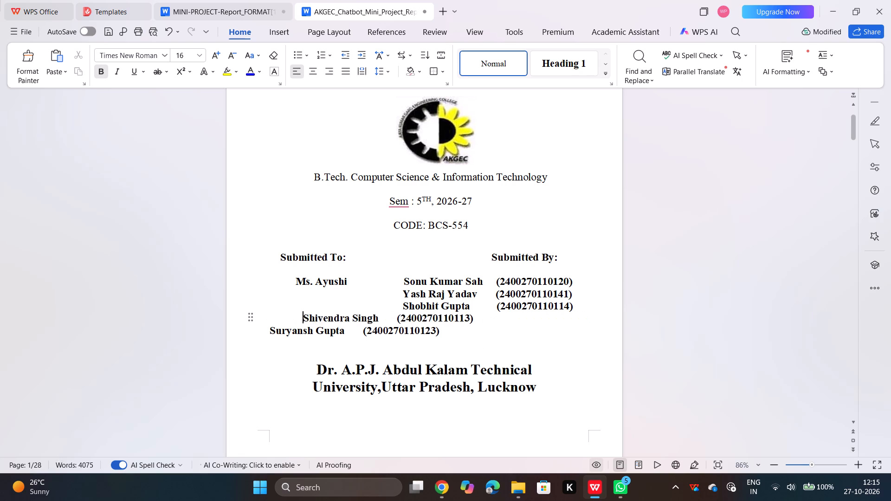
key(Tab)
key(Tab)
key(Tab)
key(Tab)
key(Tab)
key(Tab)
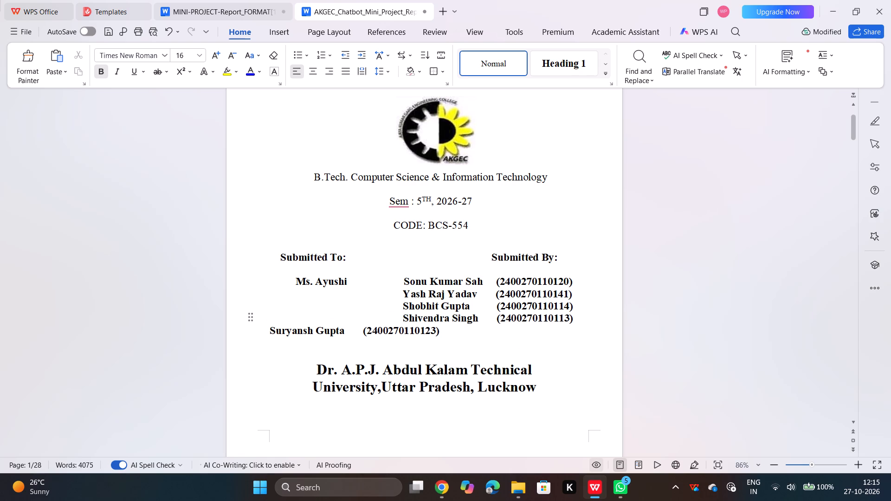
Indent the fifth student's line to complete the aligned name and roll number columns on the cover page.
click(266, 329)
key(Tab)
key(Tab)
key(Tab)
key(Tab)
key(Tab)
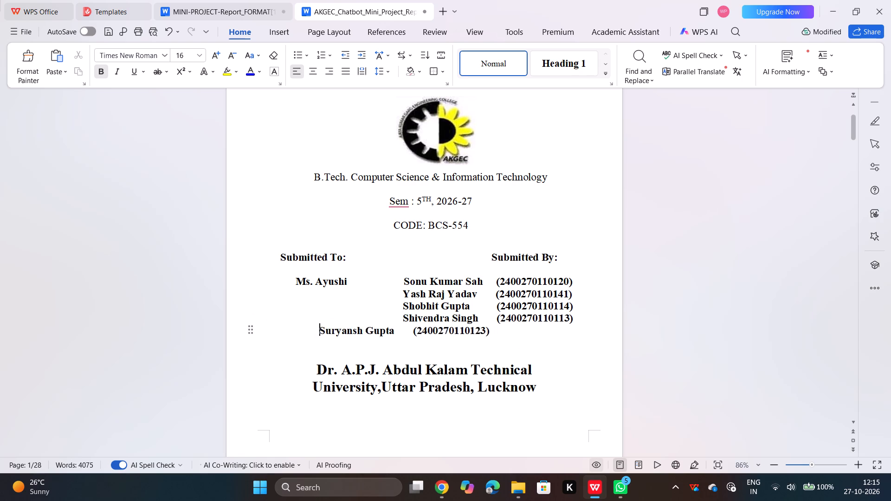
key(Tab)
key(Tab)
key(Tab)
key(Tab)
scroll(266, 329, down, 2)
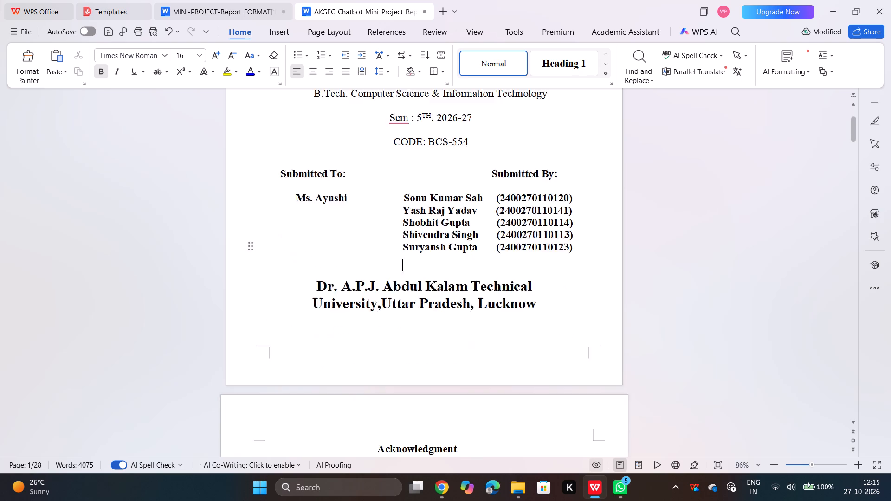
scroll(266, 329, down, 1)
scroll(266, 329, up, 5)
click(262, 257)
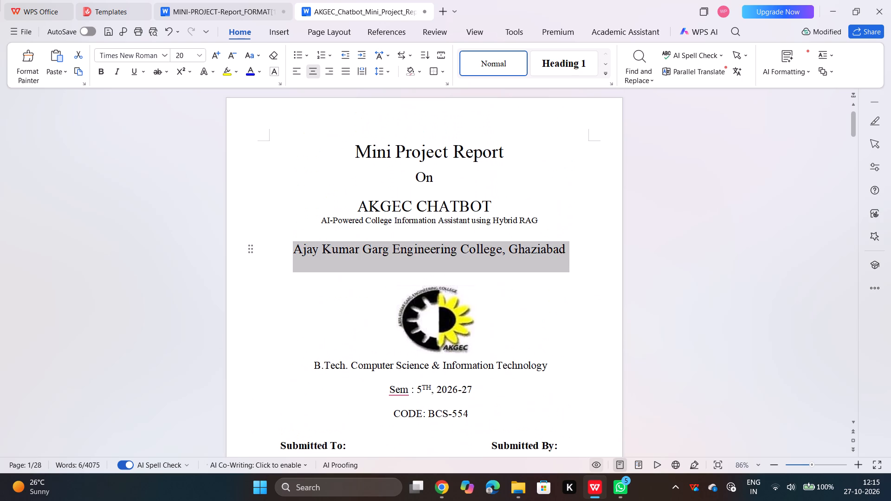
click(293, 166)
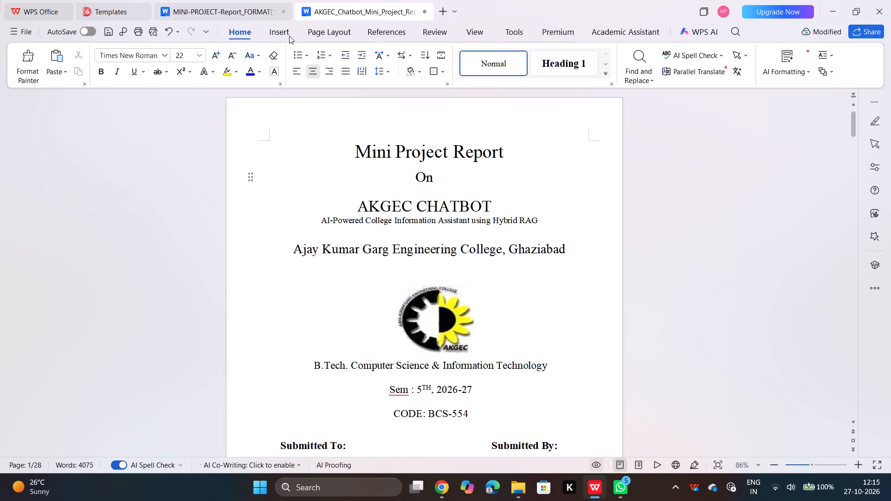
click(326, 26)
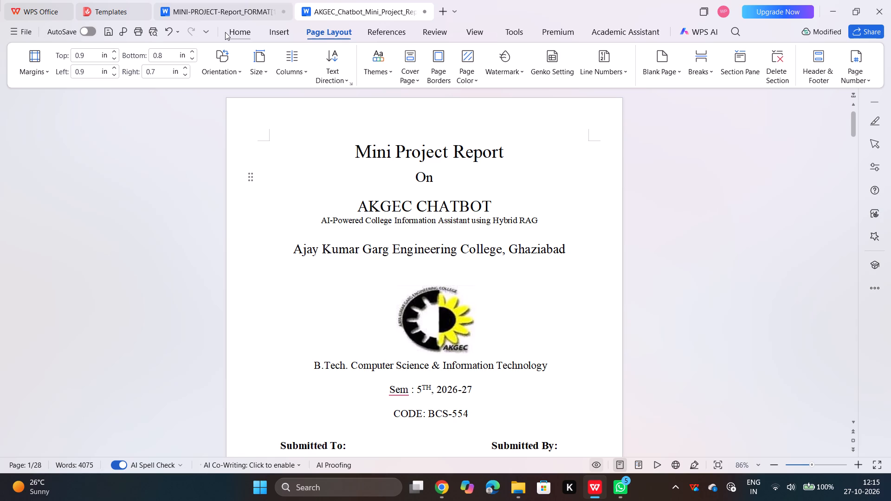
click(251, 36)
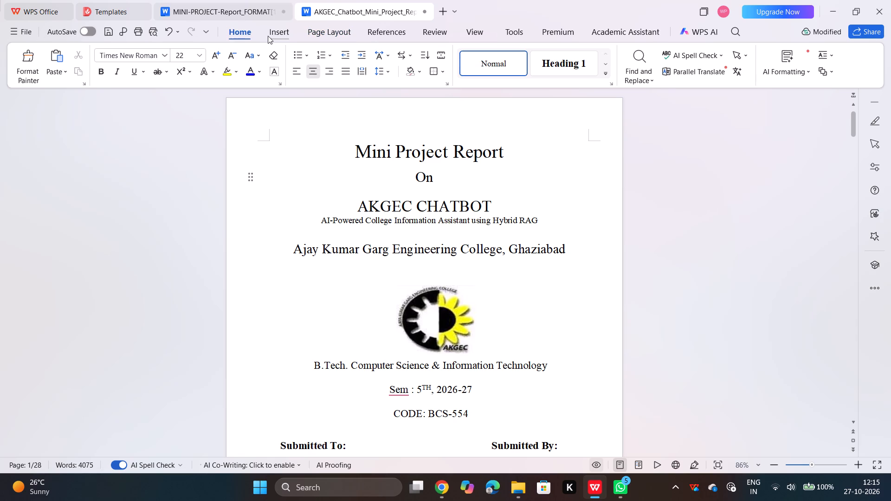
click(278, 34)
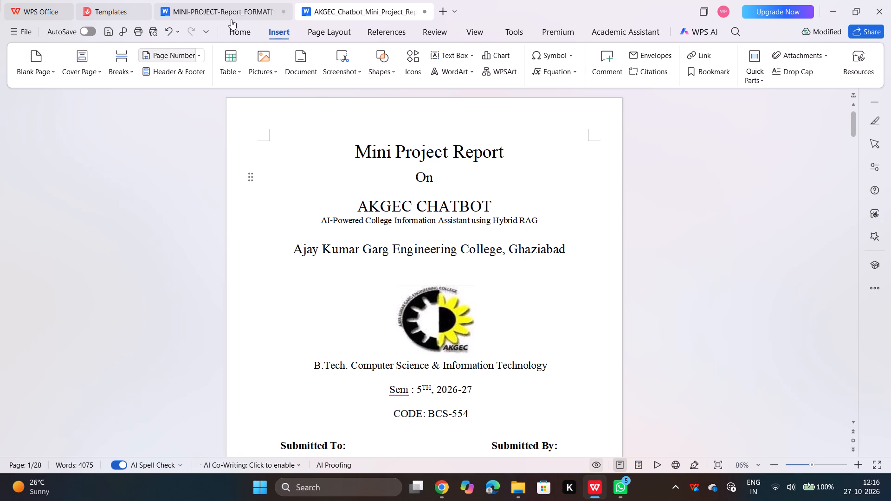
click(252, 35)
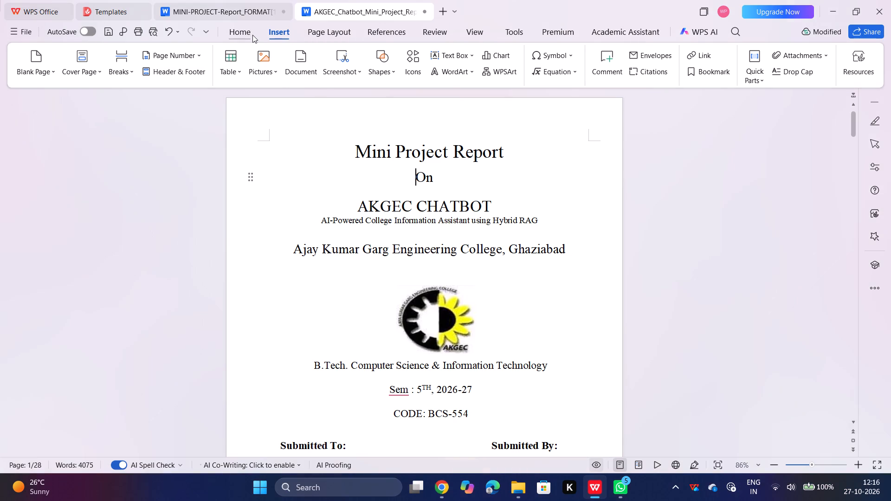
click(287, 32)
Add a solid box page border, 2.25 pt wide, to the cover page only, applied to this section's first page.
click(344, 34)
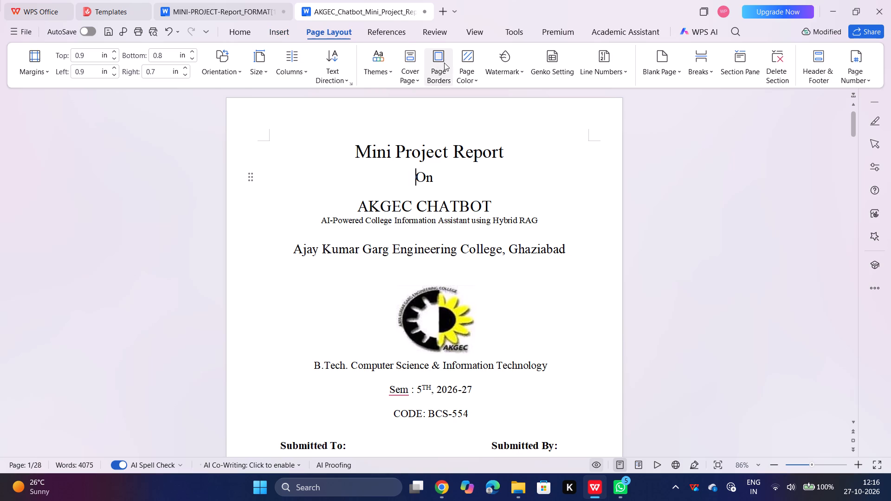
click(448, 82)
click(337, 161)
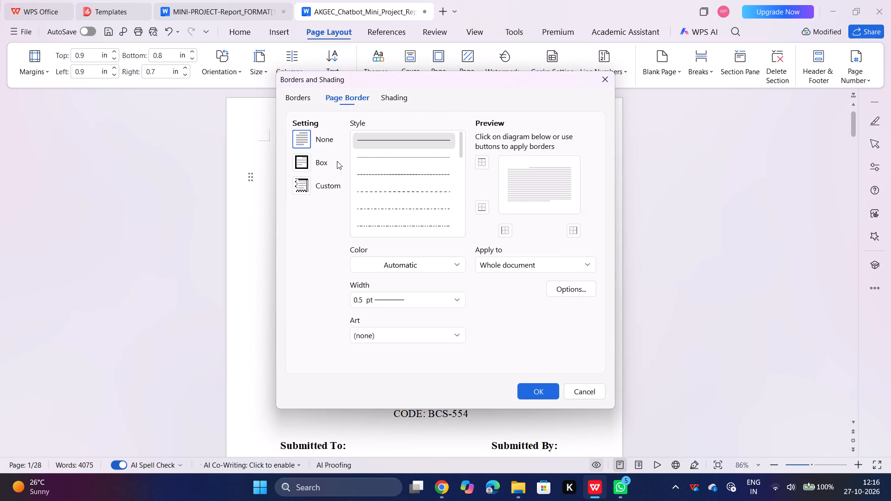
click(318, 161)
click(318, 161)
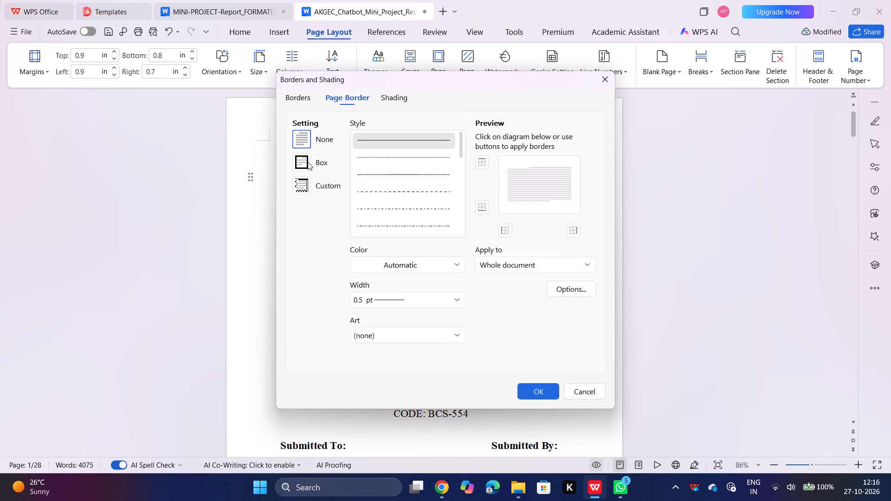
click(308, 162)
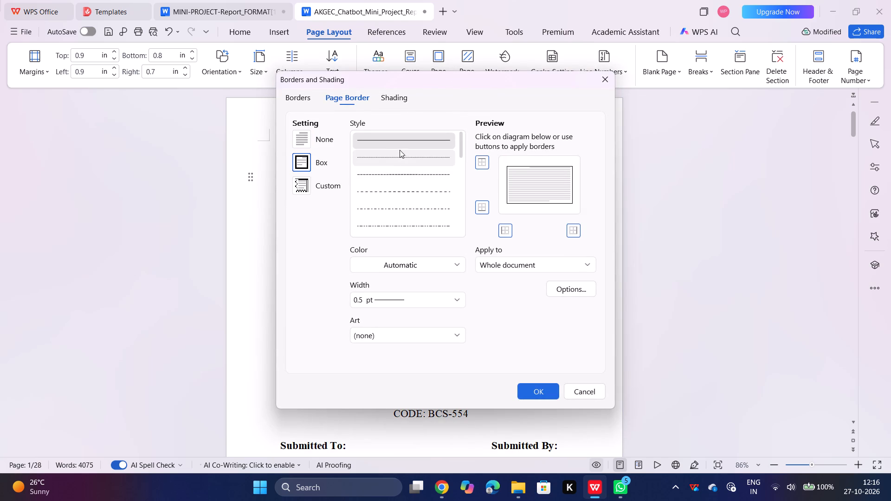
click(446, 141)
click(458, 299)
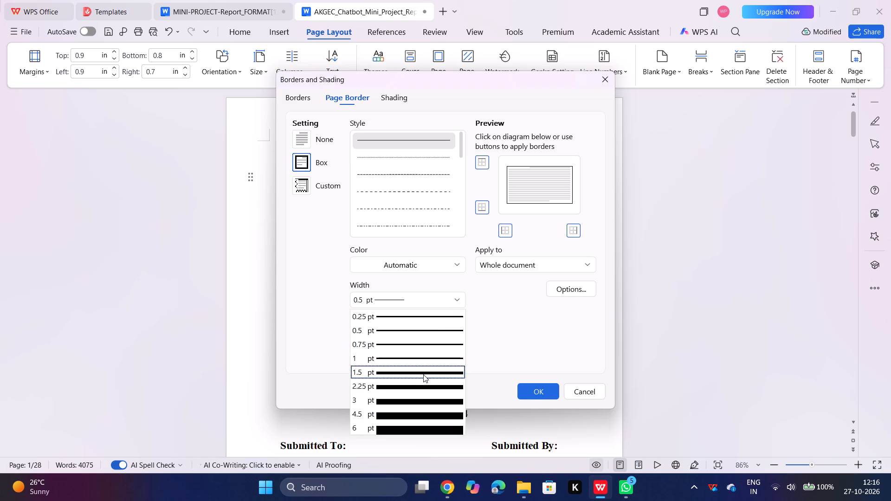
click(420, 388)
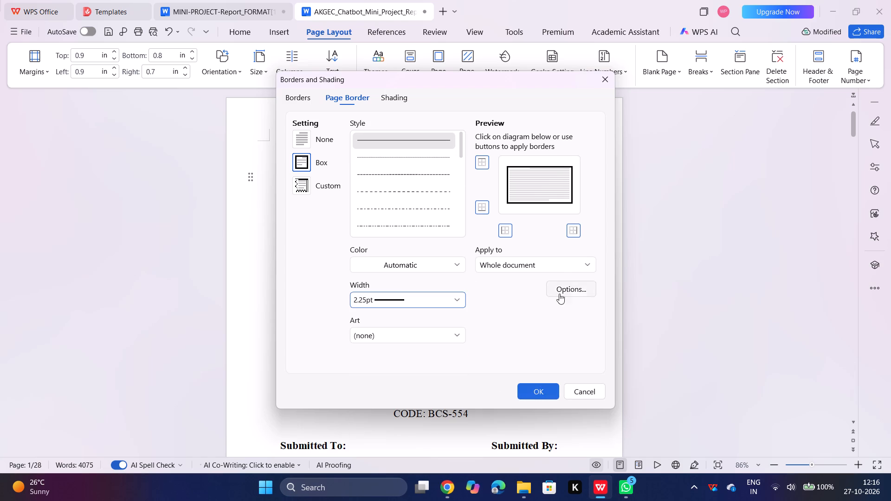
click(565, 263)
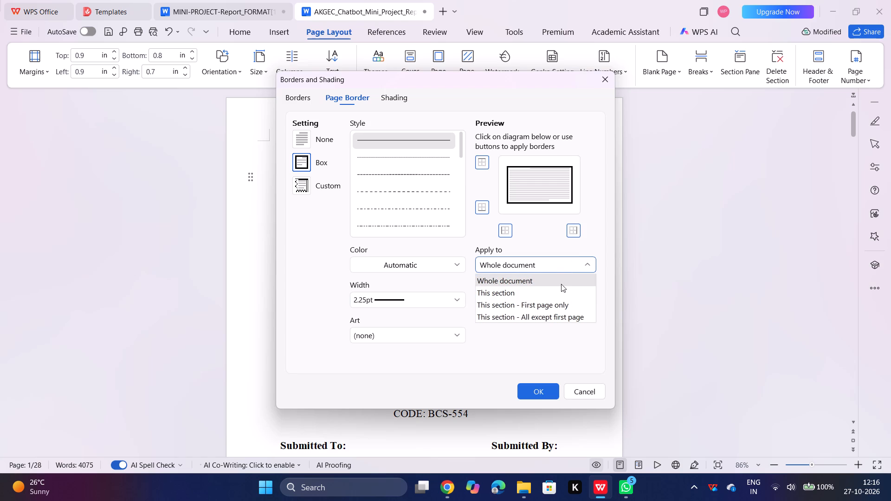
click(555, 307)
click(545, 385)
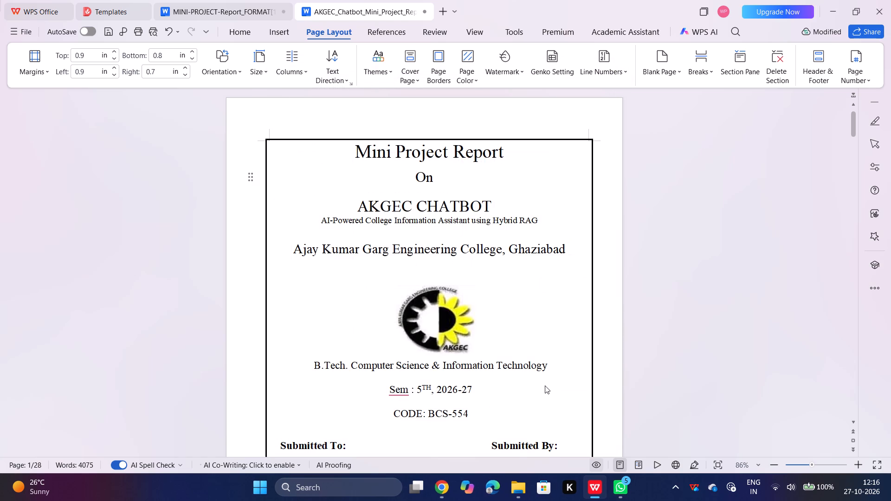
scroll(545, 385, down, 6)
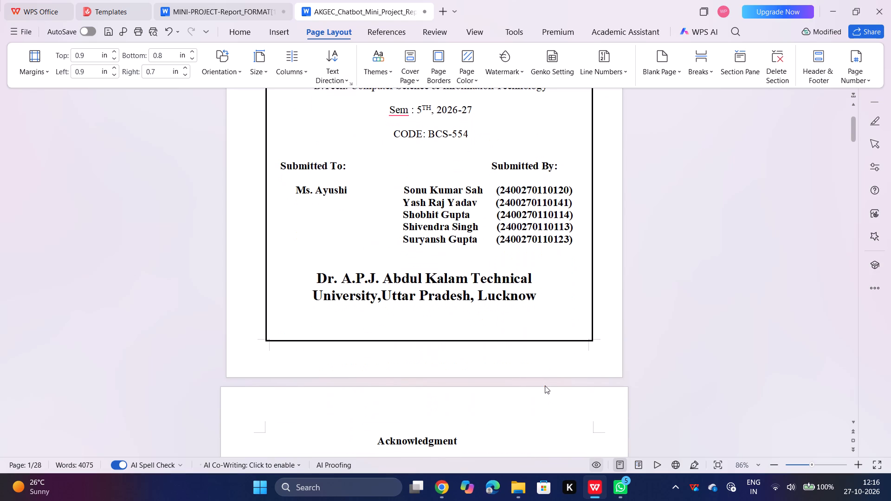
scroll(545, 385, up, 7)
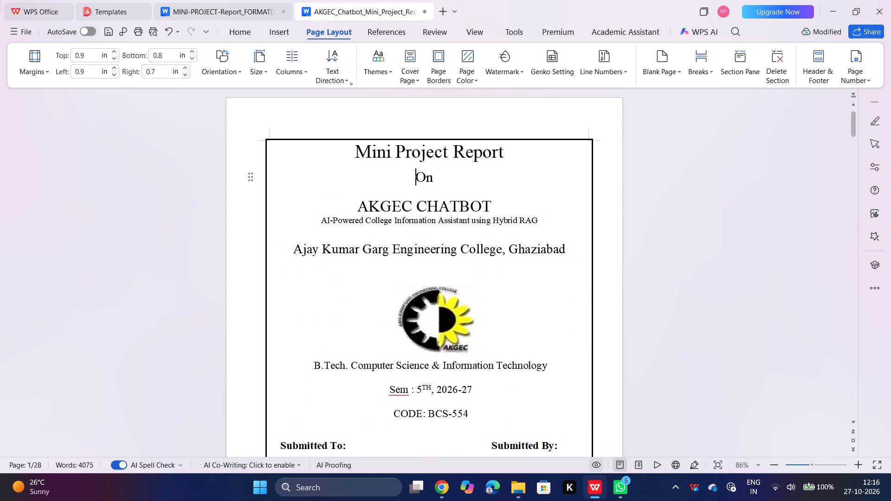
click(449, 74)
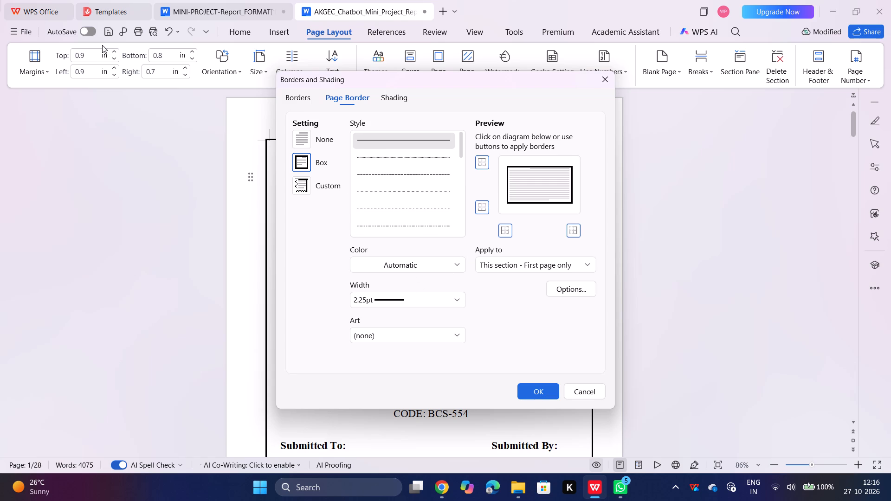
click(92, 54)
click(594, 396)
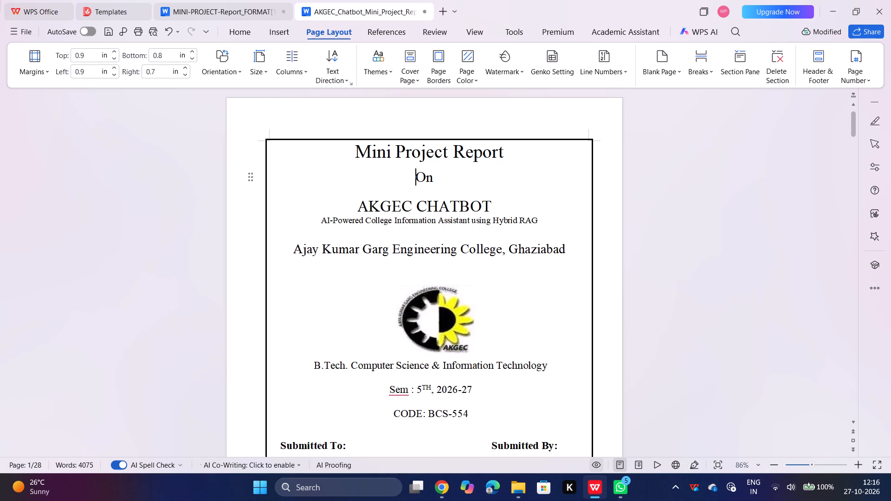
Set the cover page margins to 0.7 in top, 0.8 in left and 0.4 in bottom.
click(117, 60)
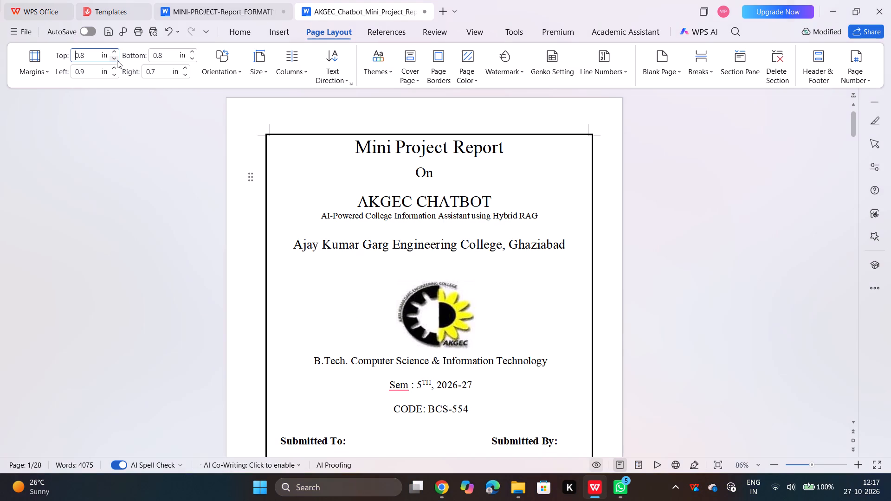
click(117, 60)
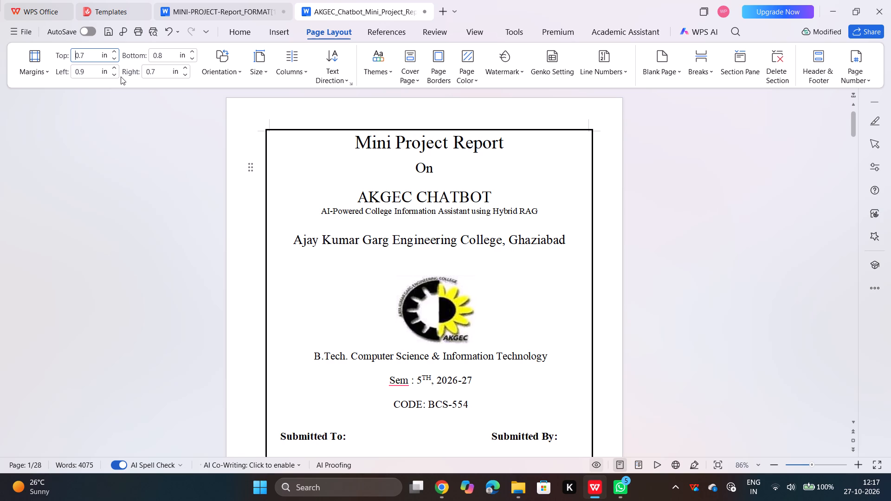
click(115, 75)
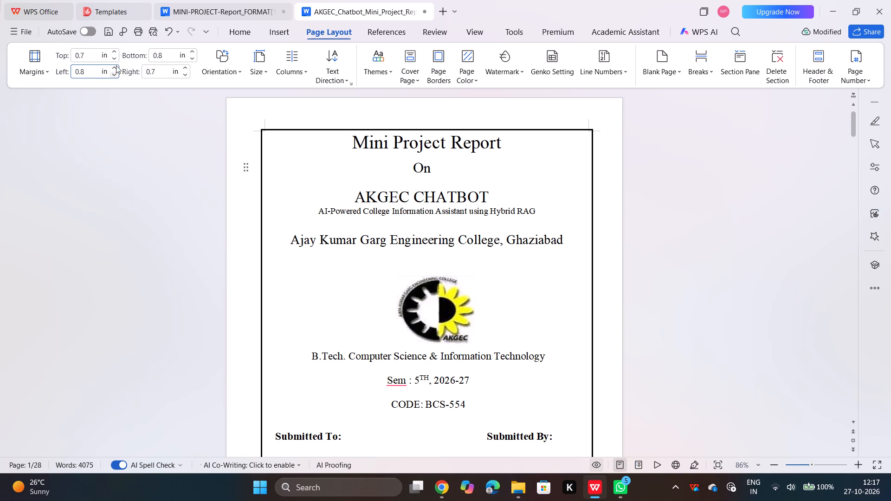
click(115, 68)
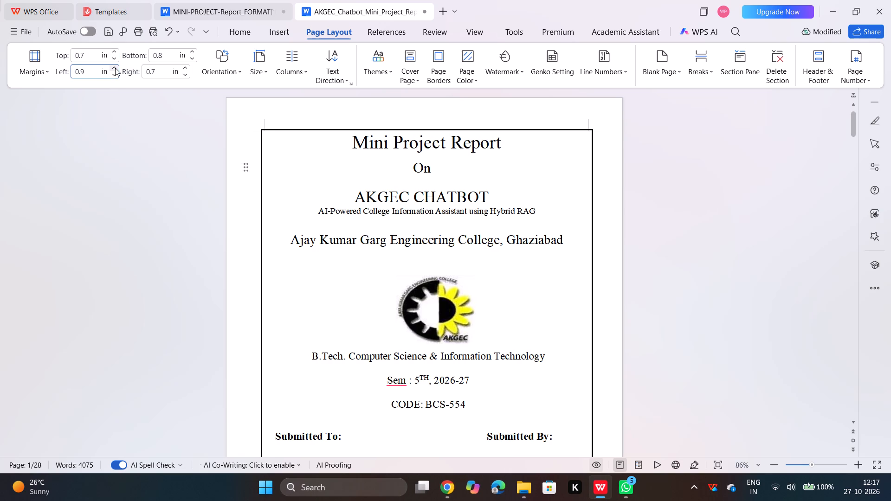
click(115, 73)
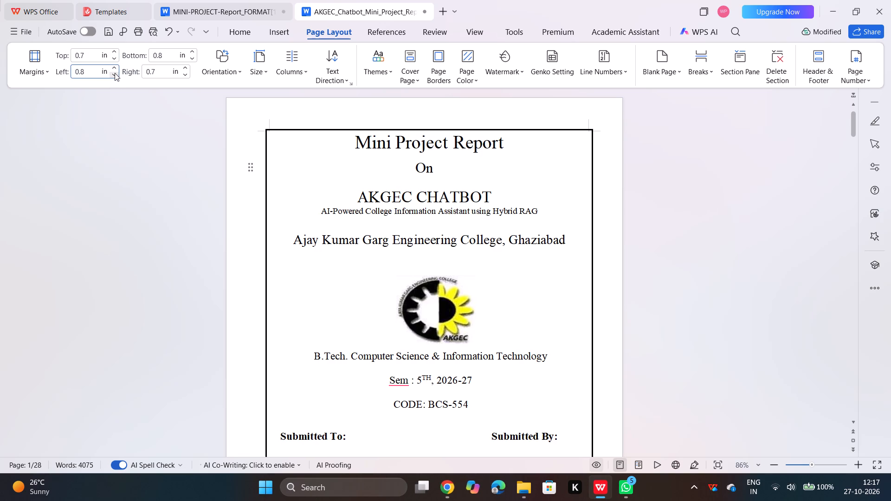
scroll(196, 57, down, 4)
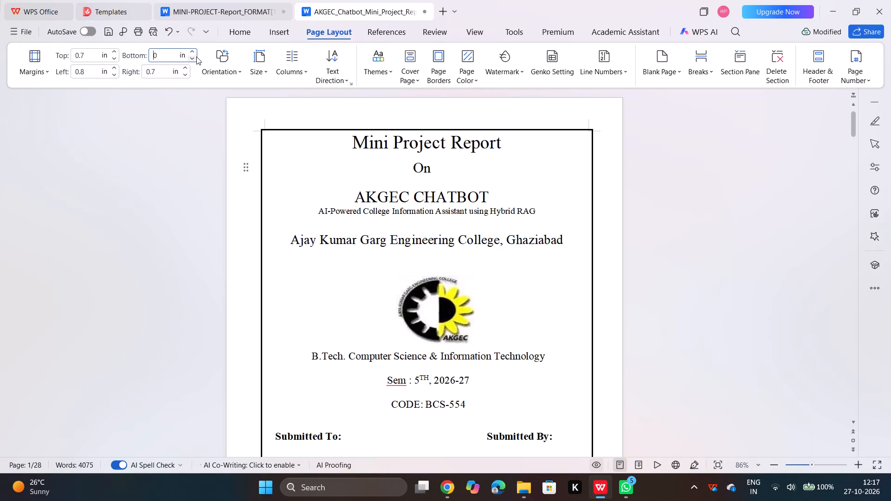
scroll(196, 57, down, 1)
scroll(316, 176, down, 5)
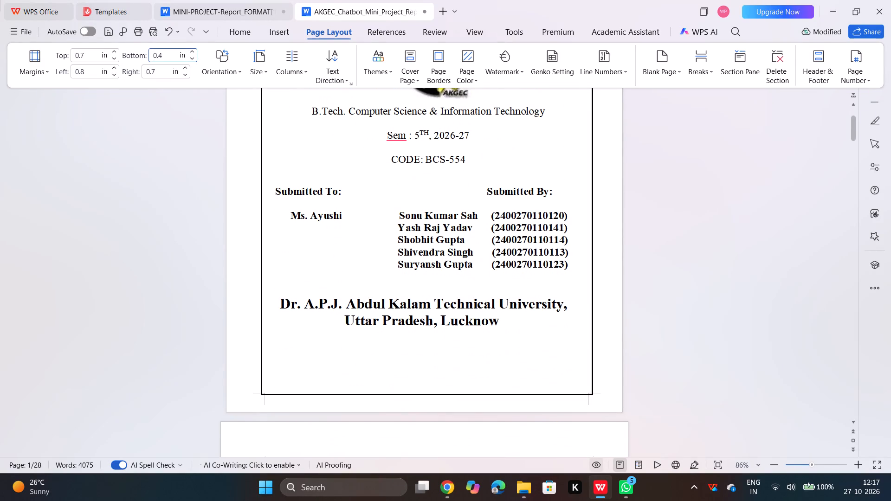
Insert a blank line above the Mini Project Report title on the cover page.
scroll(316, 176, up, 5)
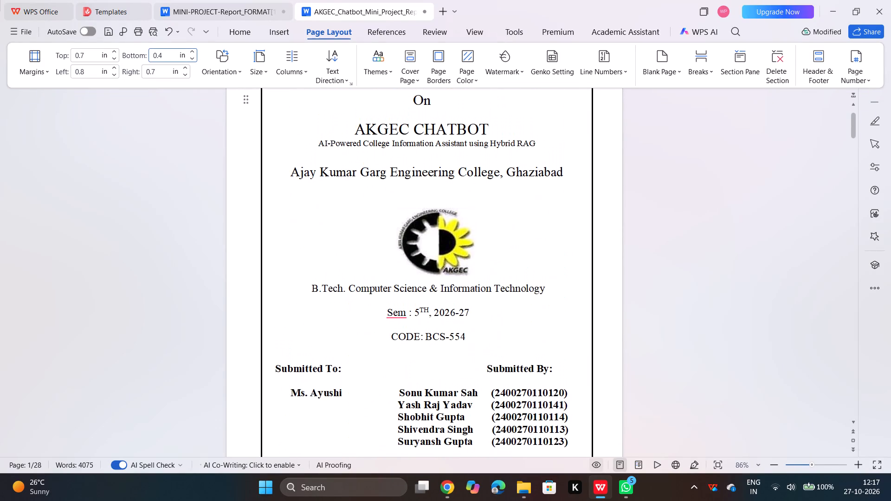
scroll(316, 176, up, 1)
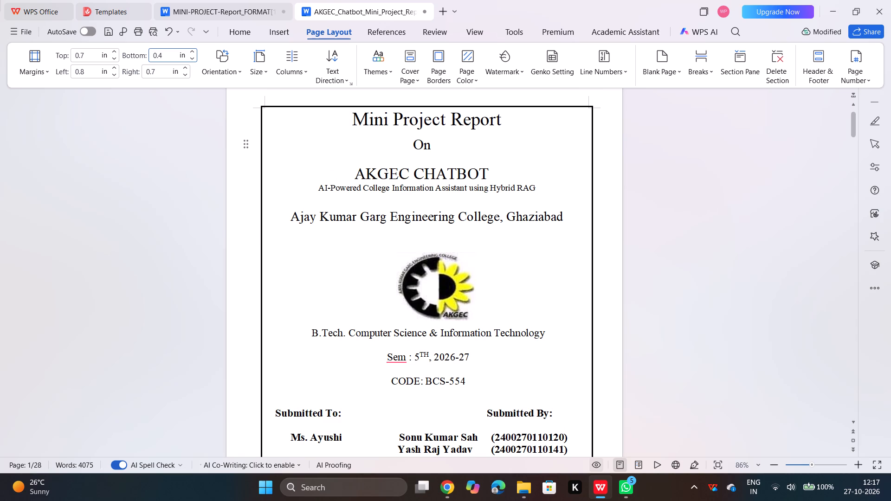
click(349, 116)
key(Return)
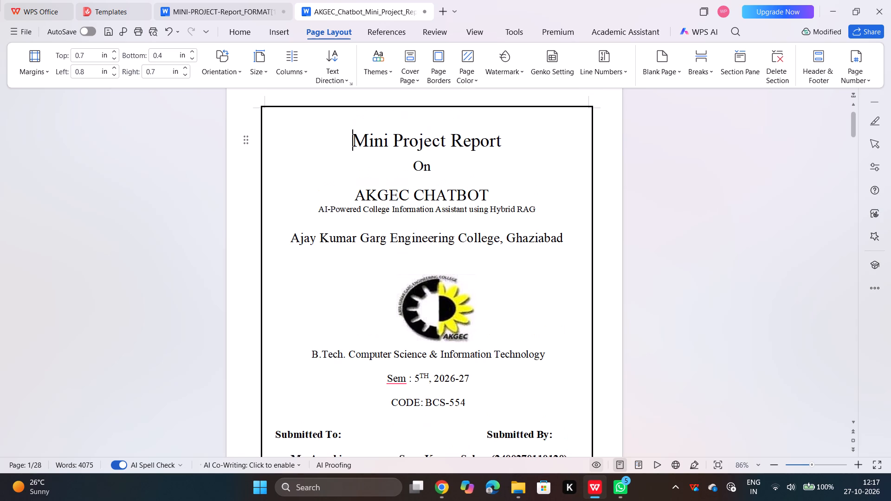
Examine the whole cover page to check how its content is spaced inside the border.
scroll(349, 116, down, 4)
scroll(349, 116, up, 5)
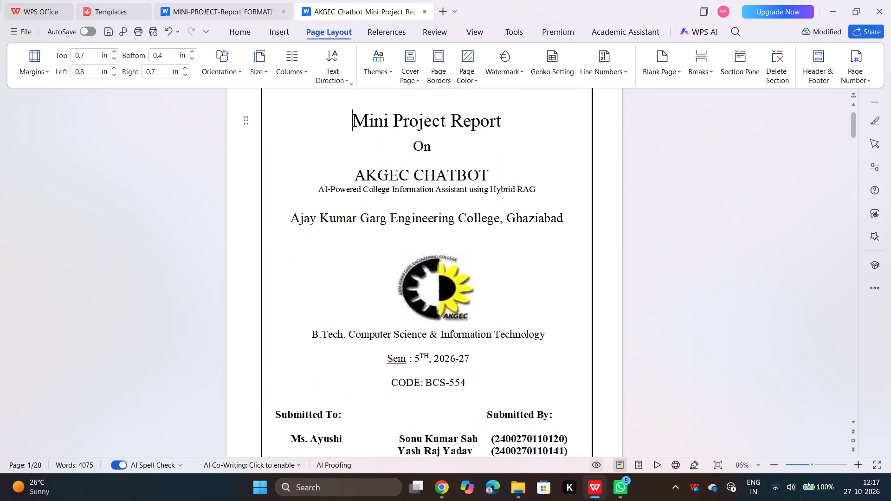
scroll(349, 116, down, 4)
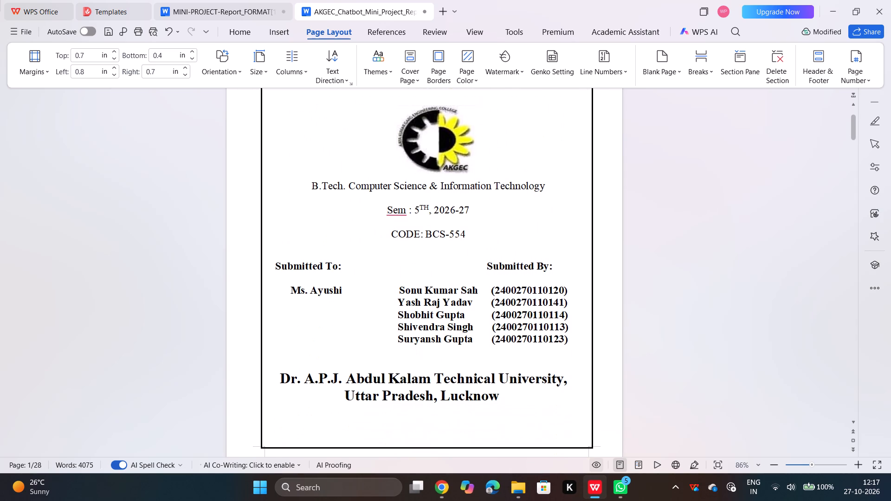
scroll(349, 116, up, 4)
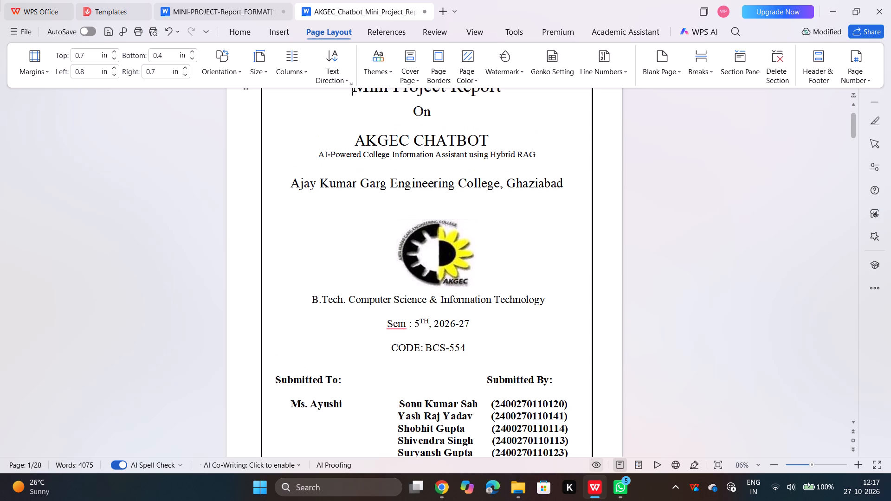
scroll(266, 74, up, 1)
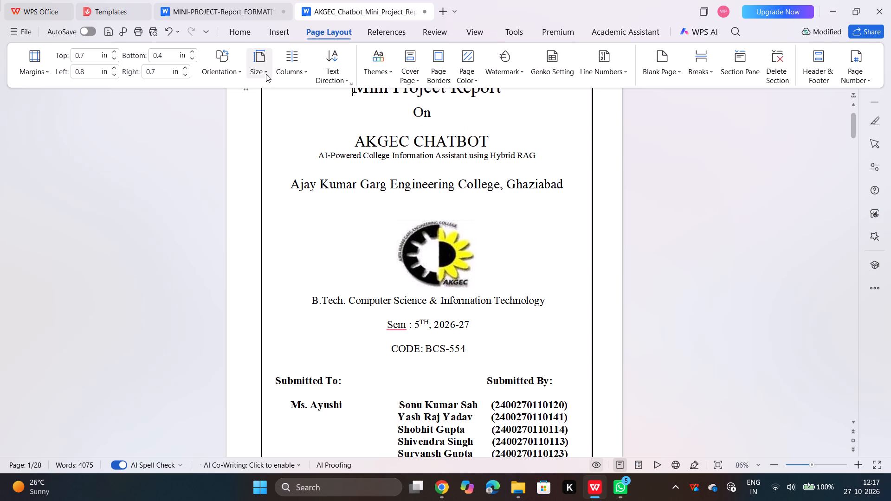
scroll(391, 269, down, 5)
scroll(391, 269, up, 5)
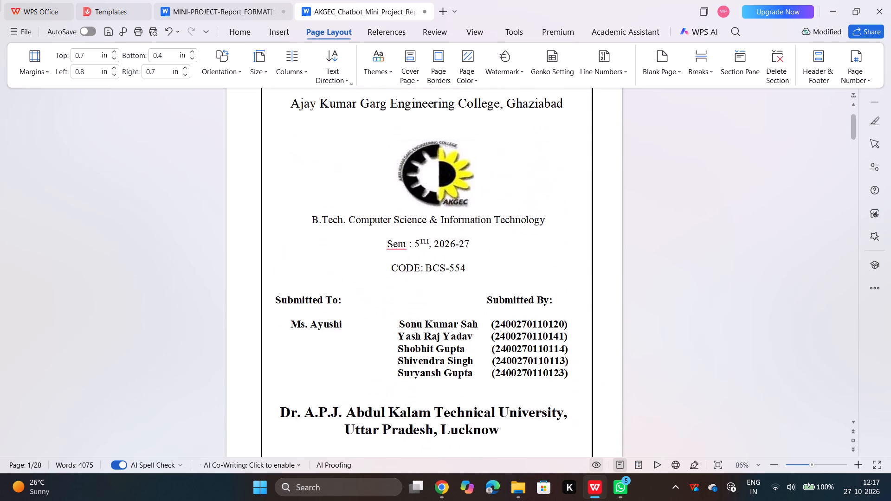
scroll(391, 269, up, 1)
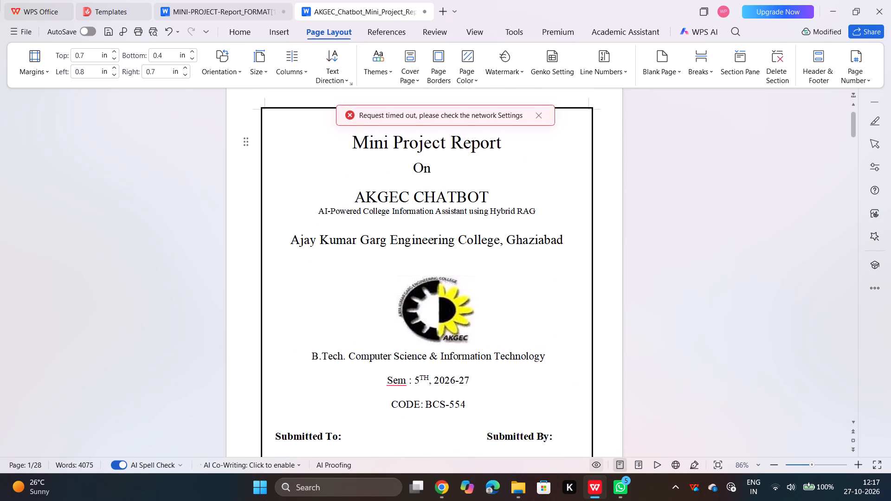
Set the cover page's right margin to 0.5 in.
click(187, 75)
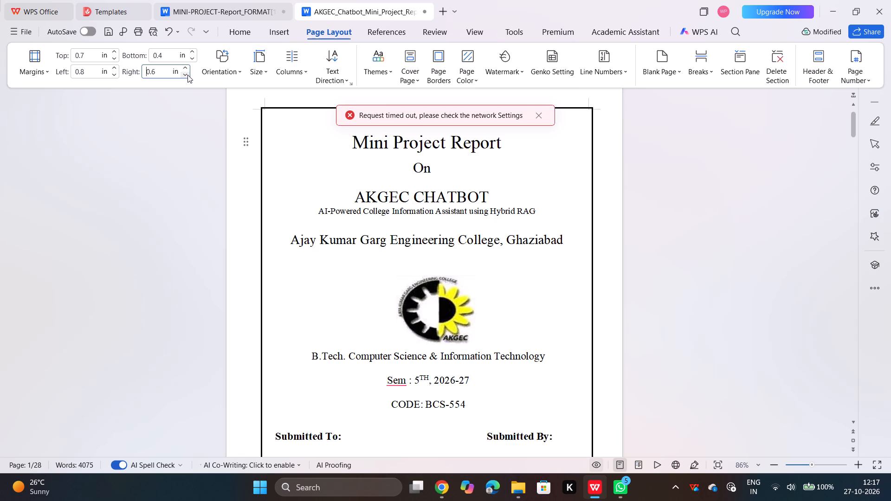
click(187, 75)
click(187, 75)
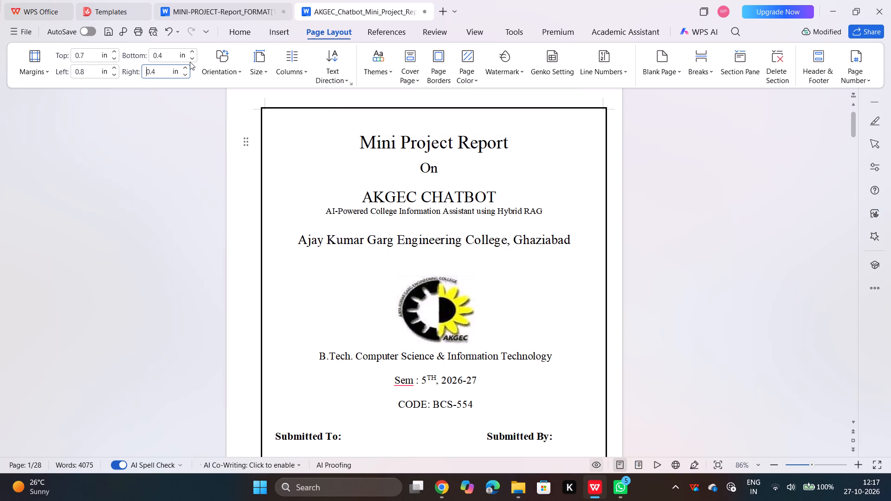
click(186, 66)
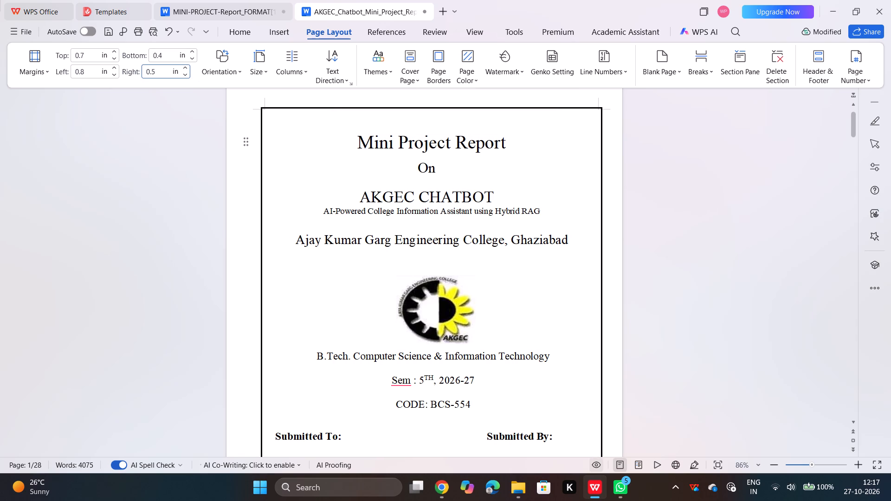
Indent all five student lines under Submitted By by one tab stop and remove the extra space before the first name so they align.
scroll(343, 209, down, 2)
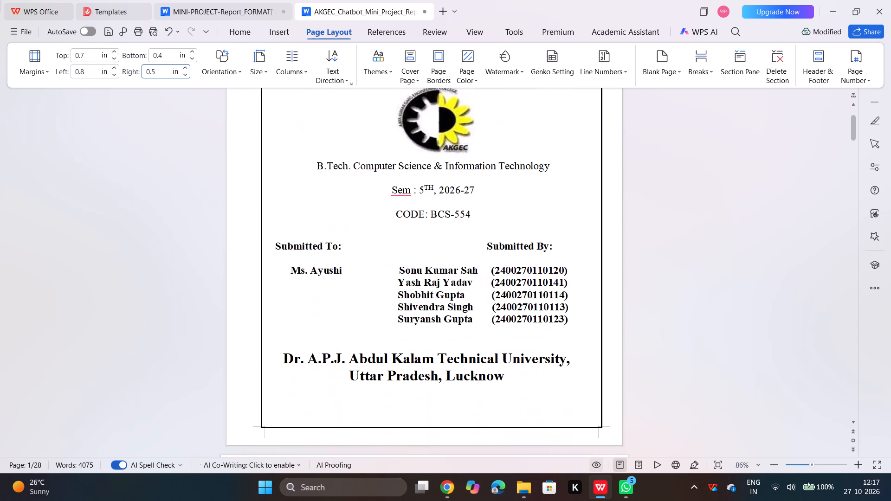
click(393, 272)
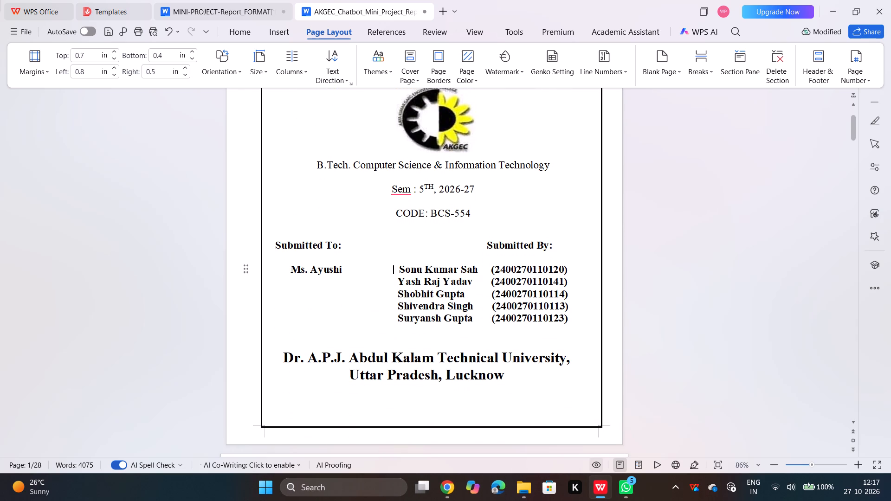
key(Tab)
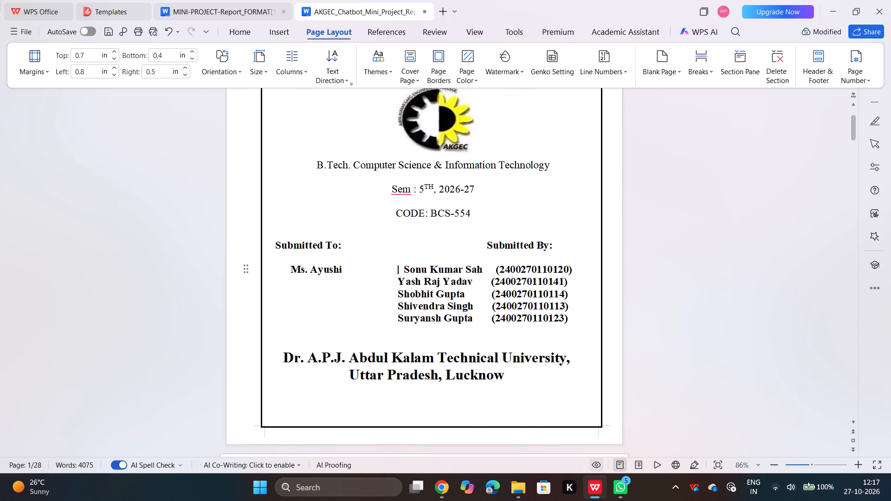
click(390, 289)
key(Tab)
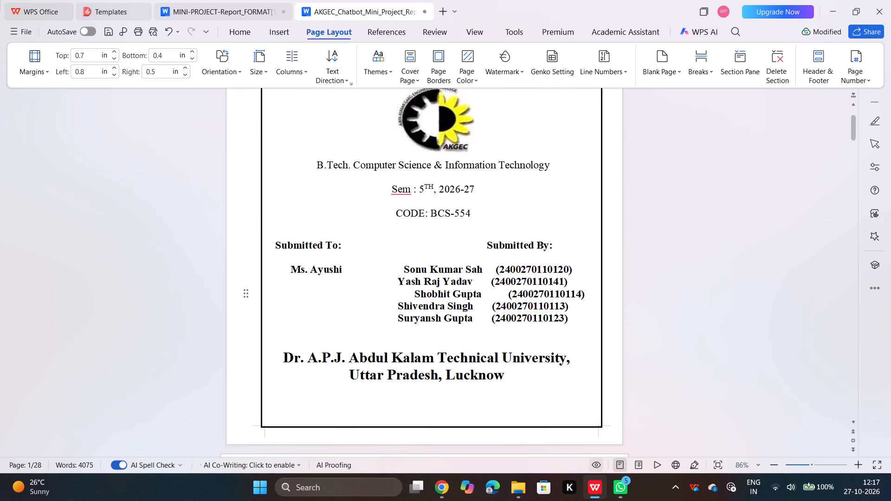
click(392, 283)
key(Tab)
click(393, 311)
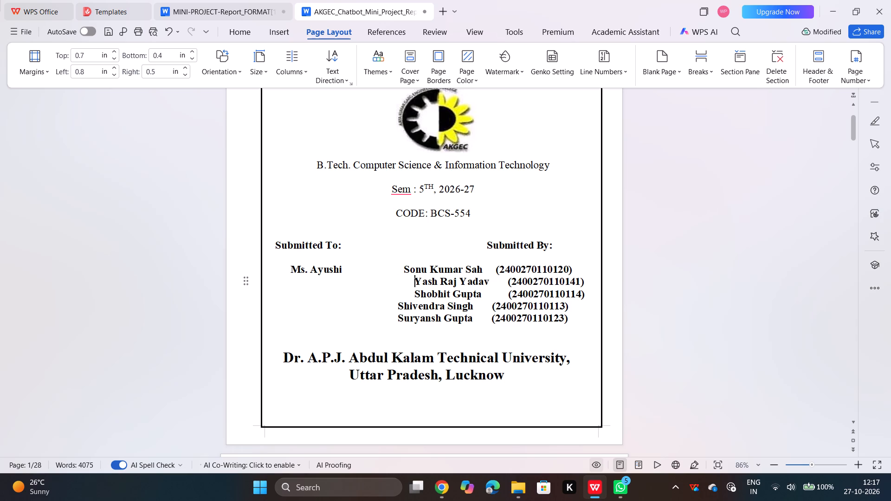
key(Tab)
click(394, 317)
key(Tab)
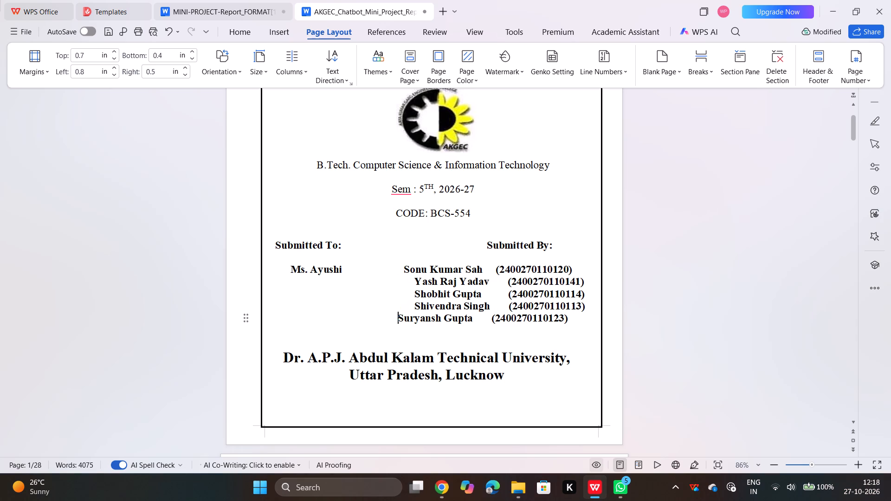
key(Tab)
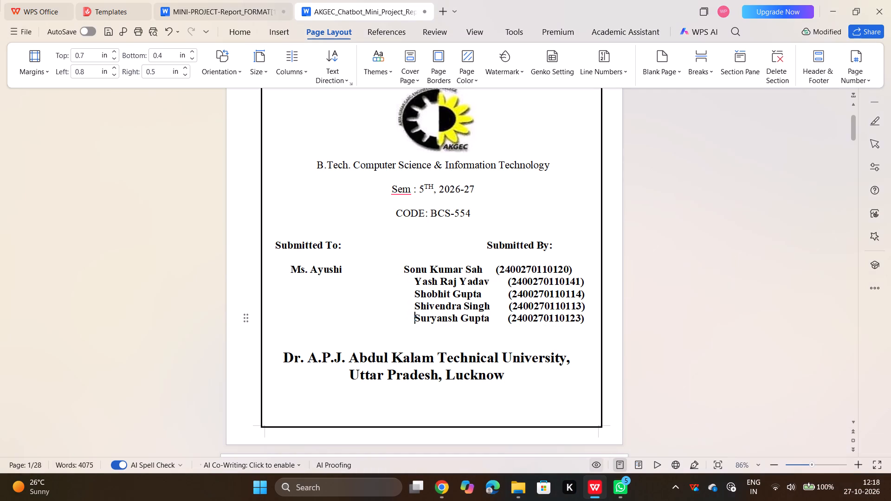
click(400, 270)
key(Tab)
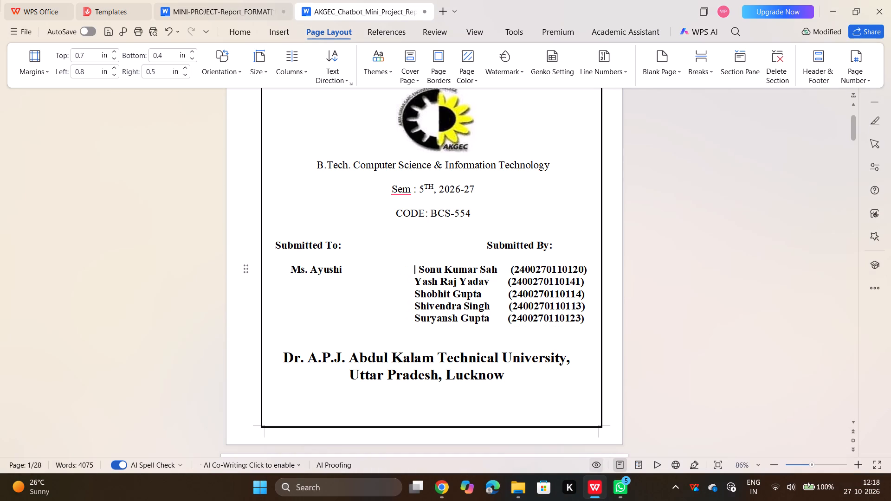
key(Delete)
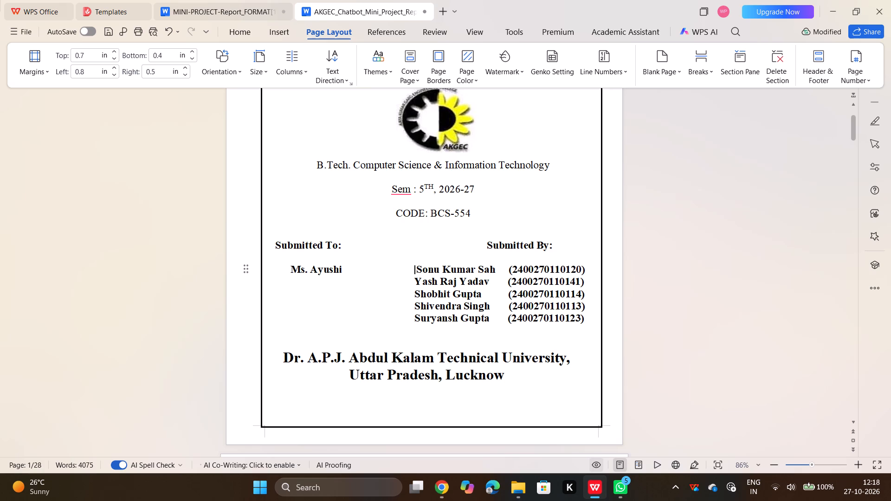
Indent the Submitted To heading on the cover page by four spaces, keeping it level with Submitted By.
click(276, 243)
key(Tab)
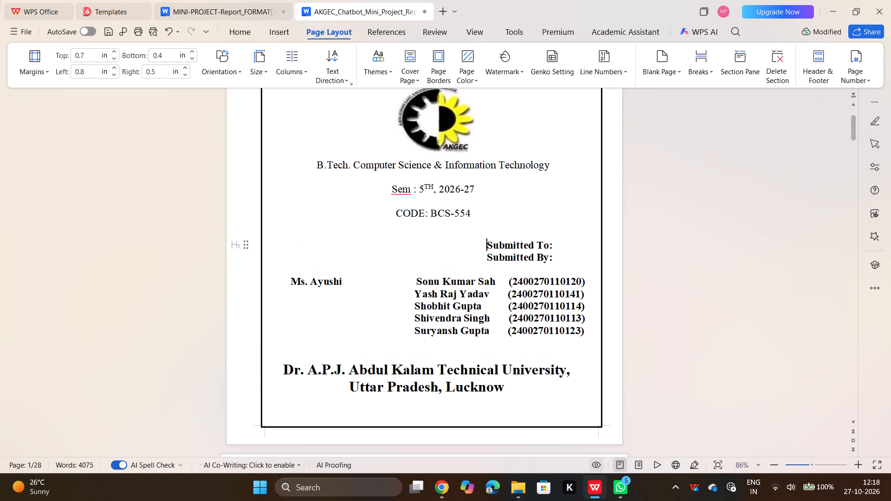
key(ctrl+z)
key(space)
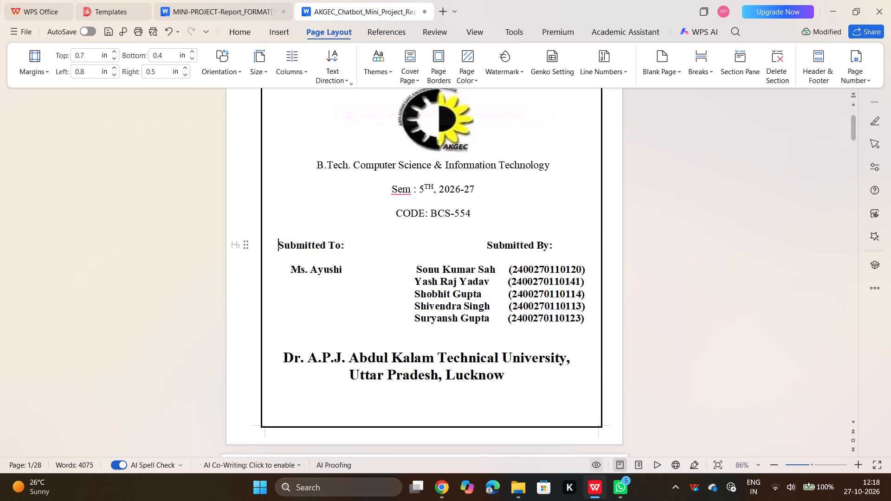
key(space)
key(space)
key(space)
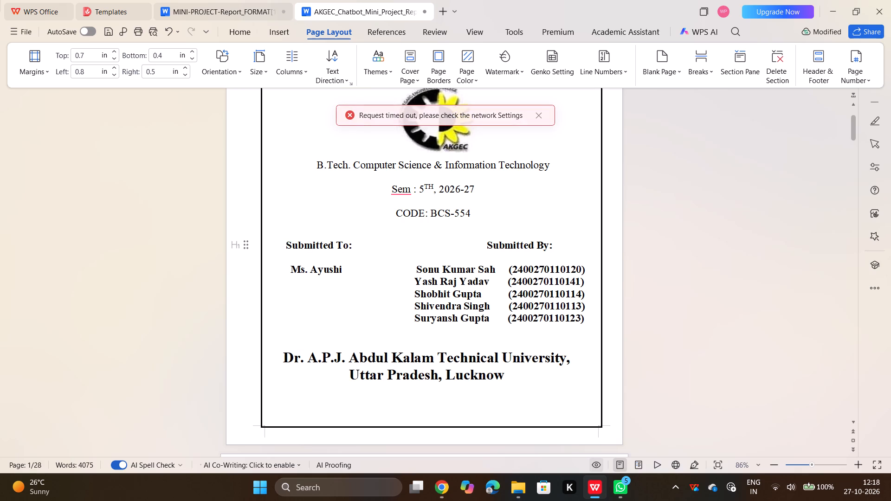
scroll(362, 317, down, 8)
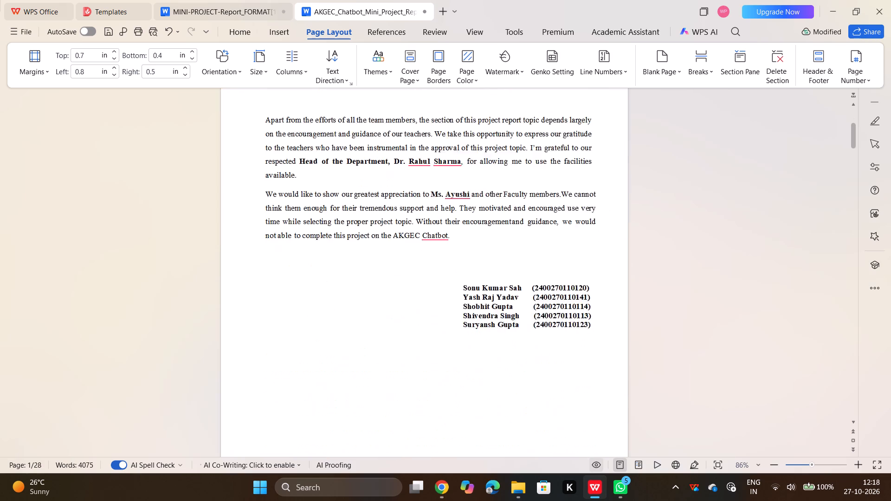
scroll(362, 317, down, 10)
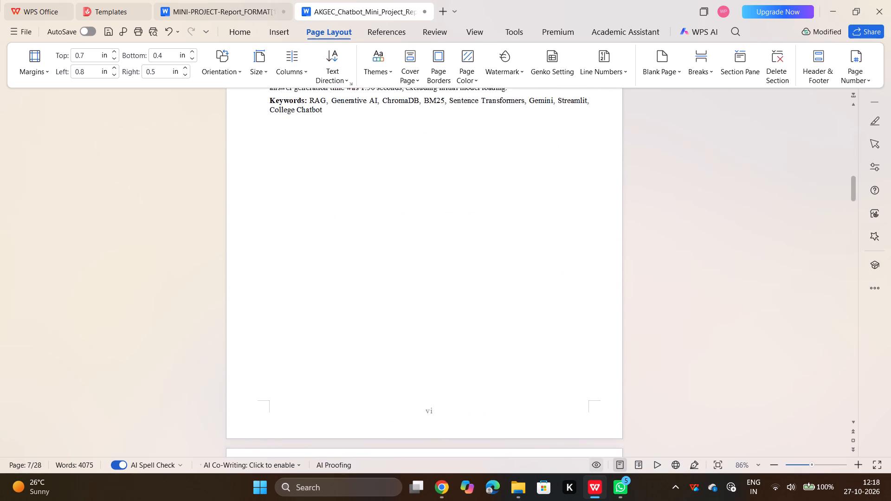
scroll(362, 317, down, 9)
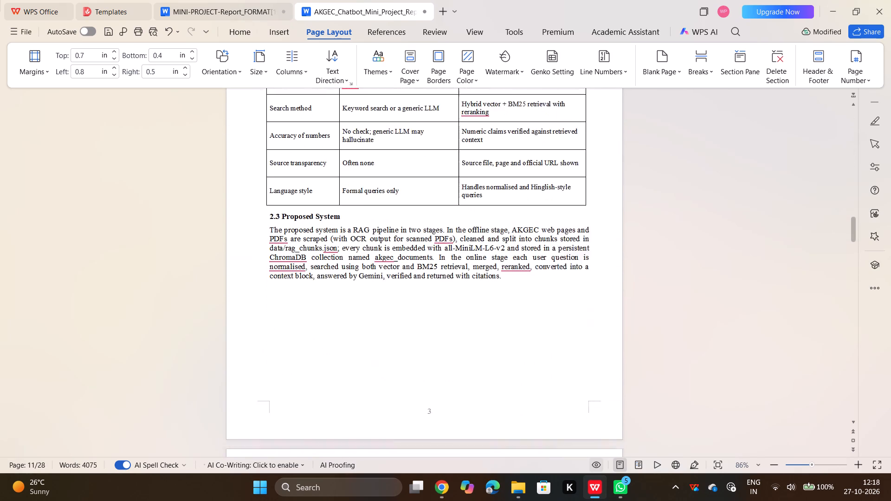
scroll(362, 317, down, 15)
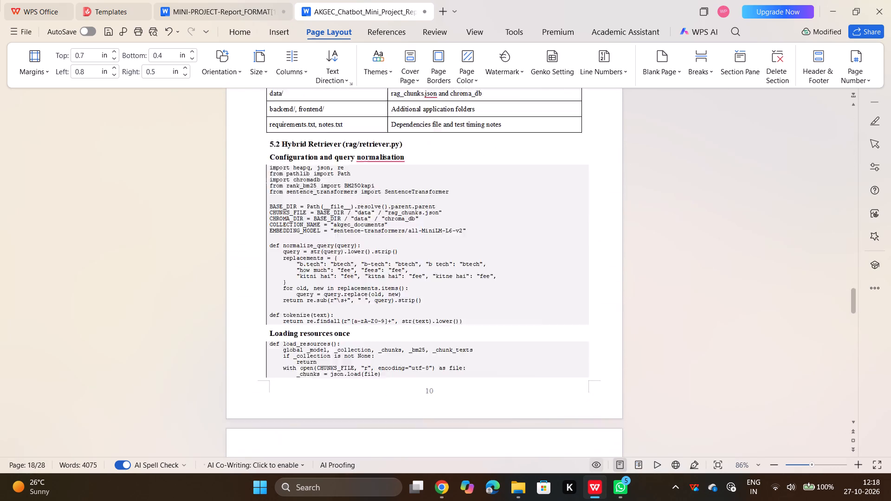
scroll(362, 317, down, 20)
scroll(362, 317, down, 3)
scroll(362, 317, up, 5)
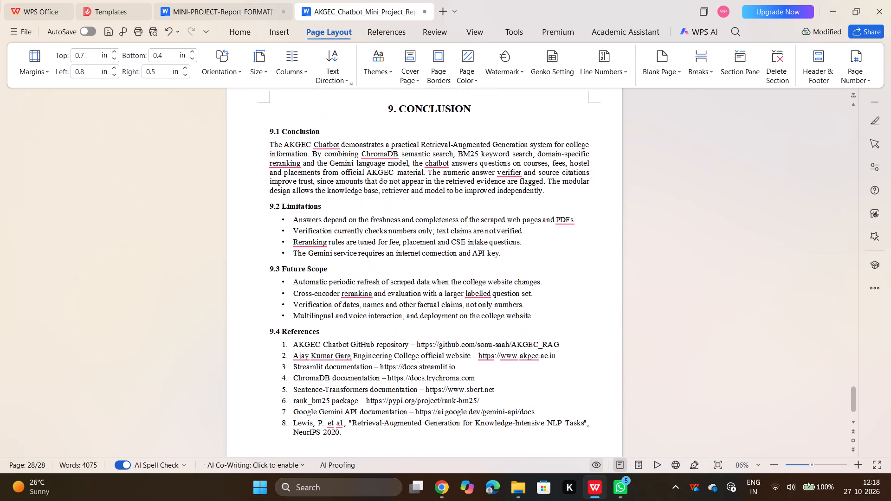